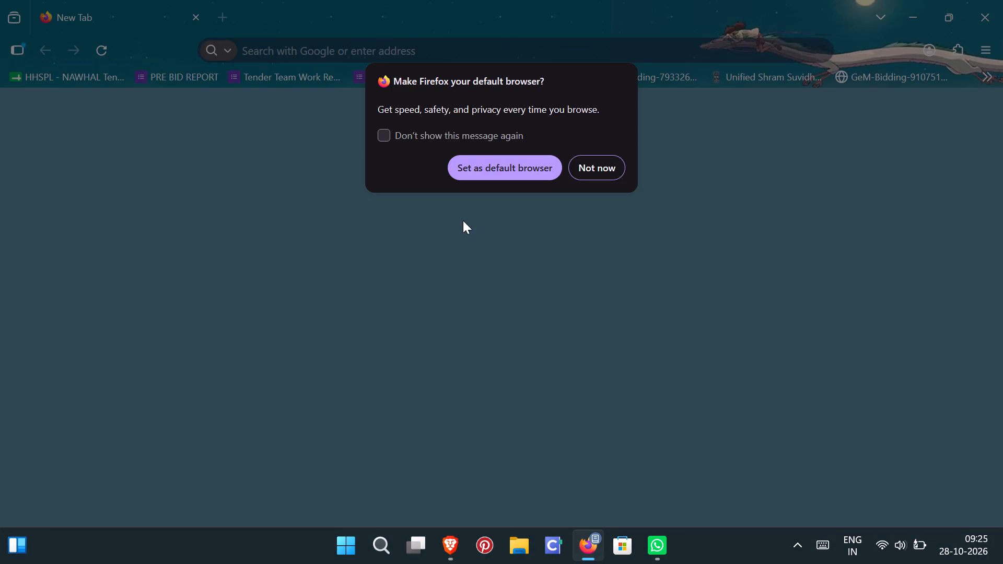
Decline making Firefox the default browser and open the Government e Marketplace (GeM) site from the new tab shortcuts.
left_click(569, 185)
left_click(582, 173)
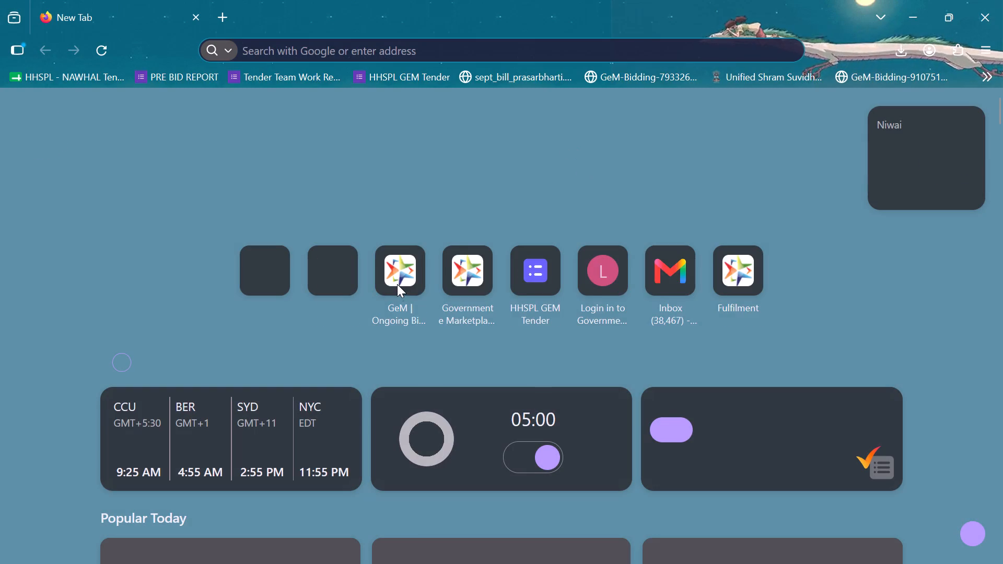
left_click(397, 285)
Open a new browser window and restore the saved WORK tab group in it.
key("ctrl+n")
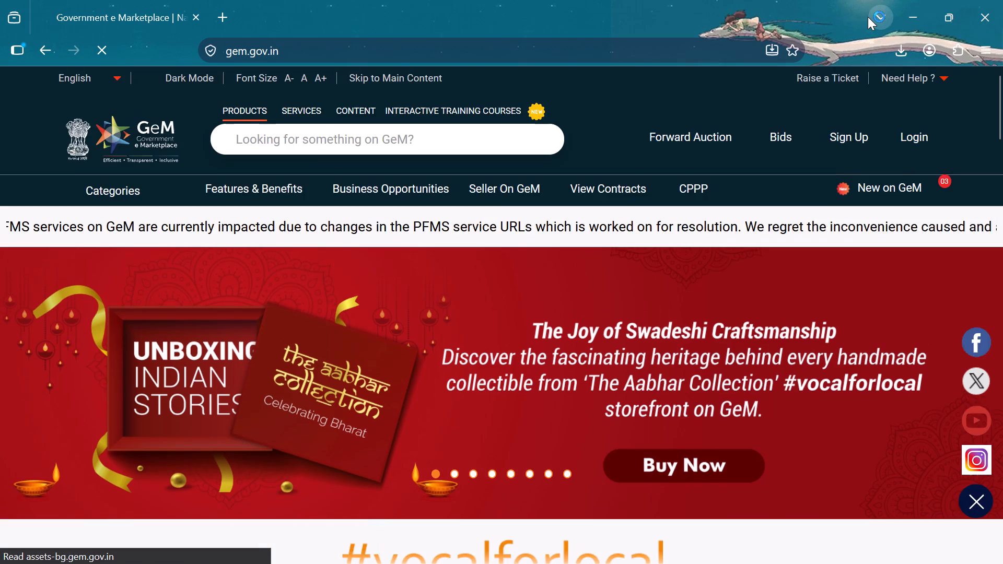
left_click(870, 16)
left_click(772, 133)
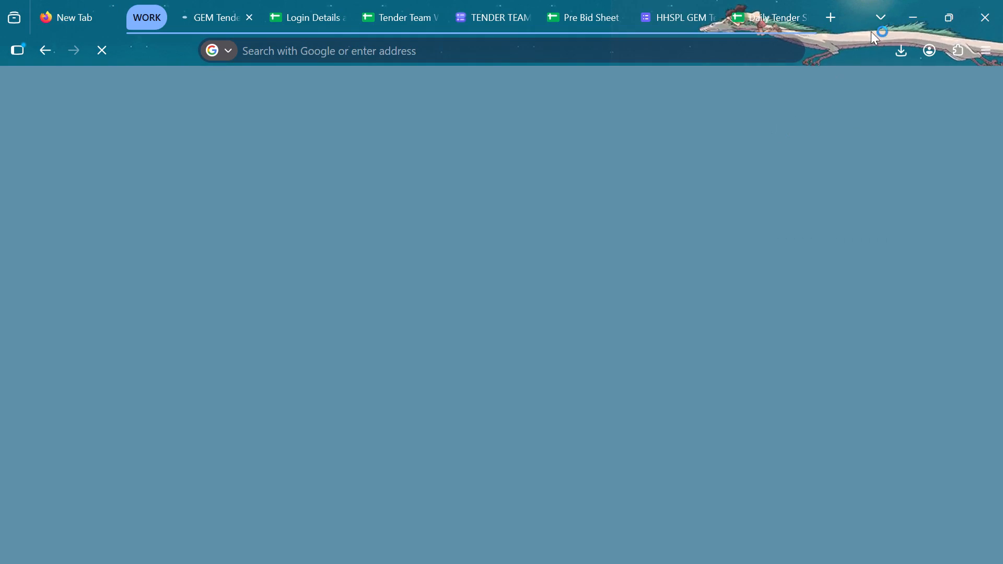
left_click(877, 22)
left_click(718, 138)
Return to the GeM site window and open its login options.
key("alt+Tab")
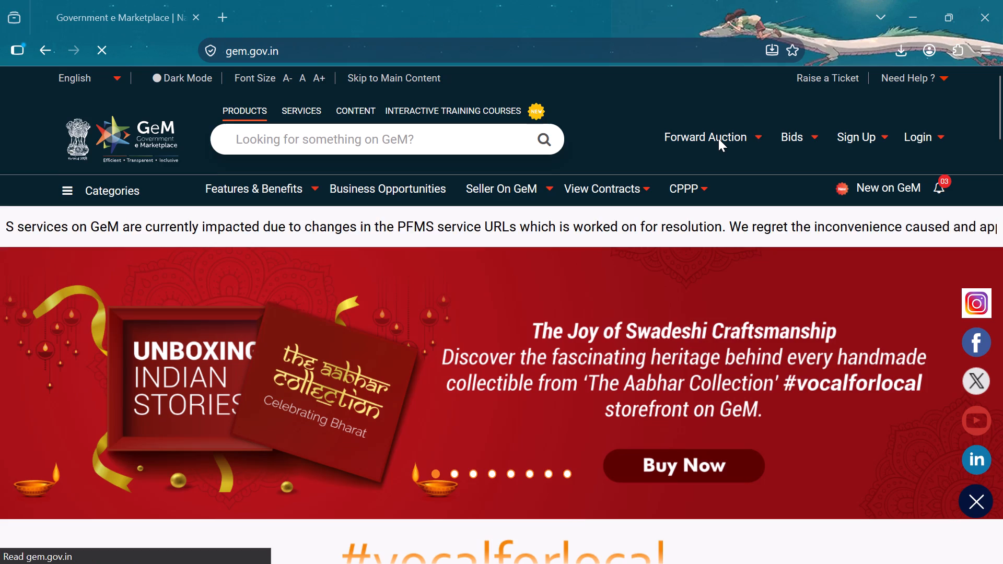
left_click(907, 135)
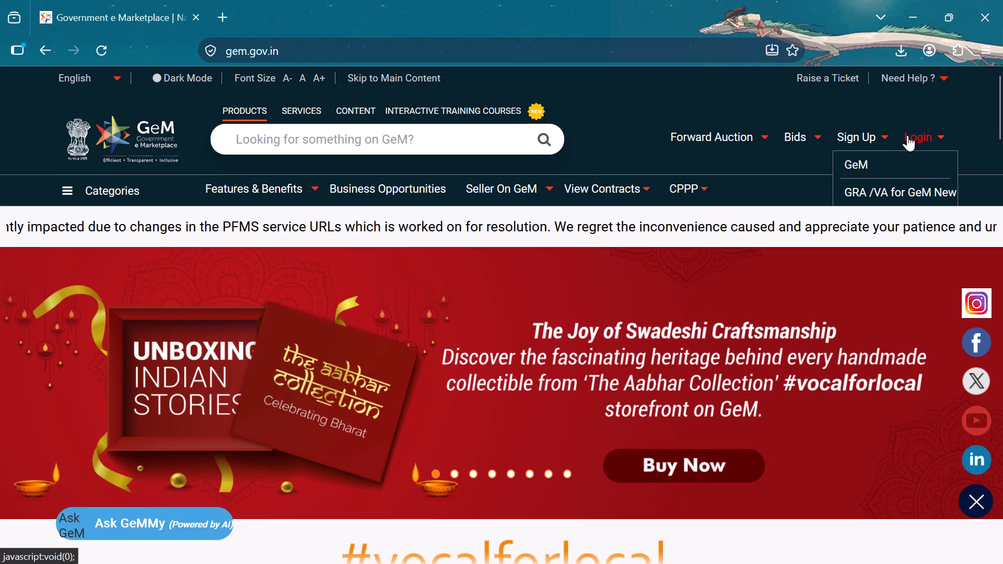
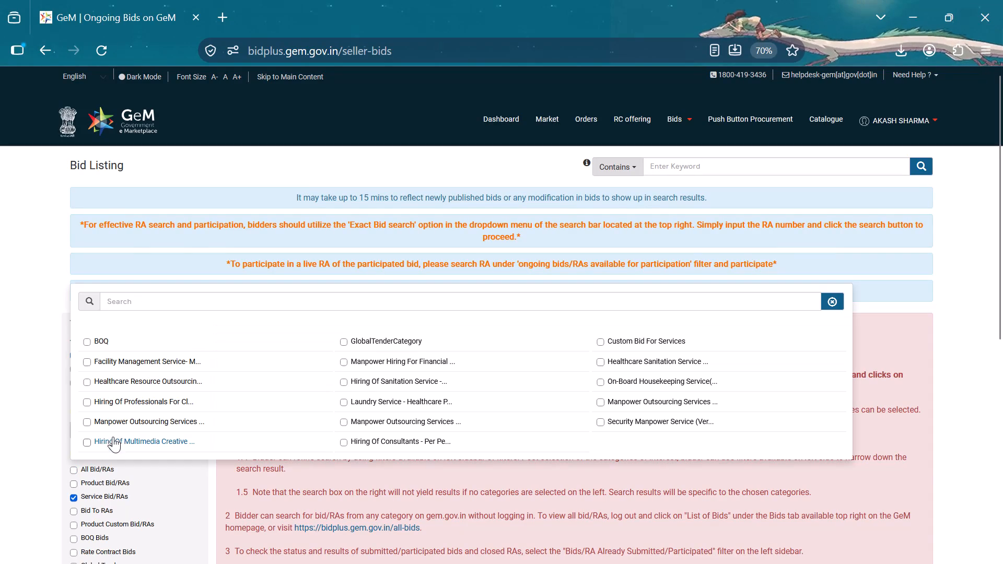
Filter bids by the Facility Management, Healthcare Resource Outsourcing, Hiring Of Professionals, Manpower Hiring For Financial, Hiring Of Sanitation and all three Manpower Outsourcing Services categories.
left_click(148, 420, "ctrl")
left_click(147, 405, "ctrl")
left_click(150, 384, "ctrl")
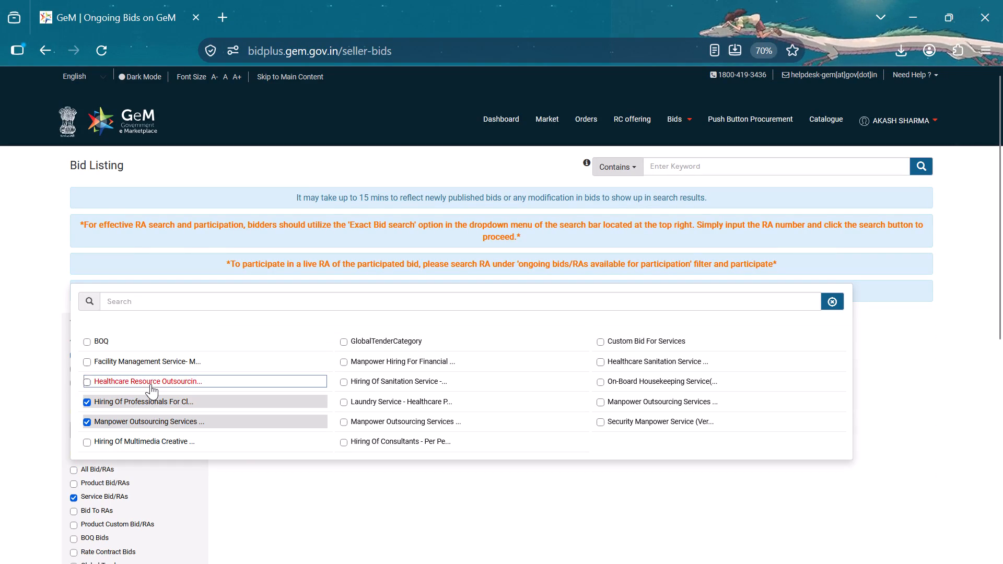
left_click(153, 366, "ctrl")
left_click(367, 420, "ctrl")
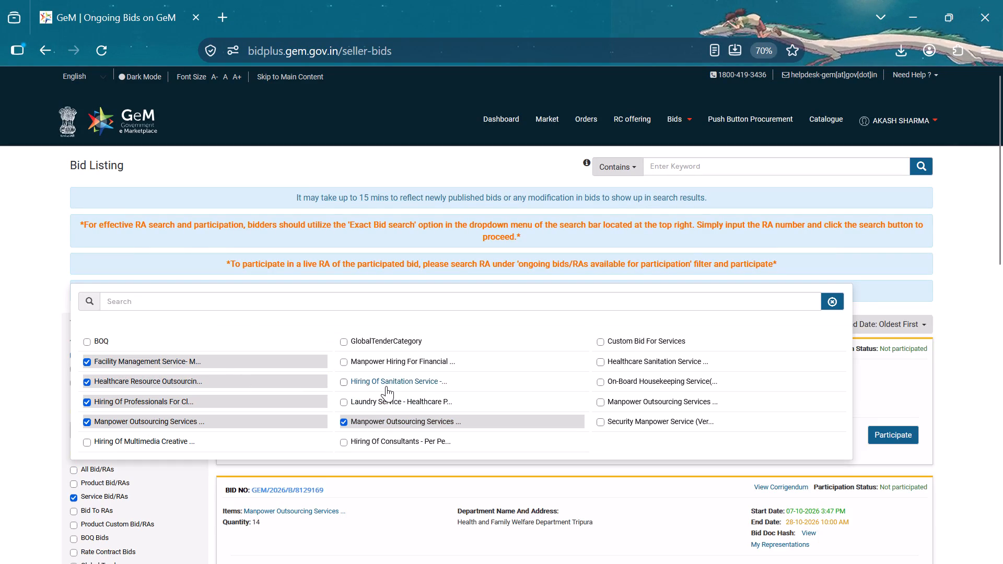
left_click(387, 377, "ctrl")
left_click(387, 359, "ctrl")
left_click(620, 395, "ctrl")
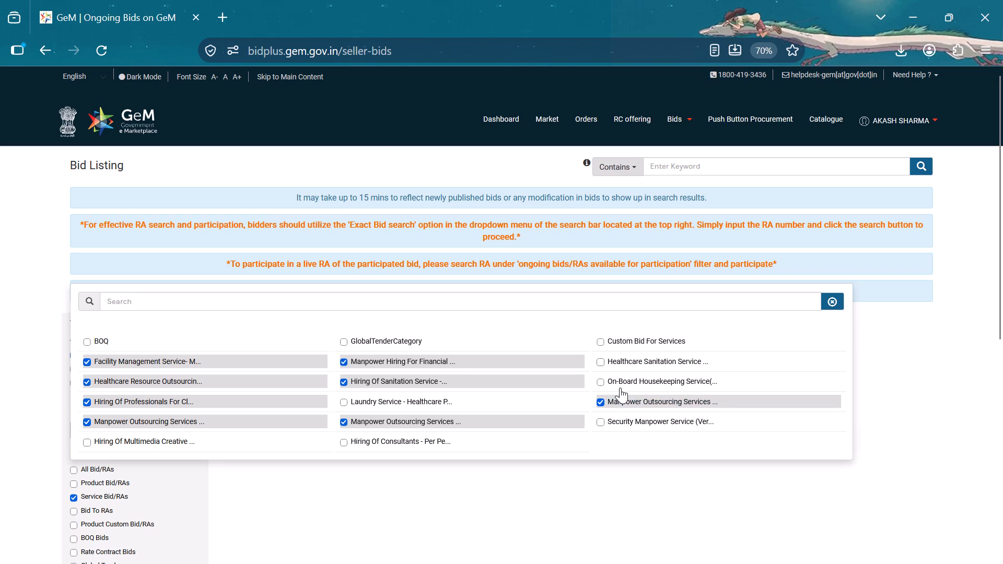
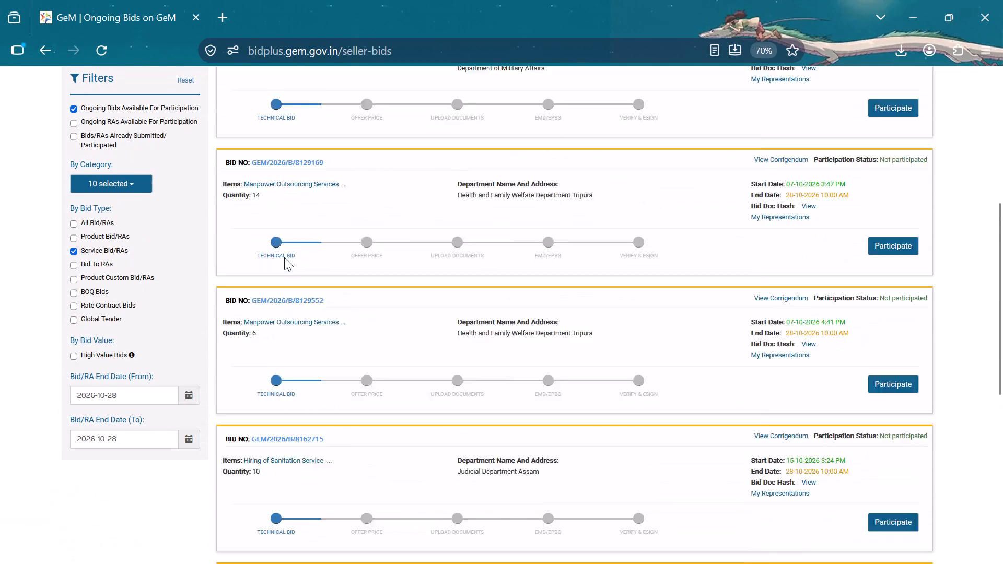
Download the bid document for GEM/2026/B/8050487, the Department of Higher Education manpower outsourcing bid.
scroll(284, 257, "down", 3, "ctrl")
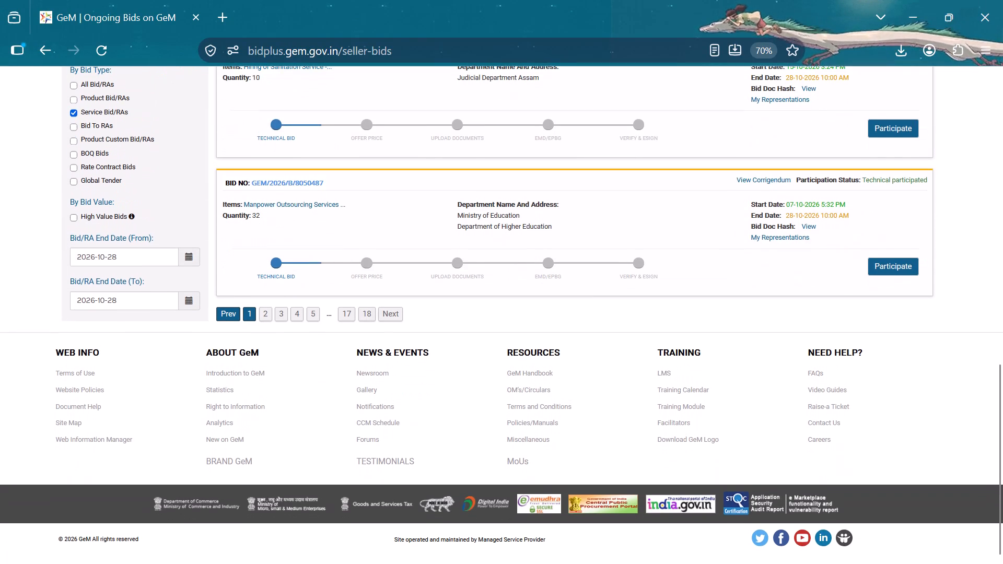
left_click(276, 188, "ctrl")
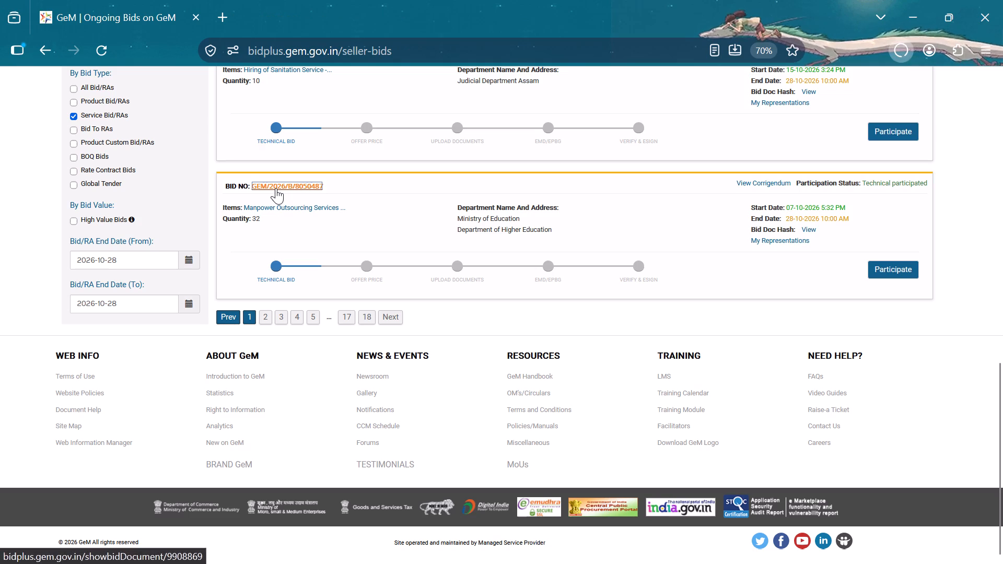
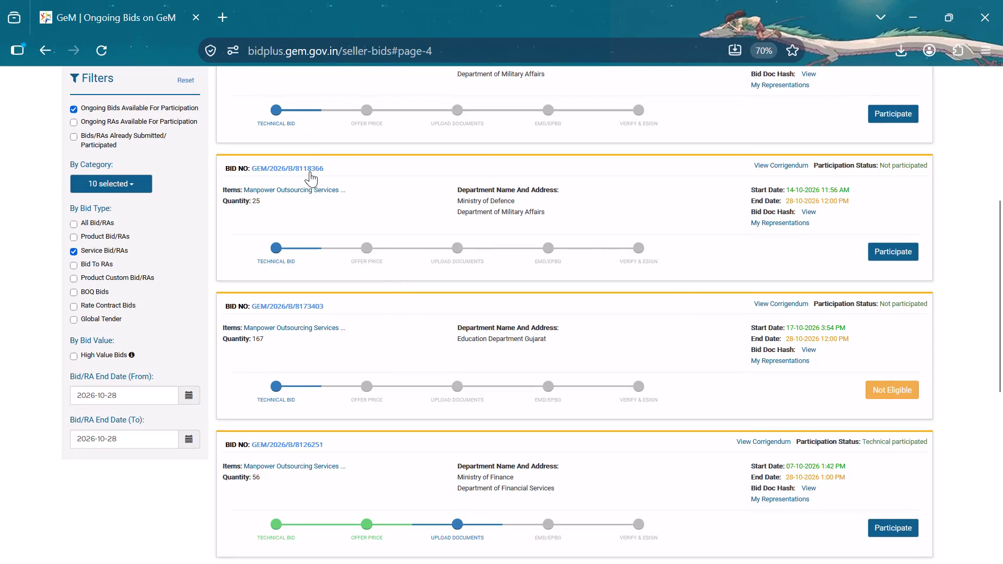
Download the bid document for GEM/2026/B/8118366, the Department of Military Affairs manpower outsourcing bid with quantity 25.
left_click(310, 170, "ctrl")
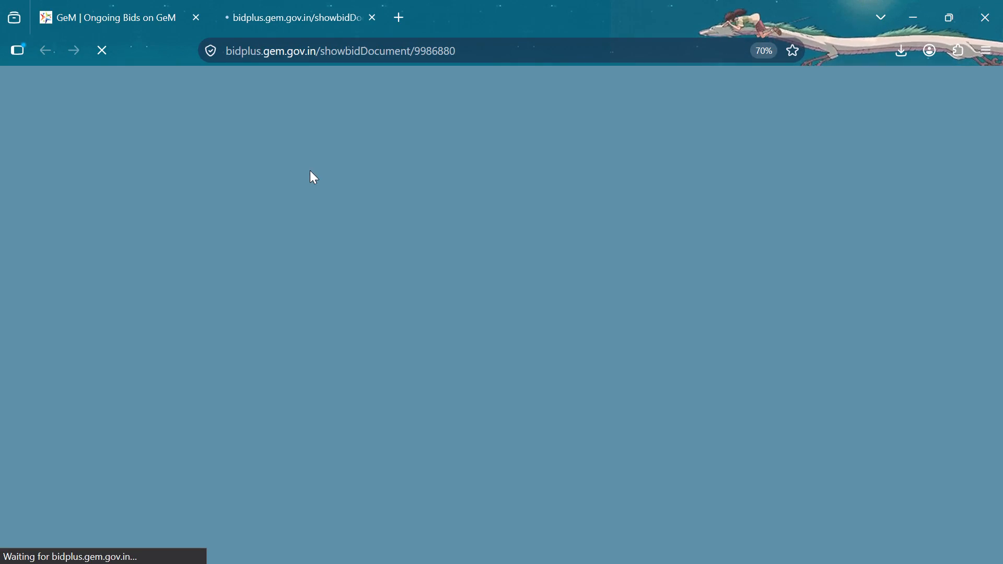
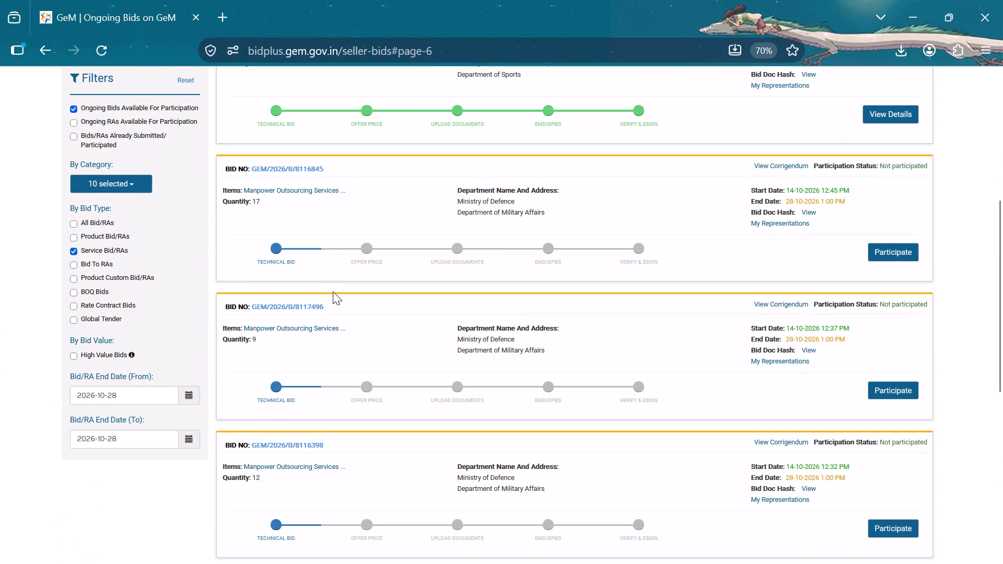
Download the bid document for GEM/2026/B/8116845, the Department of Military Affairs manpower outsourcing bid with quantity 17.
left_click(295, 170, "ctrl")
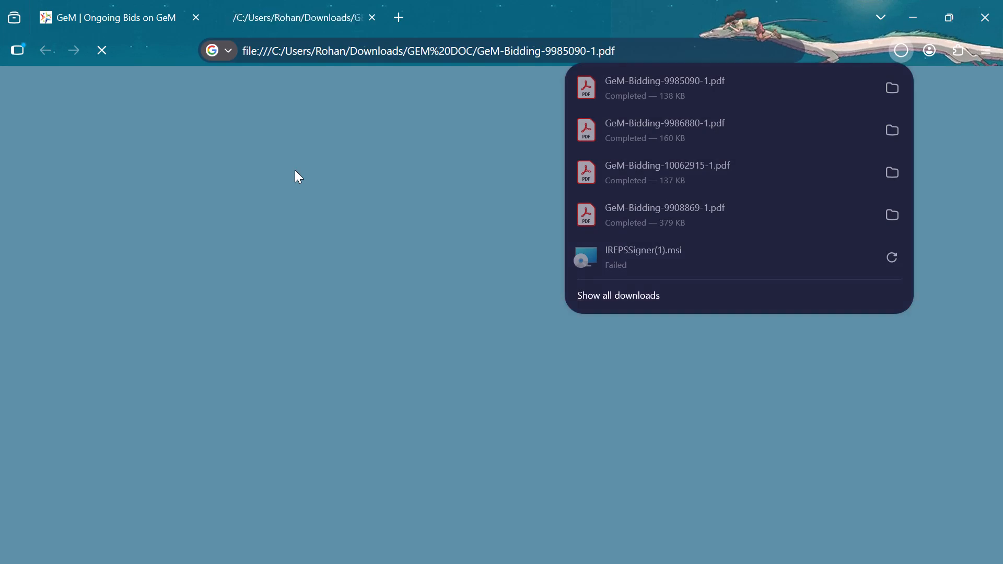
left_click(368, 17, "ctrl")
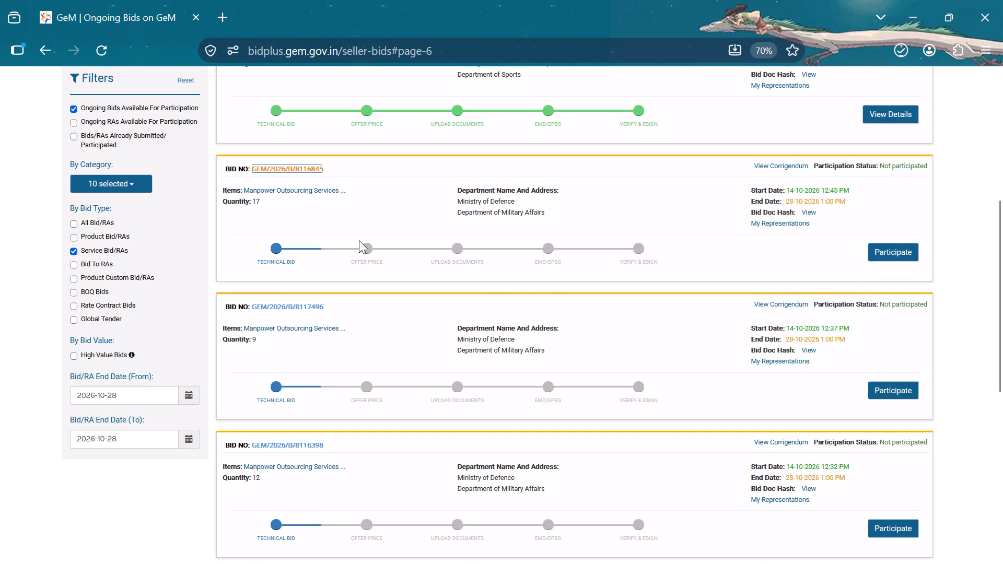
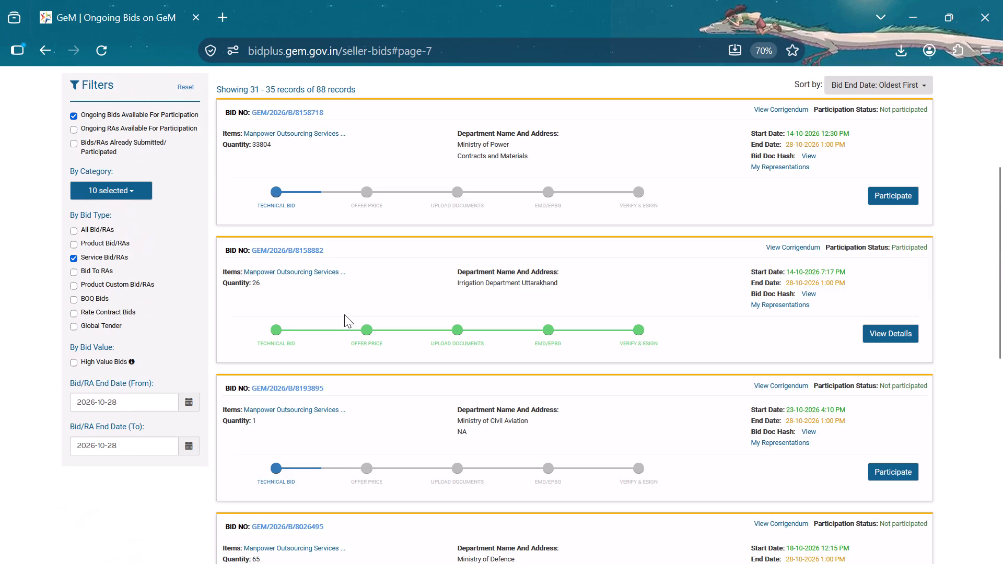
Download the bid document for GEM/2026/B/8026495, the Department of Military Affairs manpower outsourcing bid with quantity 65, and close its PDF.
scroll(344, 314, "down", 3, "ctrl")
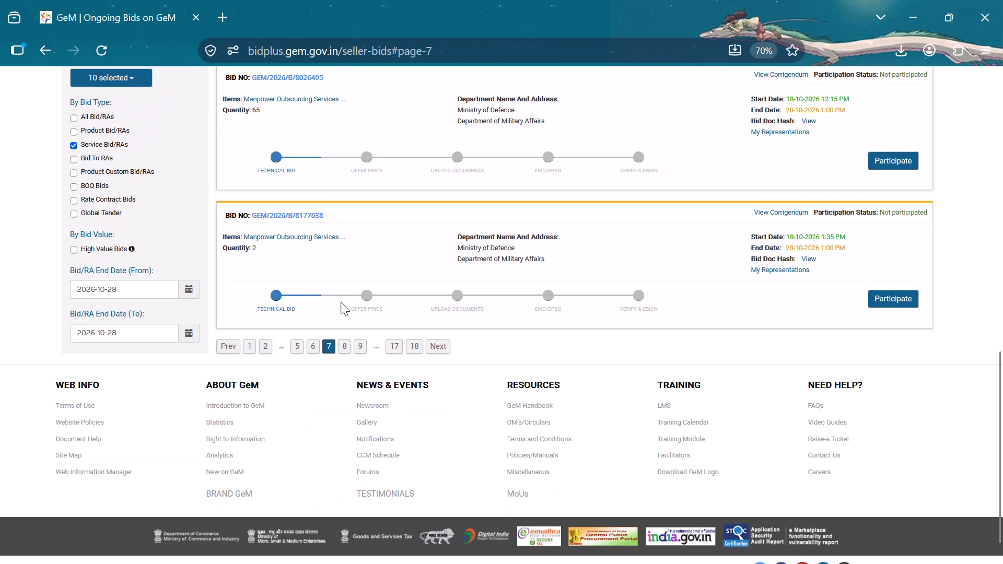
scroll(335, 159, "up", 1, "ctrl")
left_click(309, 120, "ctrl")
left_click(310, 125, "ctrl")
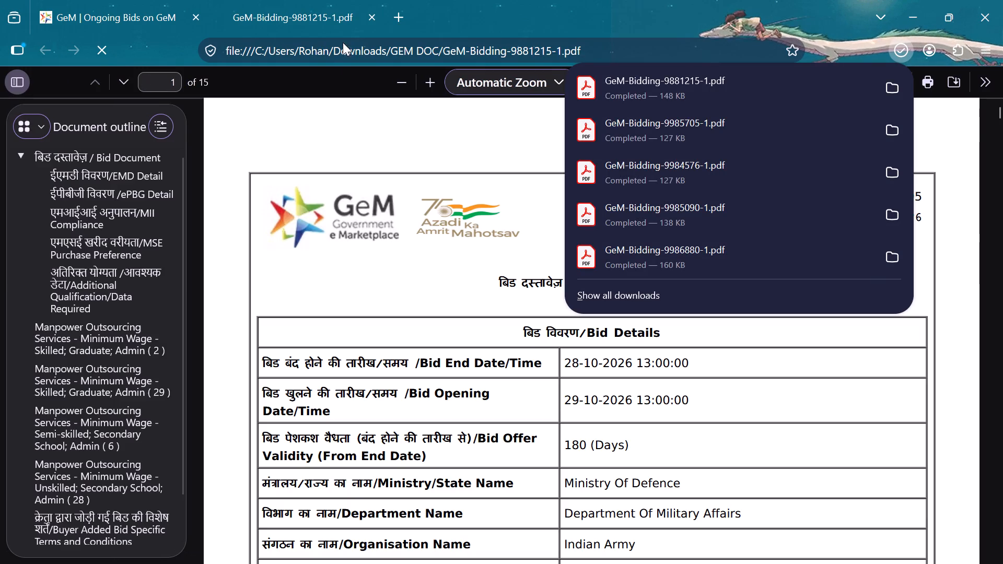
left_click(369, 13, "ctrl")
Go to page 8 of the filtered bid results and return to its first listings.
scroll(369, 289, "down", 7, "ctrl")
left_click(346, 321, "ctrl")
scroll(346, 321, "up", 1, "ctrl")
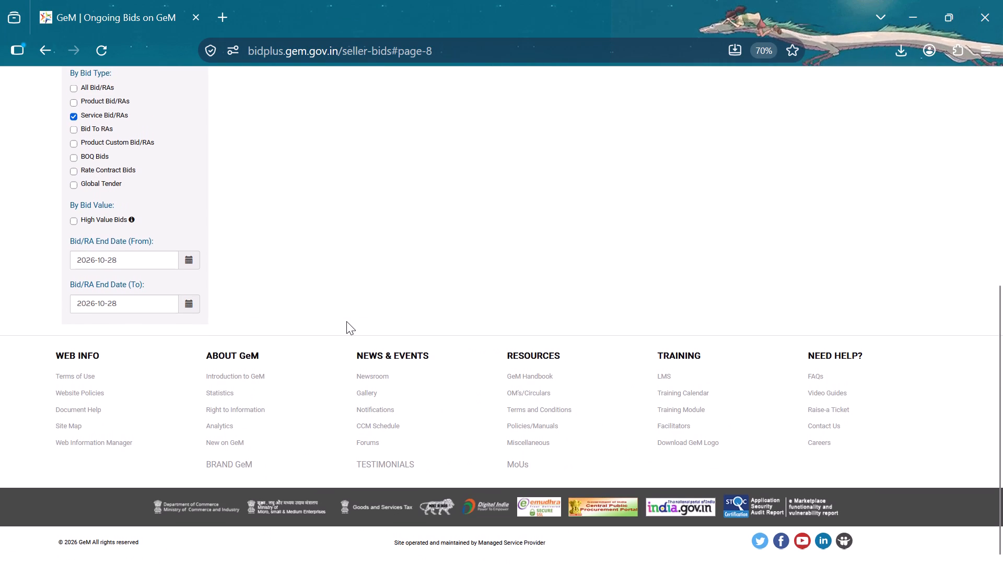
scroll(346, 321, "up", 1, "ctrl")
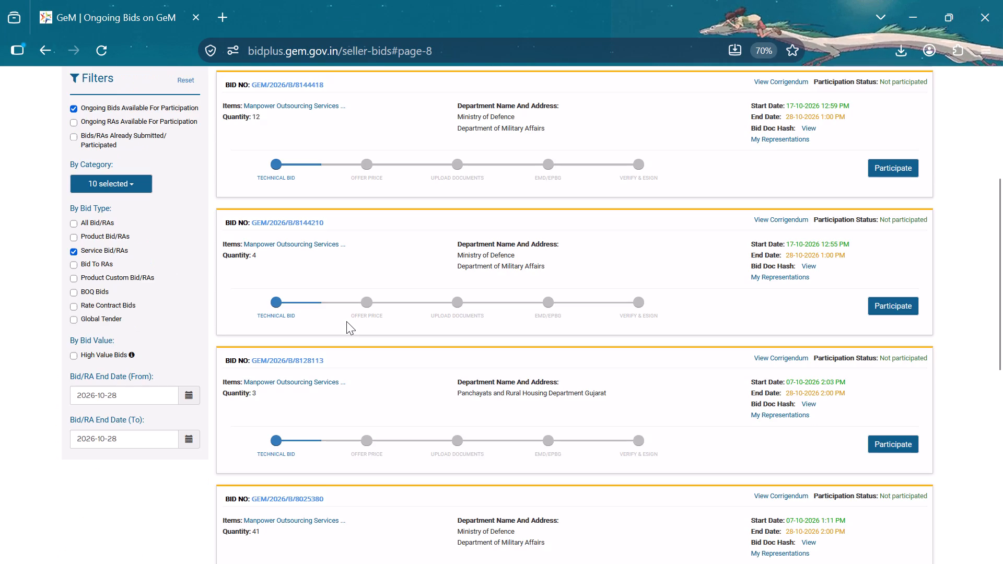
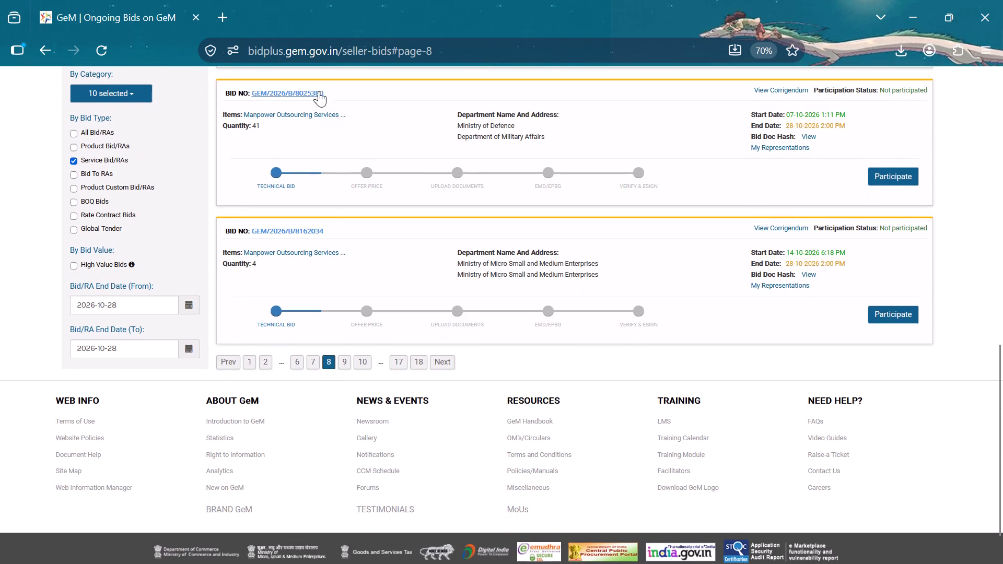
Close the opened PDF for bid GEM/2026/B/8025380, the Department of Military Affairs manpower outsourcing bid with quantity 41.
left_click(367, 14, "ctrl")
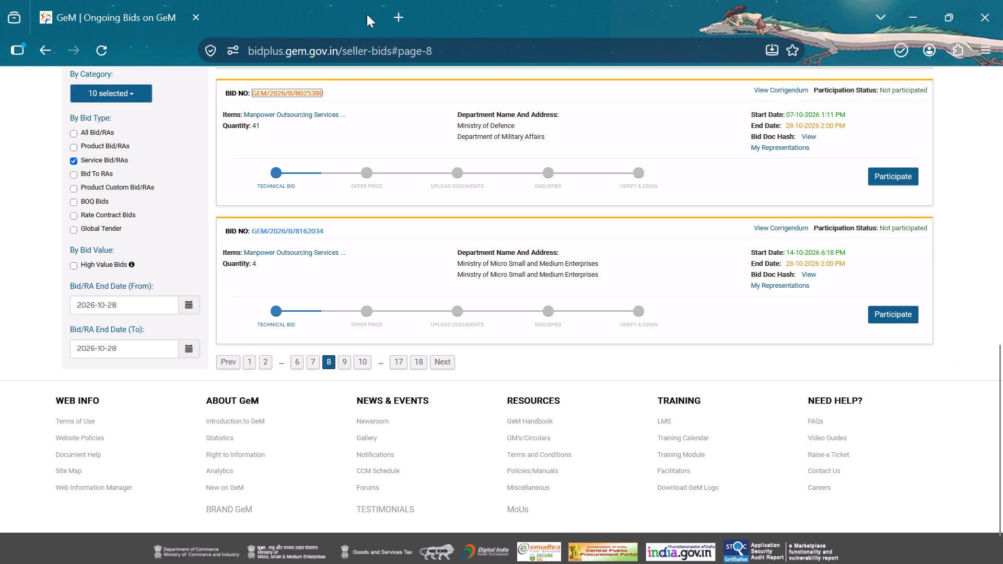
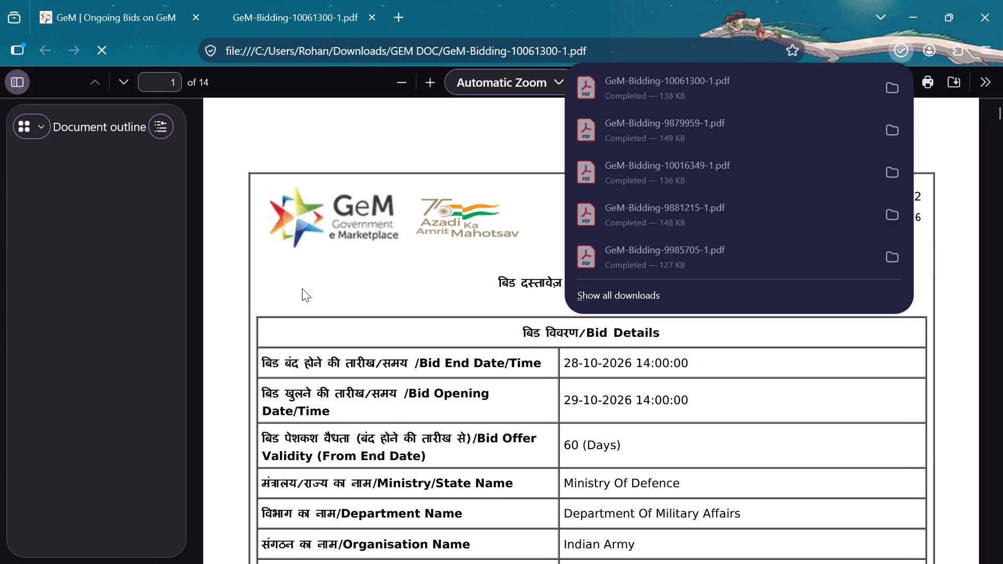
Close the opened PDF for bid GEM/2026/B/8183372, the Department of Military Affairs manpower outsourcing bid with quantity 25.
left_click(375, 16, "ctrl")
Download the document for bid GEM/2026/B/8087308, the Department of Heavy Industry manpower outsourcing bid, and close its opened PDF.
scroll(387, 377, "down", 1, "ctrl")
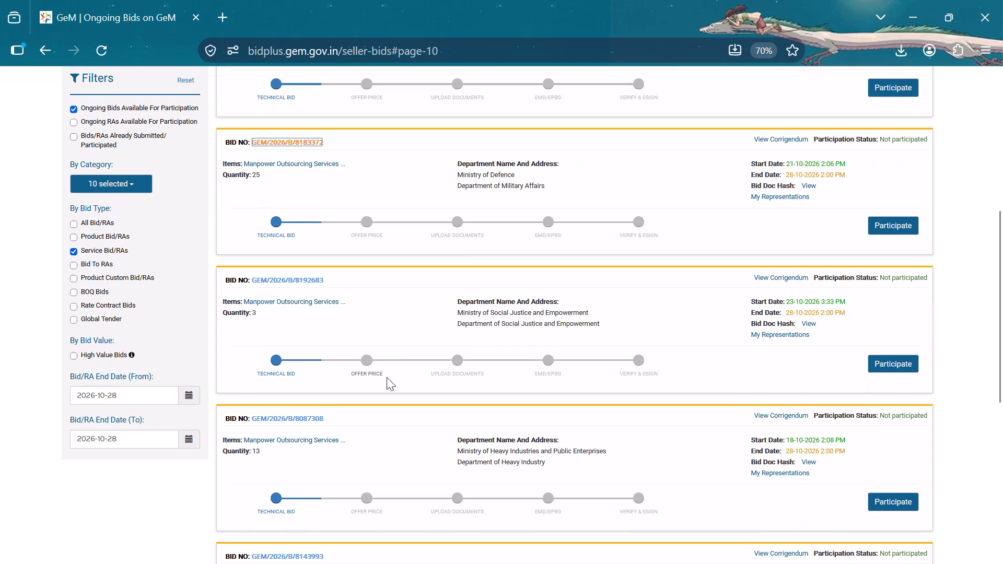
scroll(334, 309, "down", 2, "ctrl")
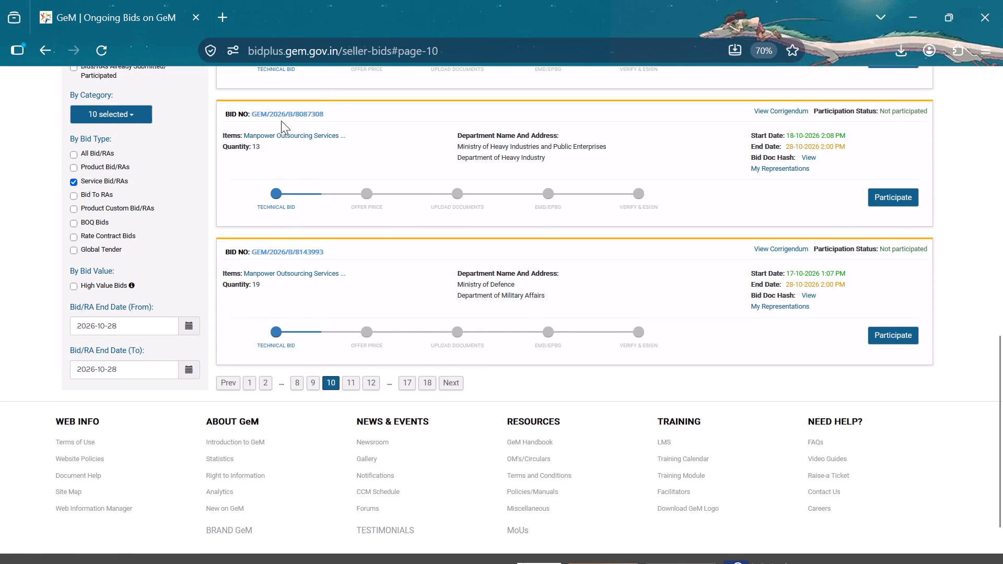
left_click(279, 112, "ctrl")
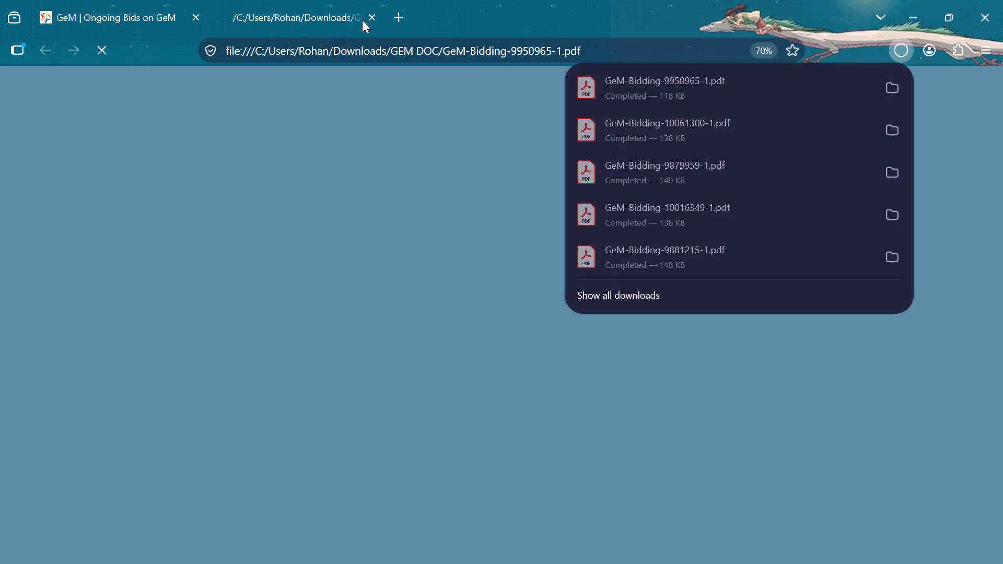
left_click(371, 16, "ctrl")
Download the document for bid GEM/2026/B/8143993, the Department of Military Affairs manpower outsourcing bid with quantity 19.
double_click(285, 256, "ctrl")
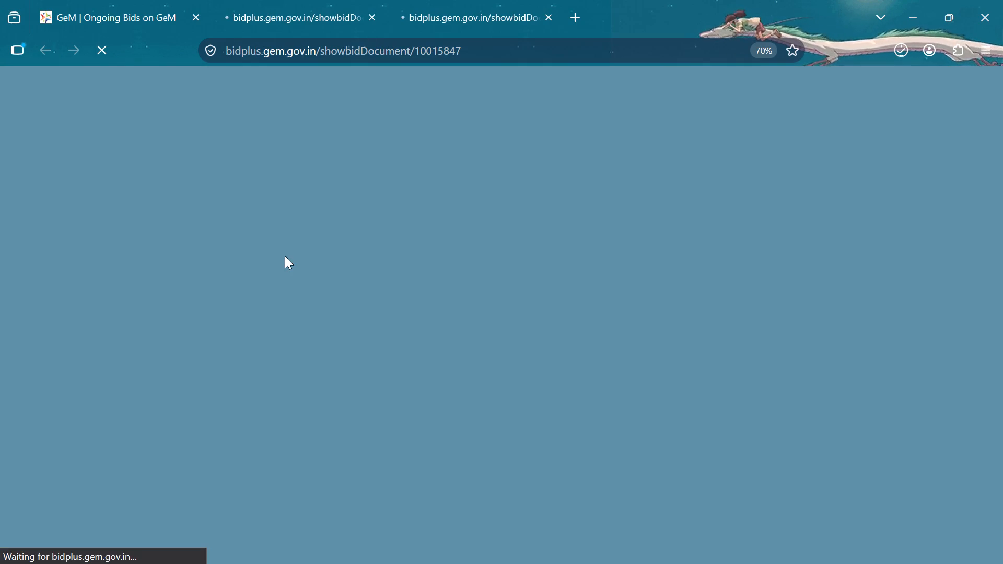
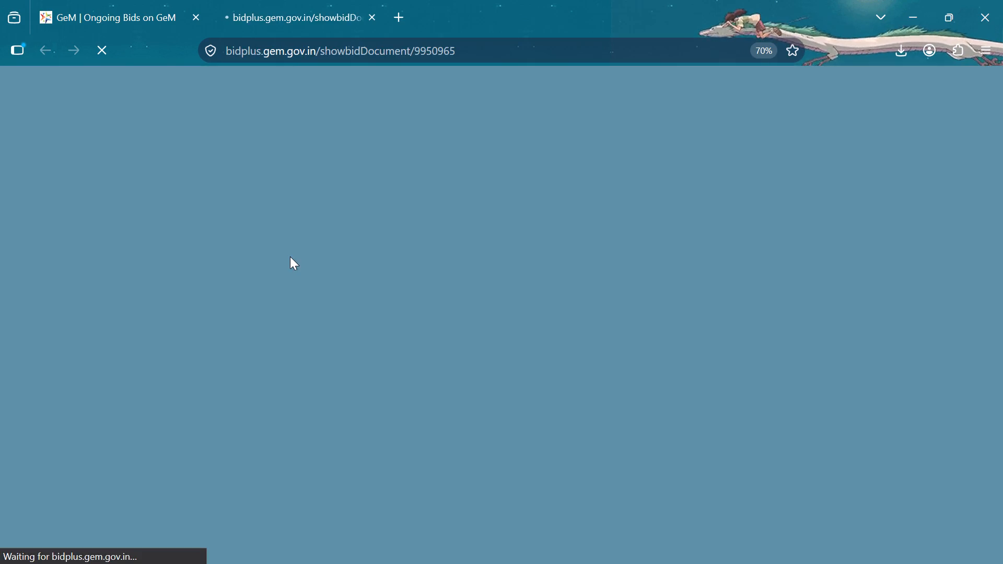
Close the opened document for bid GEM/2026/B/8087308, the Department of Heavy Industry manpower outsourcing bid.
left_click(371, 21, "ctrl")
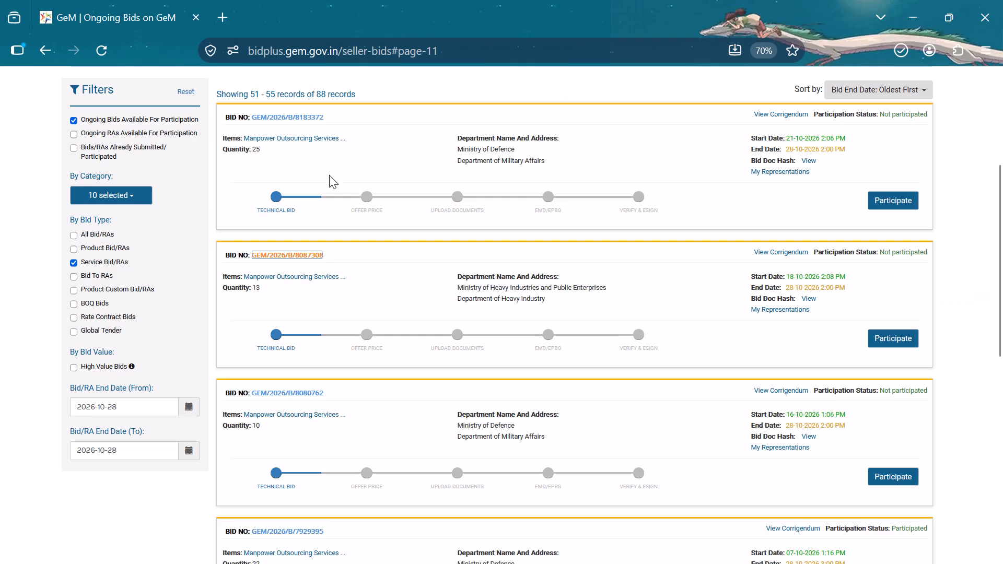
Download the document for bid GEM/2026/B/8080762, the Department of Military Affairs manpower outsourcing bid with quantity 10, and close its opened PDF.
scroll(312, 291, "down", 2, "ctrl")
scroll(312, 291, "up", 1, "ctrl")
left_click(289, 121, "ctrl")
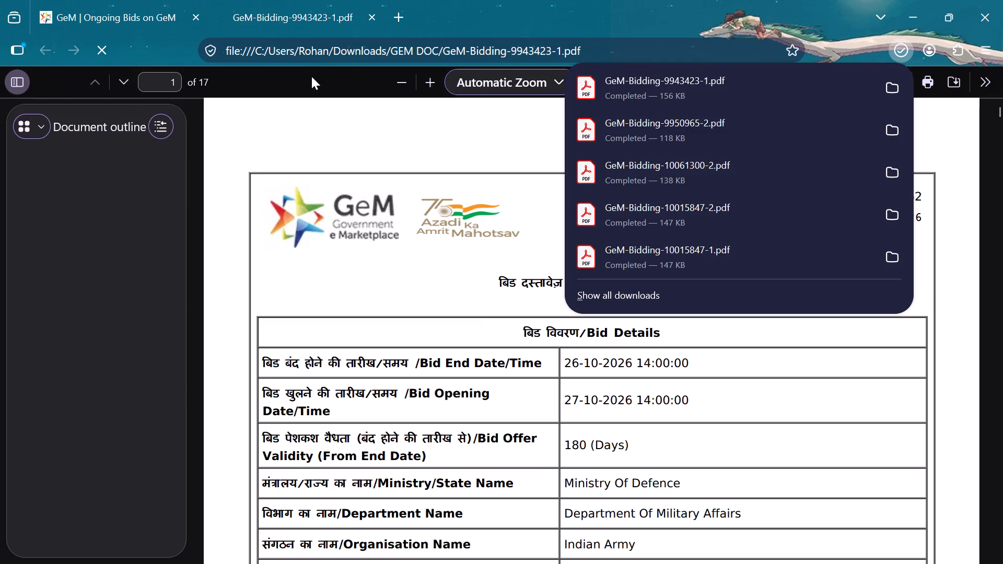
left_click(371, 16, "ctrl")
Go to page 12 of the filtered ongoing bid results.
scroll(372, 203, "down", 6, "ctrl")
left_click(353, 318, "ctrl")
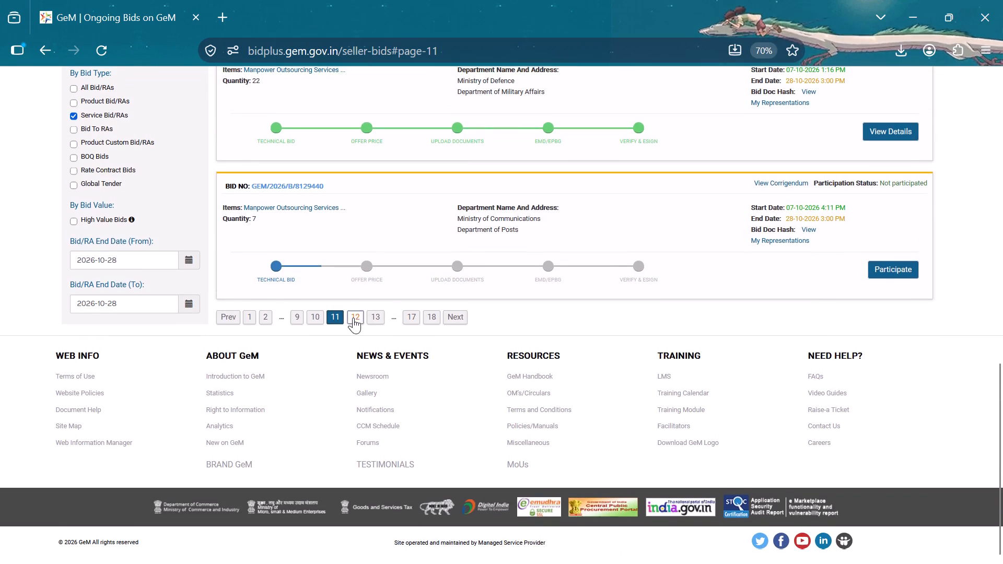
Look through the bids on page 12 and continue to page 13 of the results.
scroll(353, 318, "up", 1, "ctrl")
scroll(323, 242, "down", 3, "ctrl")
left_click(358, 358, "ctrl")
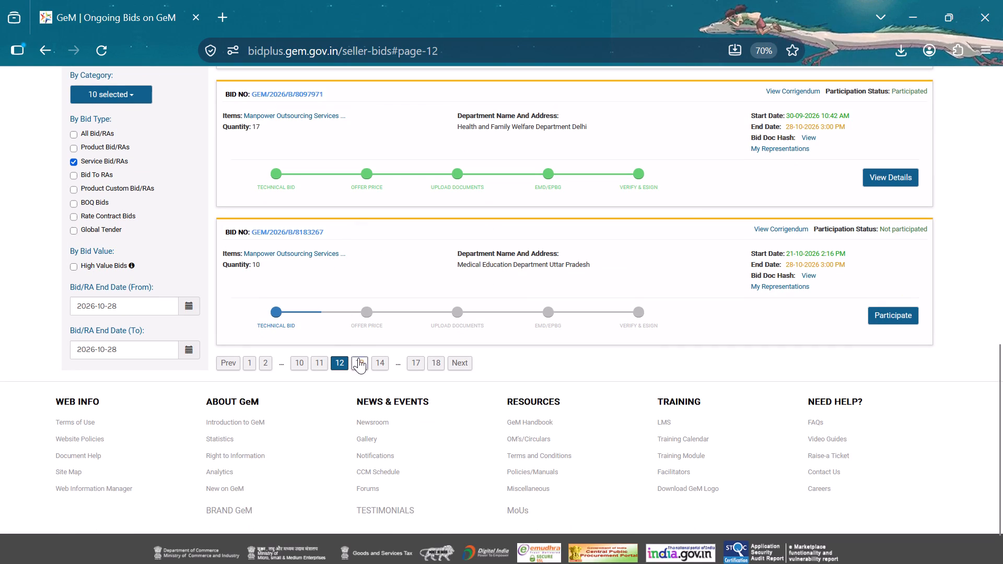
On page 13, download the document for bid GEM/2026/B/8176132, the Department of Defence manpower outsourcing bid, and close its opened PDF.
scroll(358, 358, "up", 2, "ctrl")
scroll(358, 358, "down", 2, "ctrl")
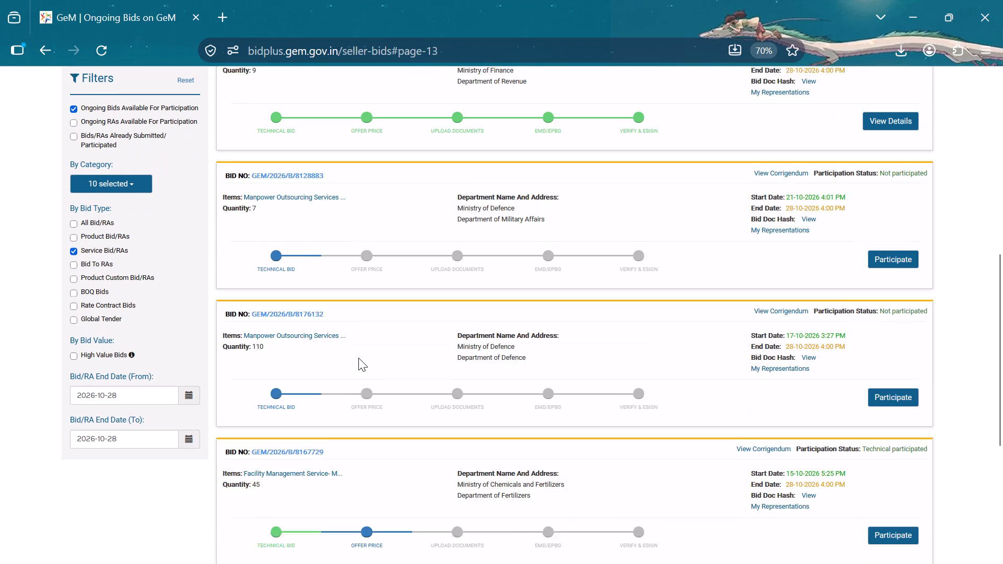
scroll(358, 358, "down", 1, "ctrl")
scroll(358, 358, "up", 1, "ctrl")
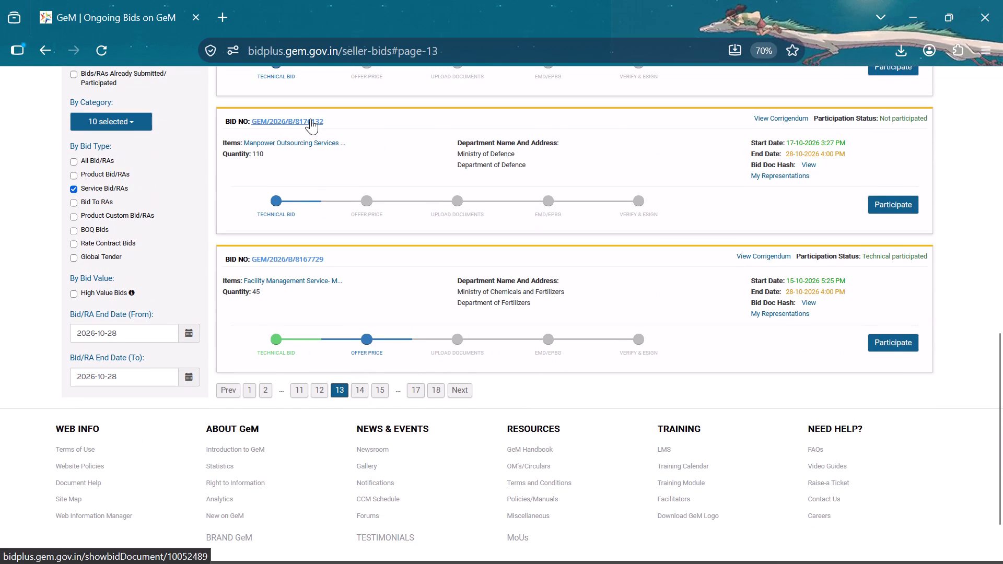
left_click(311, 118, "ctrl")
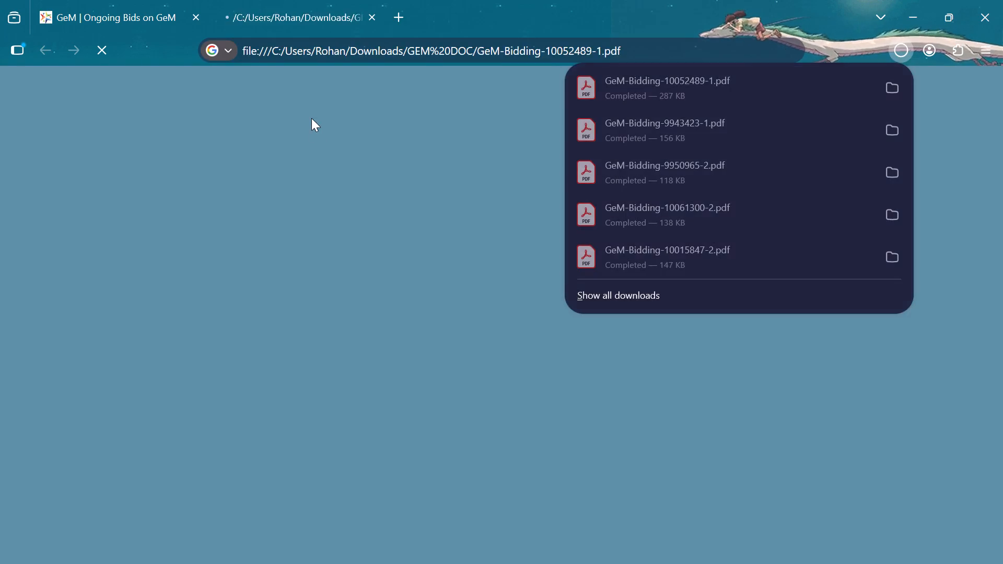
left_click(356, 213, "ctrl")
left_click(370, 20, "ctrl")
Move on from page 13 to the next page of the bid results.
scroll(390, 278, "down", 4, "ctrl")
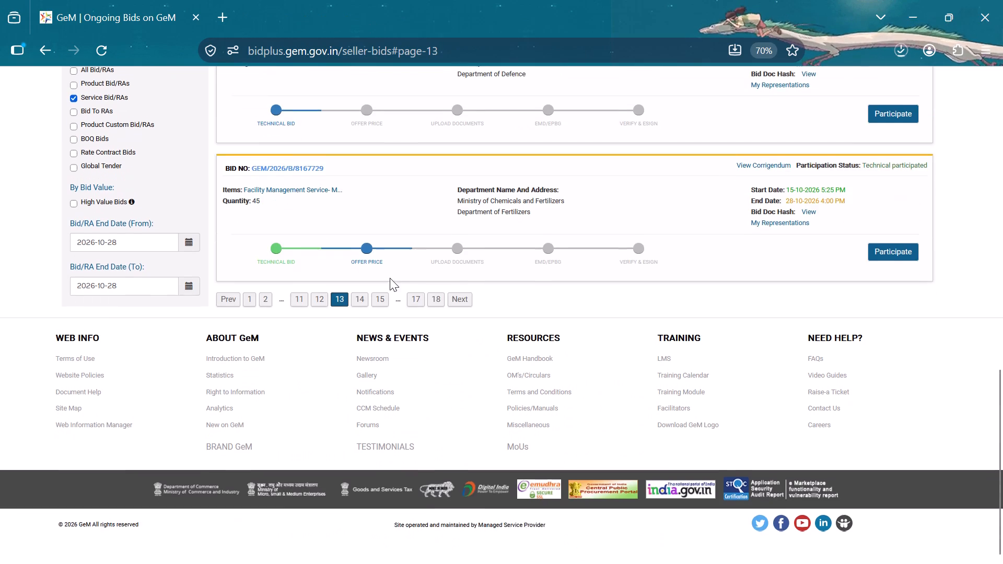
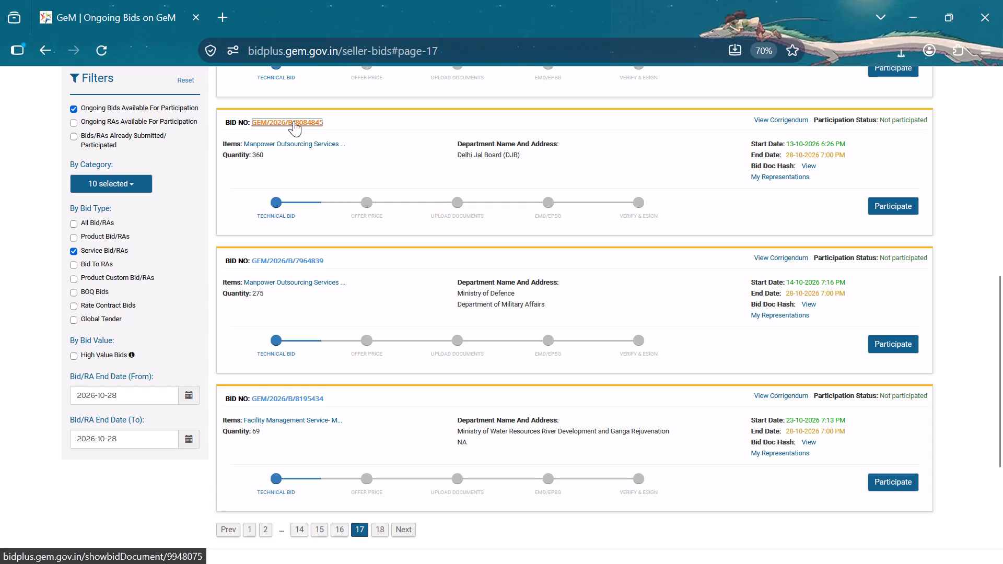
Close the opened PDF of the Delhi Jal Board manpower outsourcing bid GEM/2026/B/8084845.
left_click(368, 20, "ctrl")
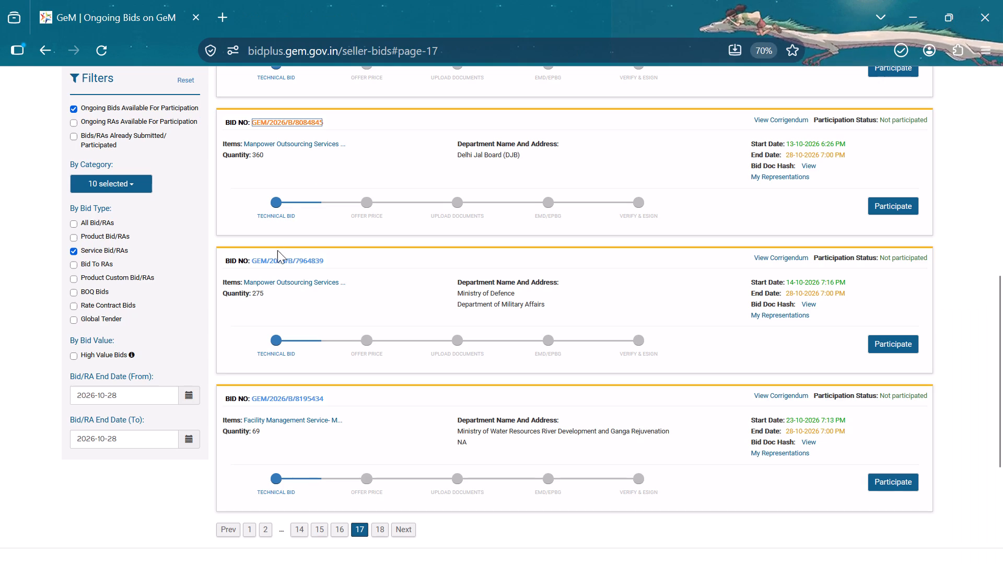
On page 17, download the document for bid GEM/2026/B/7964839, the Department of Military Affairs manpower bid, and close its opened PDF.
left_click(273, 264, "ctrl")
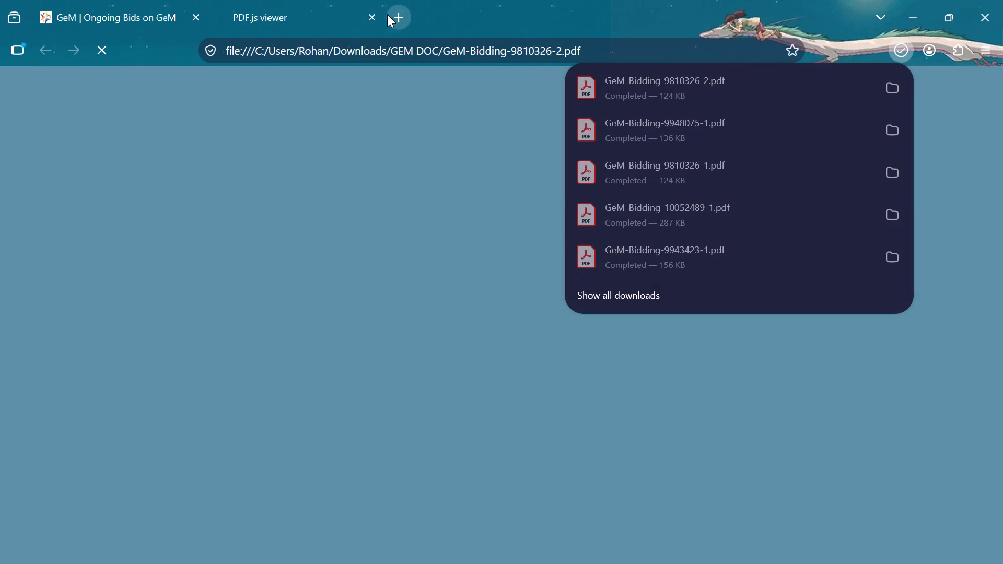
left_click(378, 17, "ctrl")
Download the document for facility management bid GEM/2026/B/8195434 at the end of page 17 and close its opened PDF.
scroll(380, 277, "down", 5, "ctrl")
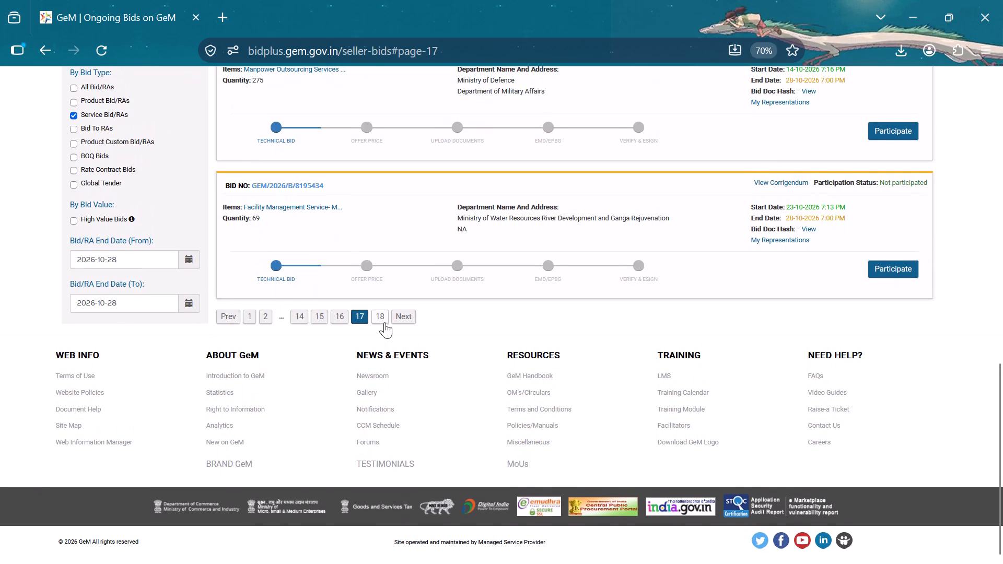
left_click(300, 187, "ctrl")
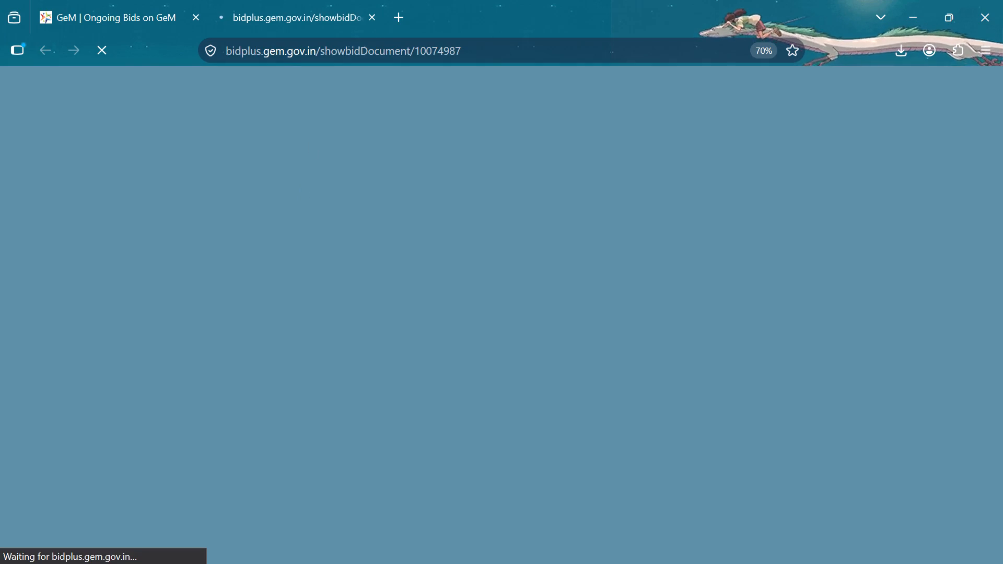
left_click(364, 20, "ctrl")
left_click(369, 21, "ctrl")
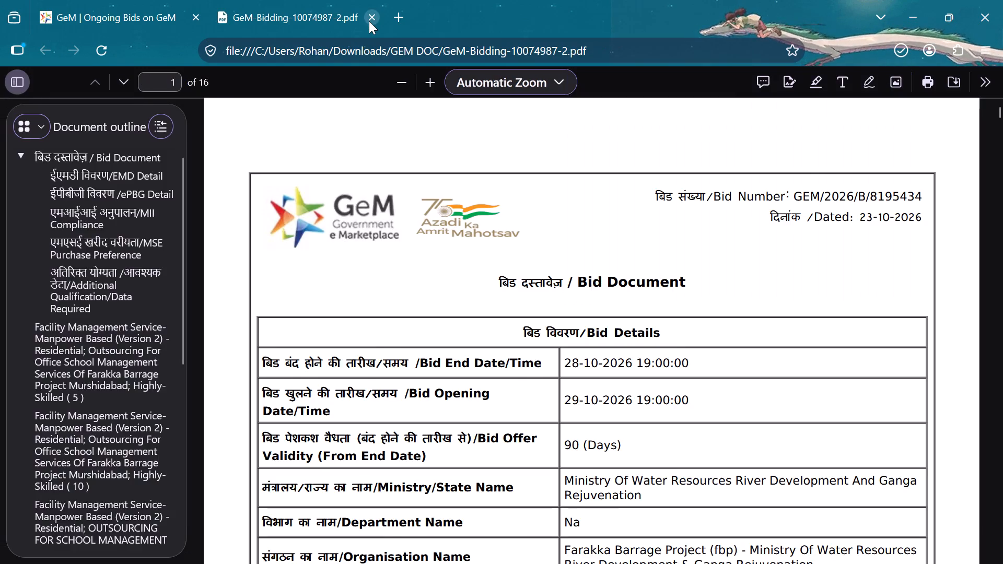
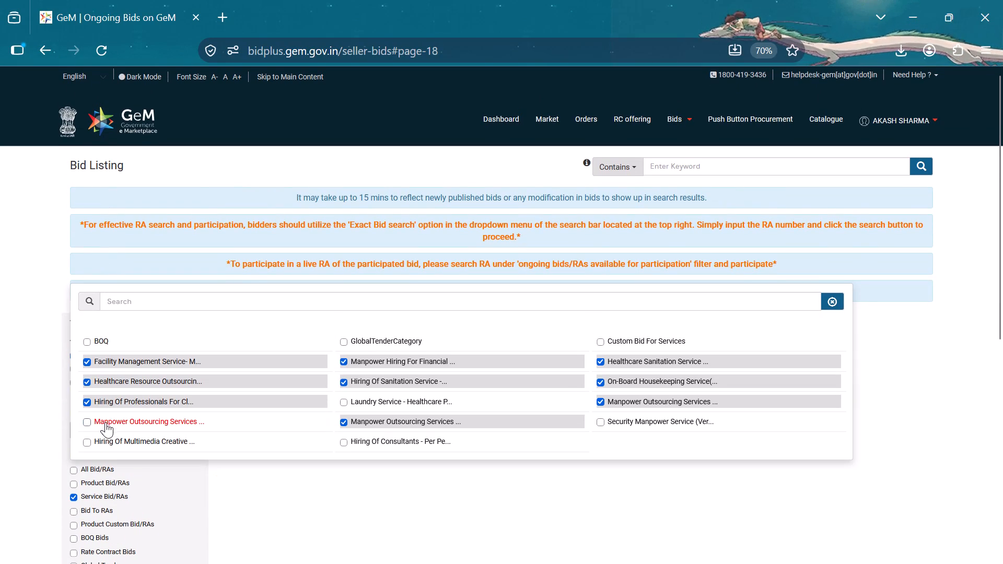
Change the category filter to only Hiring Of Multimedia Creative, Hiring Of Consultants, Laundry Service - Healthcare and Security Manpower Service, clearing the other selected categories.
left_click(113, 436, "ctrl")
left_click(133, 396, "ctrl")
left_click(132, 384, "ctrl")
left_click(132, 367, "ctrl")
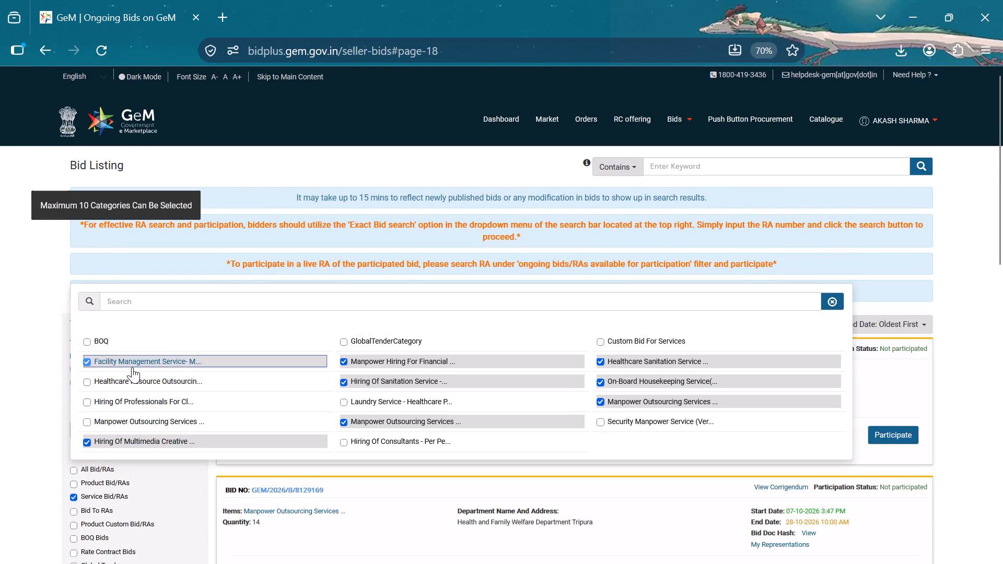
left_click(355, 444, "ctrl")
left_click(355, 426, "ctrl")
left_click(357, 407, "ctrl")
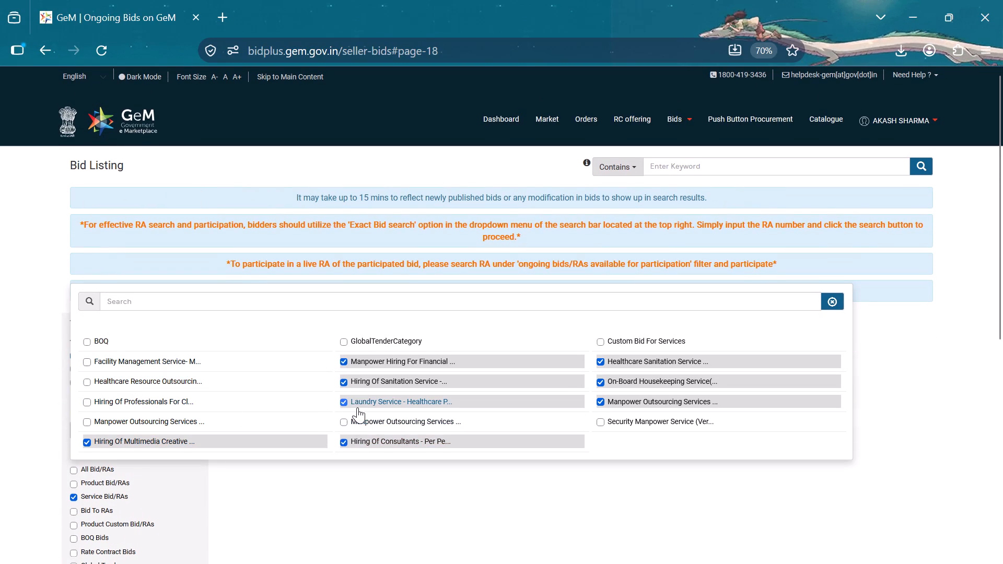
left_click(358, 387, "ctrl")
left_click(358, 366, "ctrl")
left_click(625, 421, "ctrl")
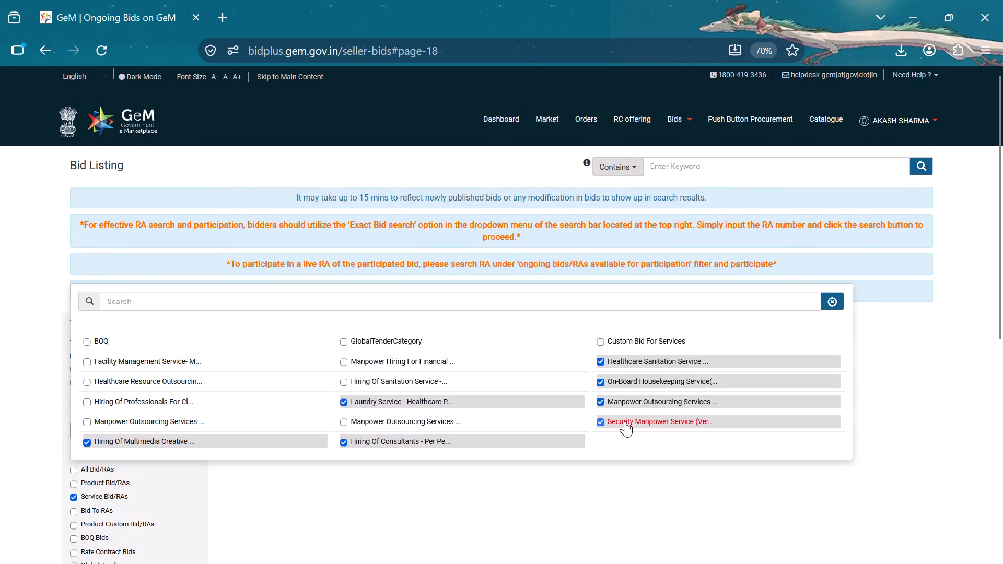
left_click(626, 406, "ctrl")
left_click(631, 384, "ctrl")
left_click(634, 365, "ctrl")
left_click(1002, 342, "ctrl")
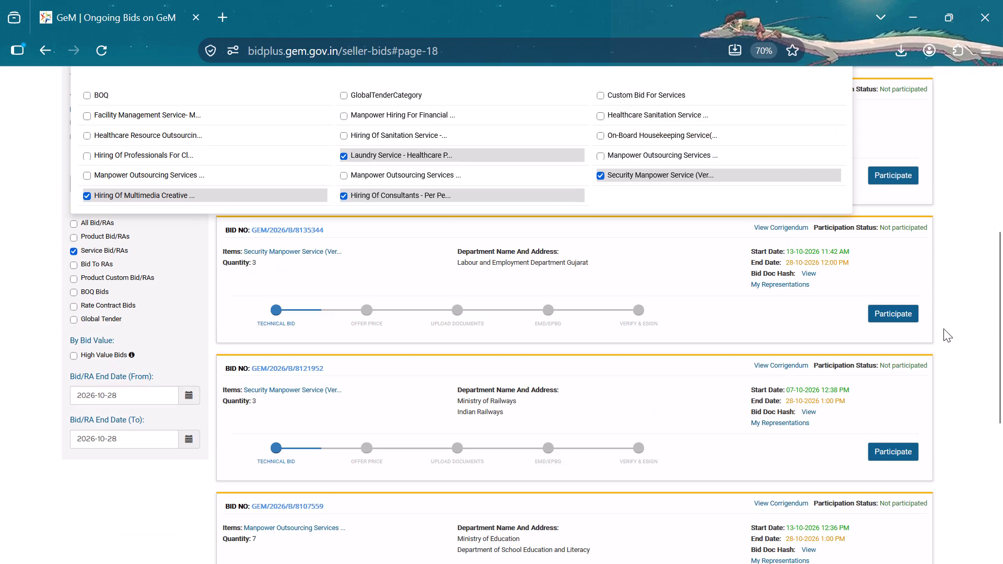
left_click(980, 303, "ctrl")
scroll(980, 303, "up", 1, "ctrl")
scroll(782, 210, "up", 1, "ctrl")
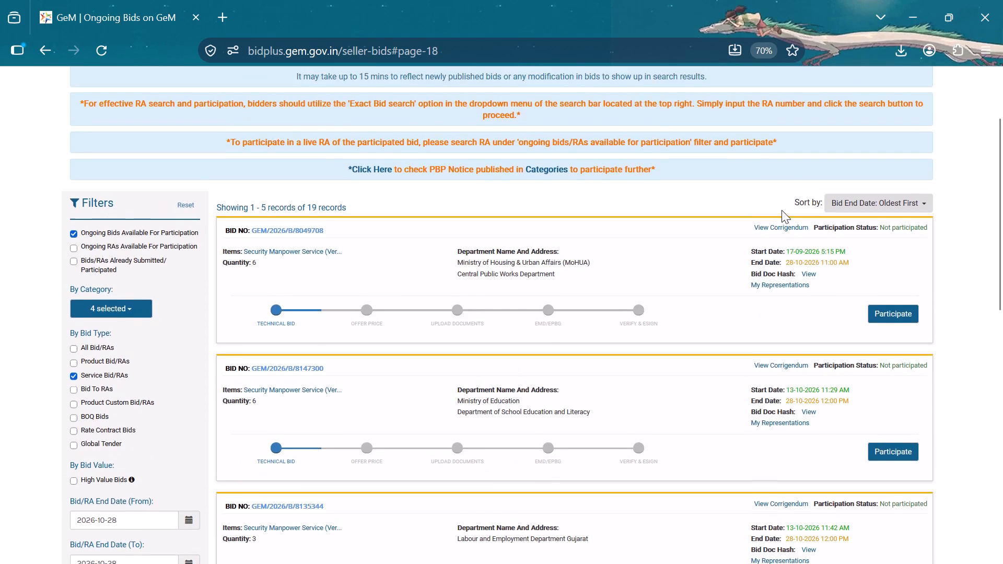
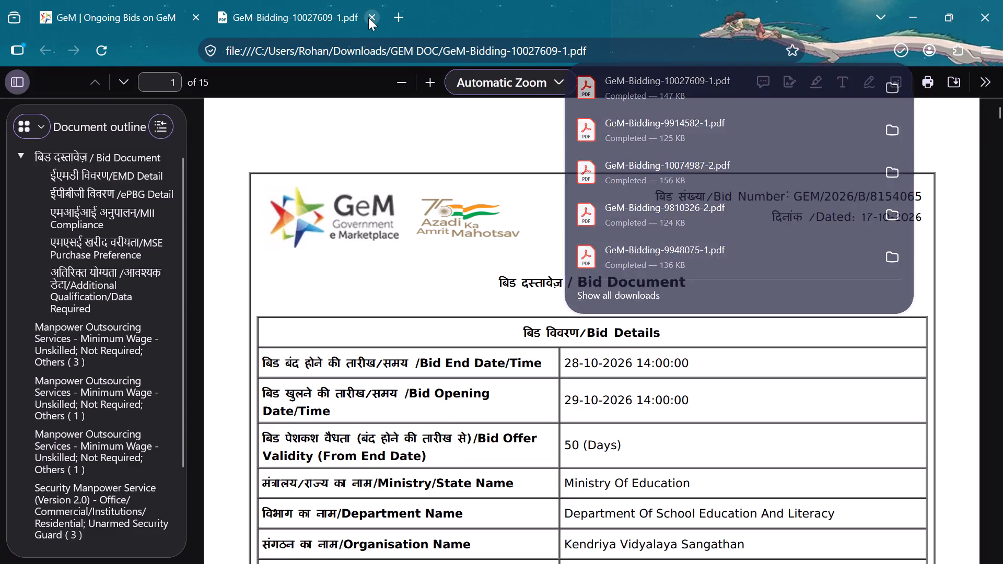
Go to page 3 of the filtered ongoing service bids.
scroll(404, 340, "down", 2, "ctrl")
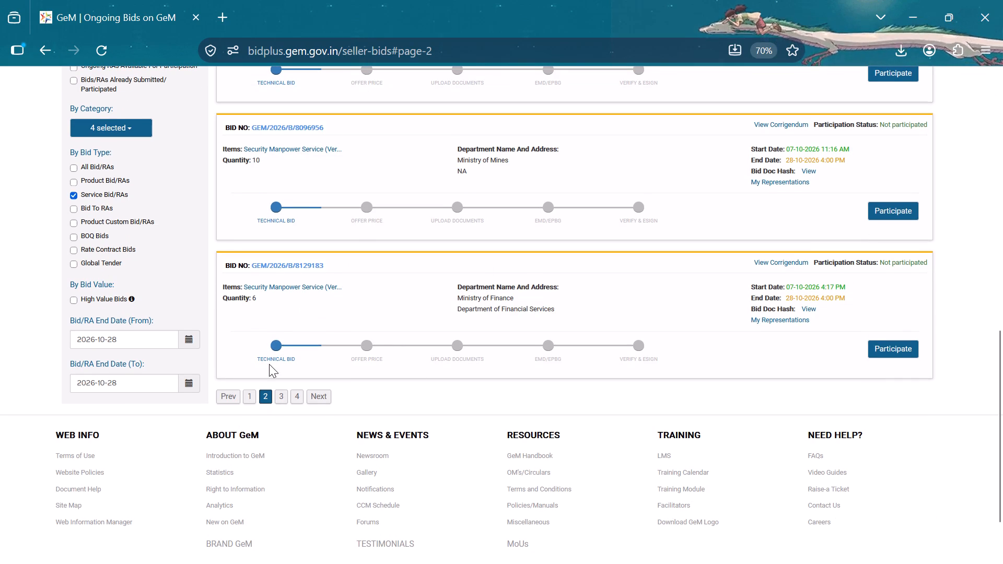
left_click(277, 400, "ctrl")
Look through the page 3 bids and download the document for the Ministry of Urban Development security manpower bid, GEM/2026/B/8129612.
scroll(277, 400, "up", 1, "ctrl")
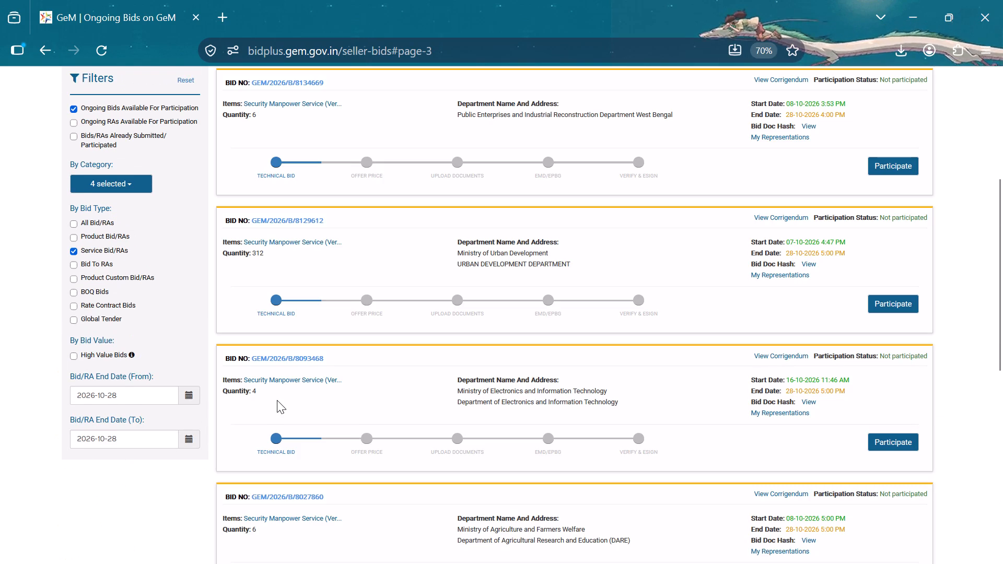
scroll(277, 400, "down", 2, "ctrl")
scroll(288, 266, "up", 2, "ctrl")
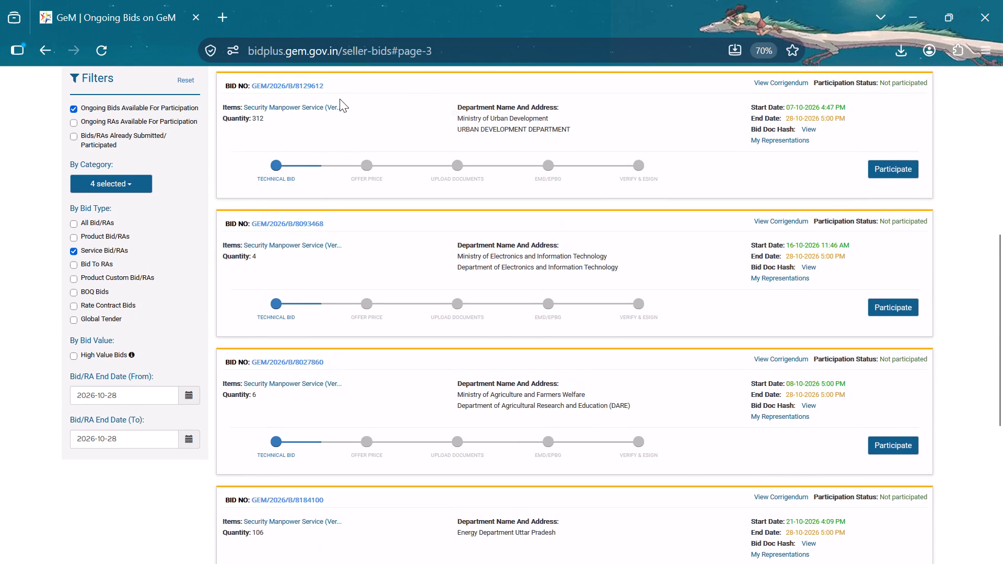
left_click(309, 85, "ctrl")
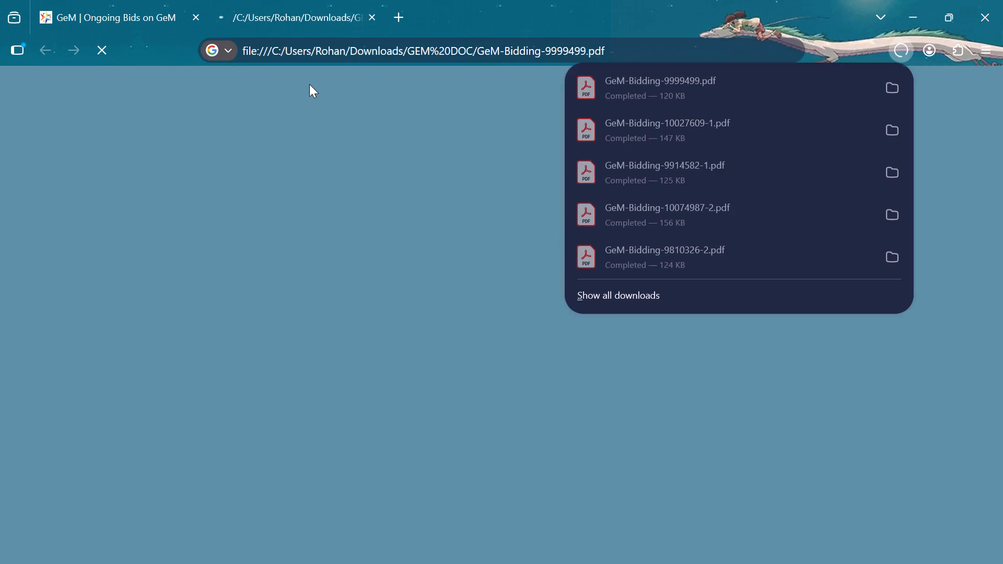
Examine the downloaded bid document's item category, turnover and experience requirements, scope of work, and resource details.
left_click(402, 250, "ctrl")
scroll(402, 250, "down", 9, "ctrl")
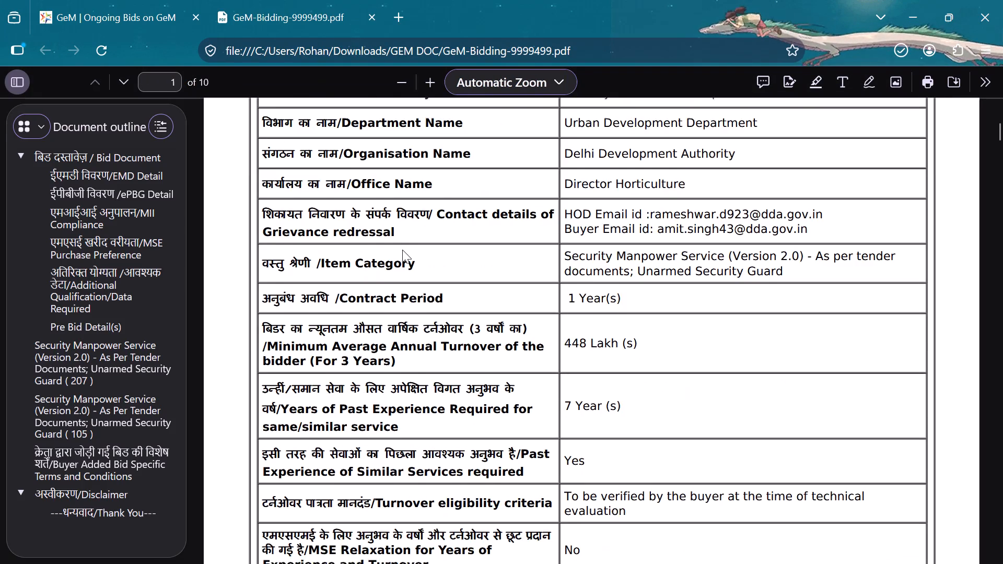
scroll(402, 250, "down", 20, "ctrl")
scroll(402, 250, "down", 16, "ctrl")
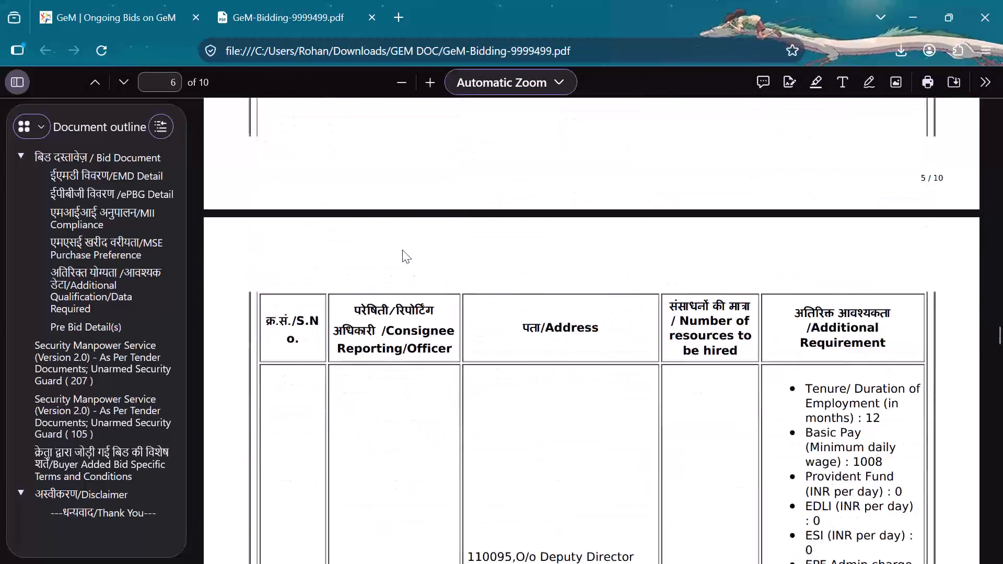
scroll(402, 250, "down", 4, "ctrl")
scroll(446, 258, "up", 18, "ctrl")
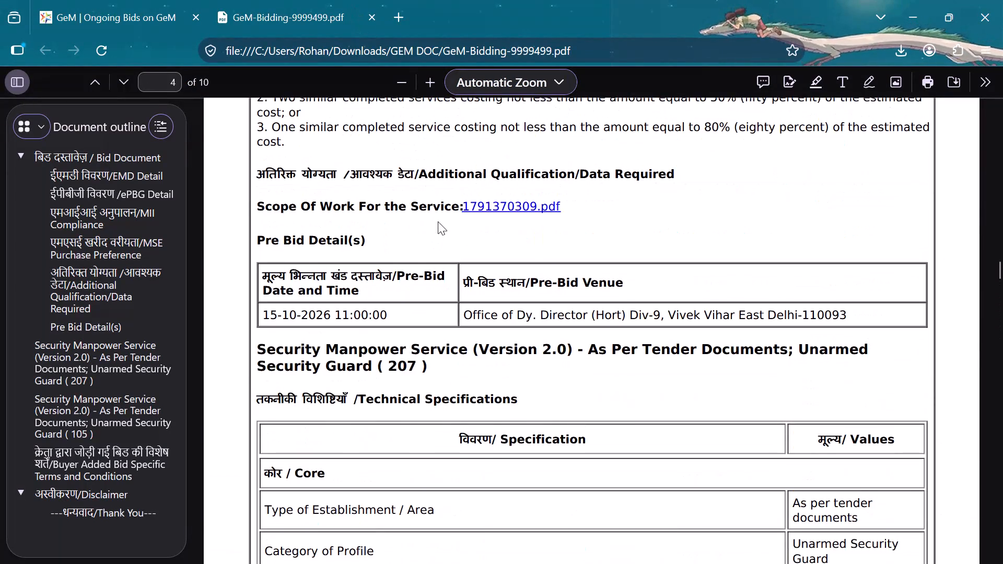
scroll(438, 221, "up", 20, "ctrl")
scroll(438, 221, "up", 13, "ctrl")
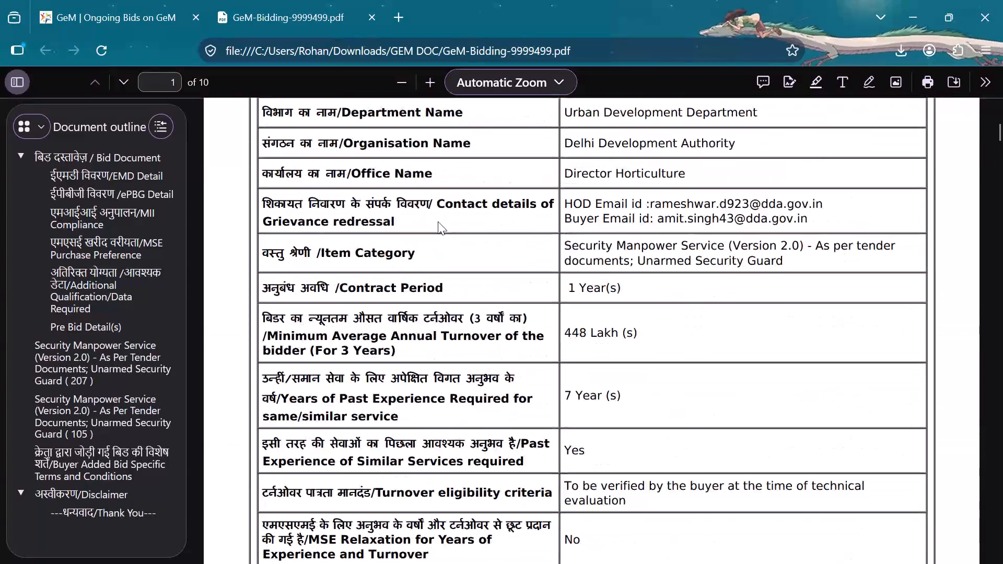
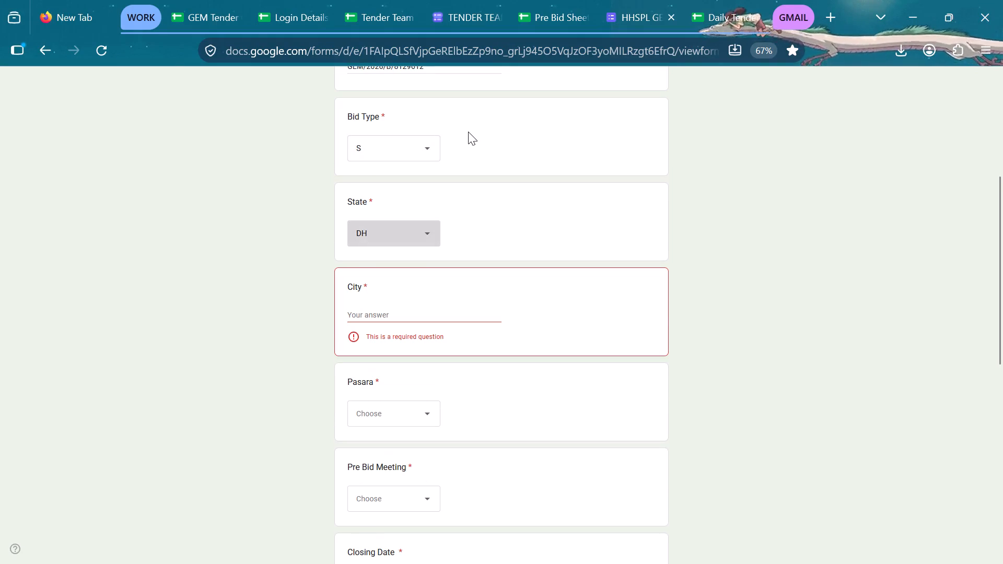
Set the state to DL, the city to delhi, and both Pasara and Pre Bid Meeting to Y in the tender form.
type("d")
key("Tab")
type("delhi")
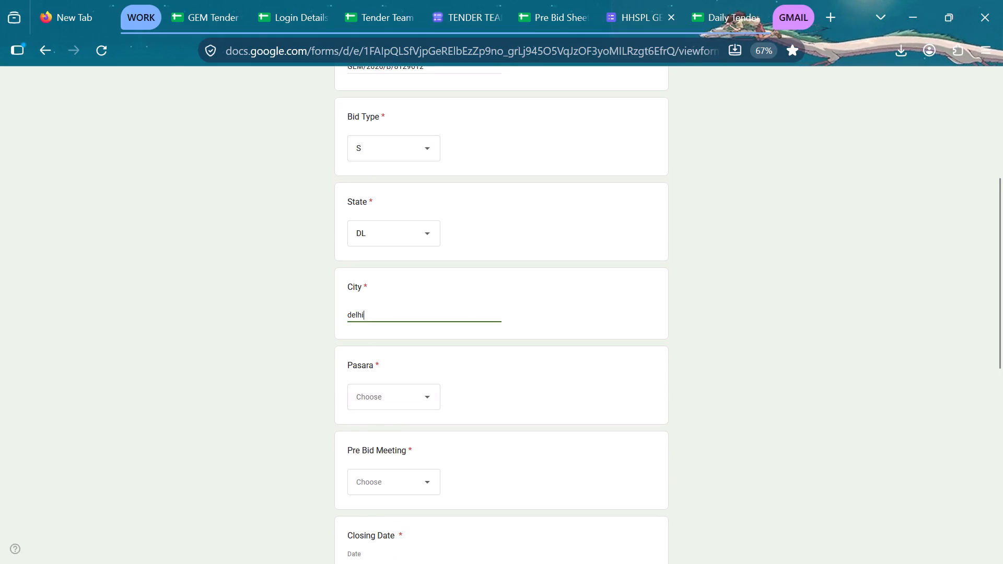
key("Tab")
key("y")
key("Tab")
key("y")
key("Tab")
Complete the form with closing date 28/10/2026 and quantity 312, checked against the GeM bid listing, and submit it.
key("alt+Tab")
left_click(297, 0)
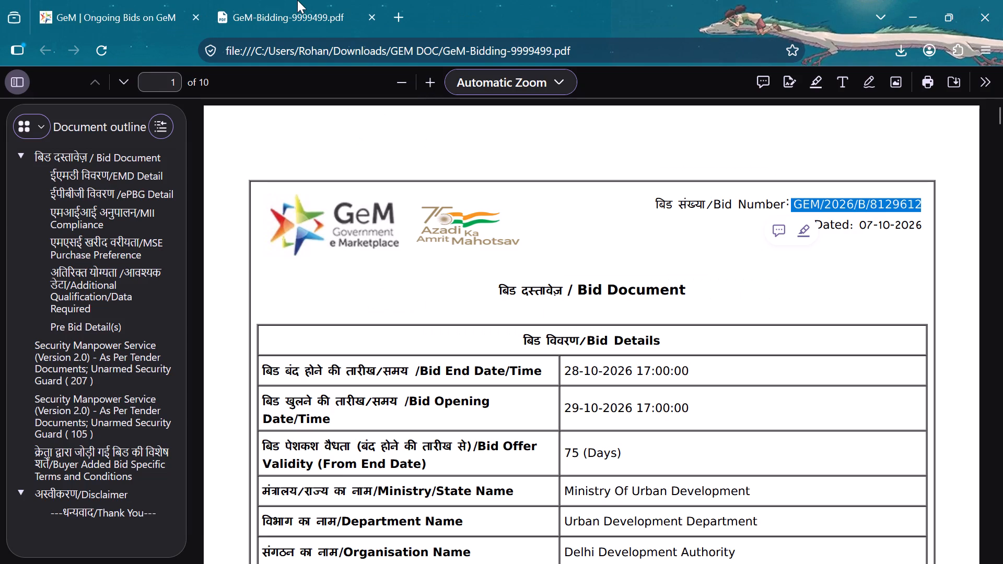
left_click(115, 0)
key("alt+Tab")
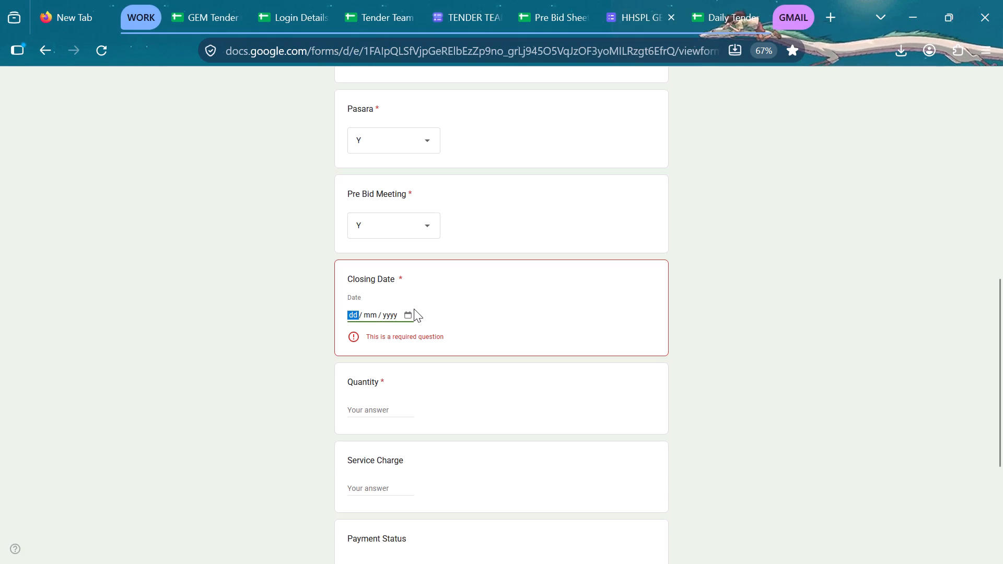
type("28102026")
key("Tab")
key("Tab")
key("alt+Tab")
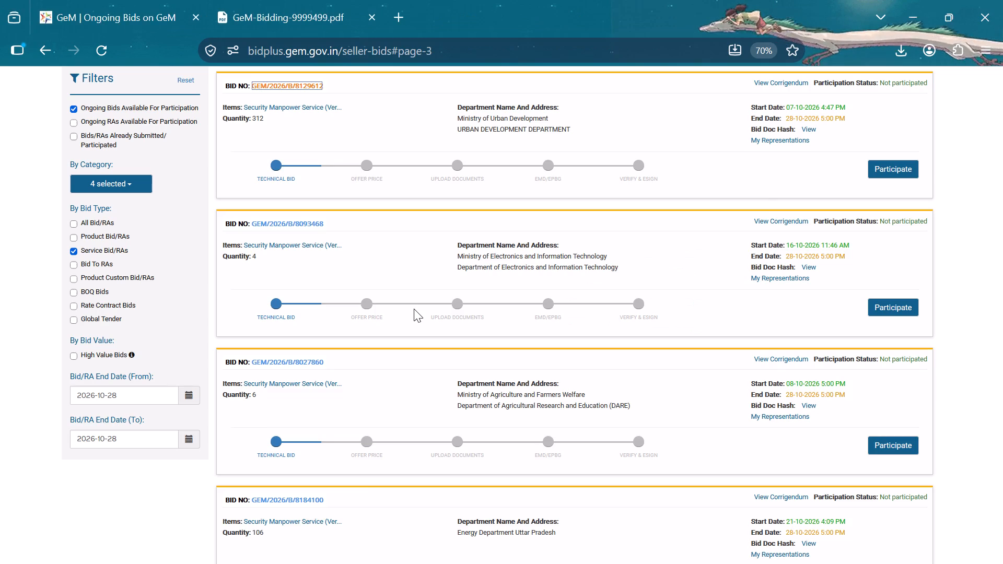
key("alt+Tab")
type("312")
scroll(414, 309, "down", 7)
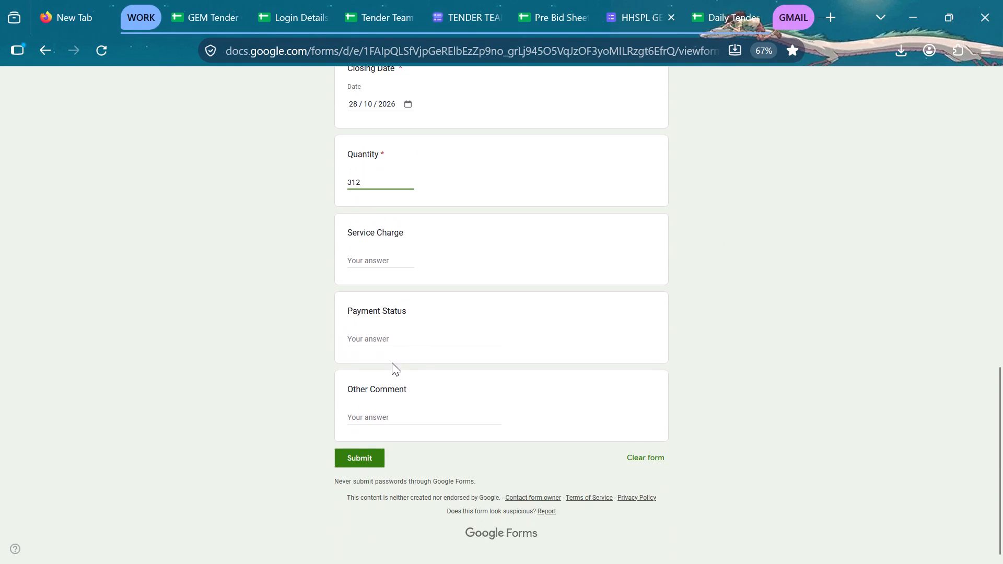
left_click(352, 474)
Return to the GeM listing and look through the remaining security manpower bids on page 3.
key("alt+Tab")
scroll(352, 241, "down", 2)
scroll(352, 241, "up", 1)
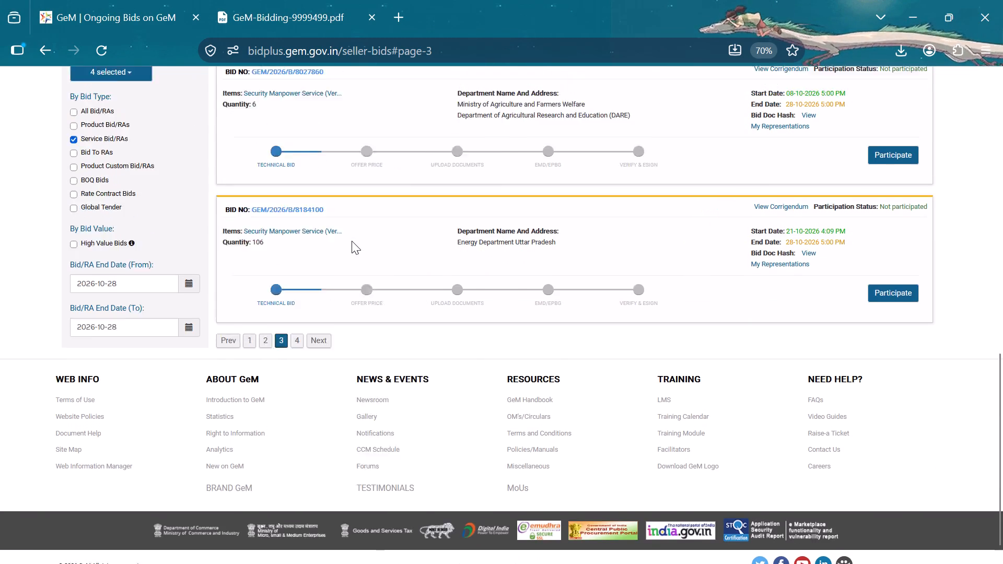
scroll(352, 241, "up", 3)
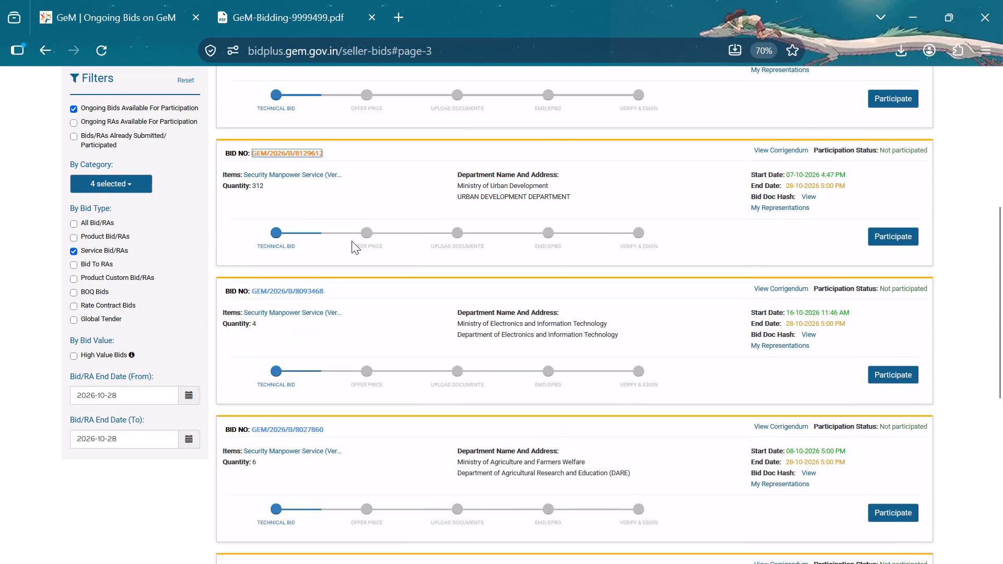
scroll(352, 241, "up", 1)
scroll(352, 241, "down", 3)
scroll(352, 241, "up", 1)
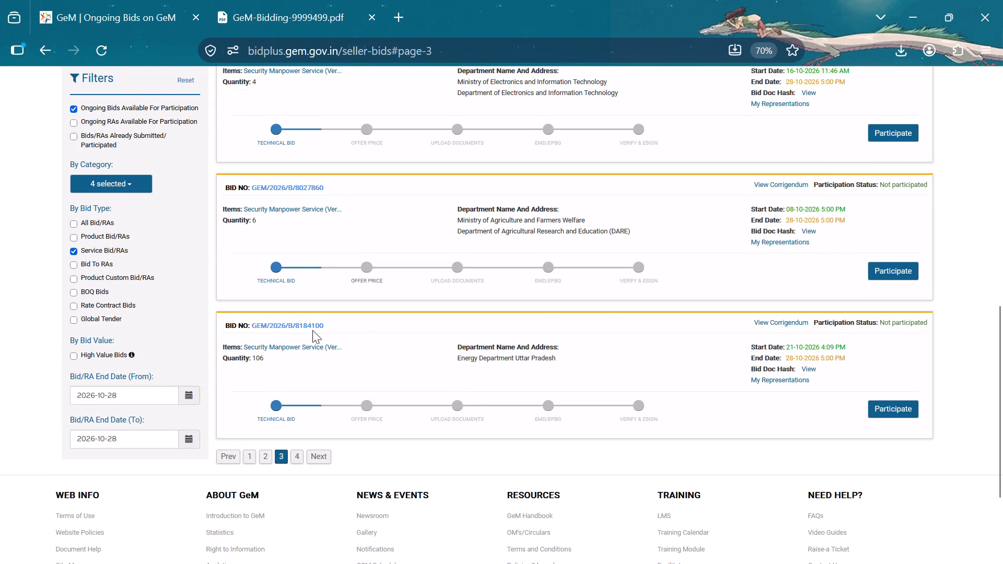
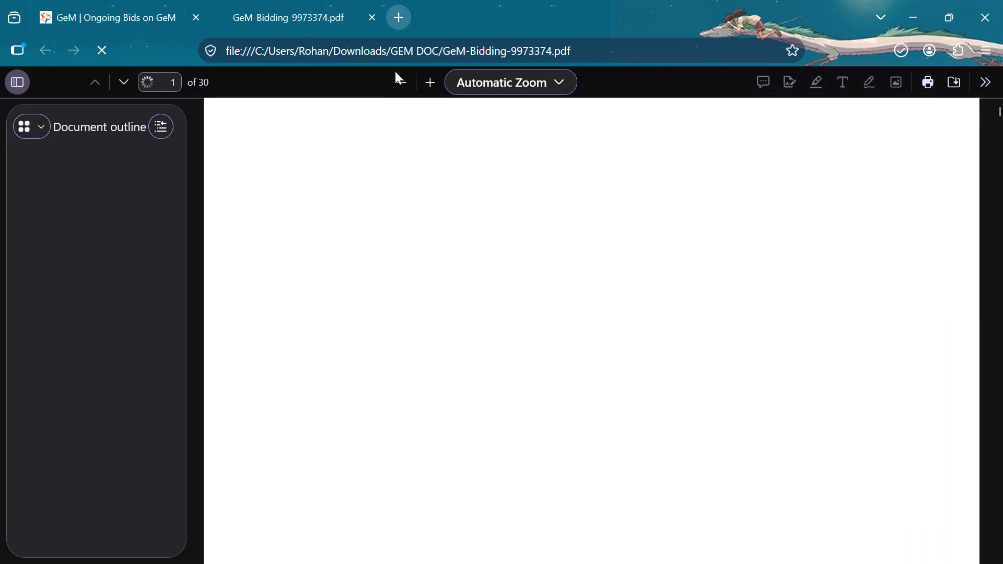
Look through the bid document GeM-Bidding-9973374.pdf for consignee details and service requirements, and close it.
scroll(432, 275, "down", 3, "ctrl")
scroll(432, 275, "down", 20, "ctrl")
scroll(432, 275, "down", 3, "ctrl")
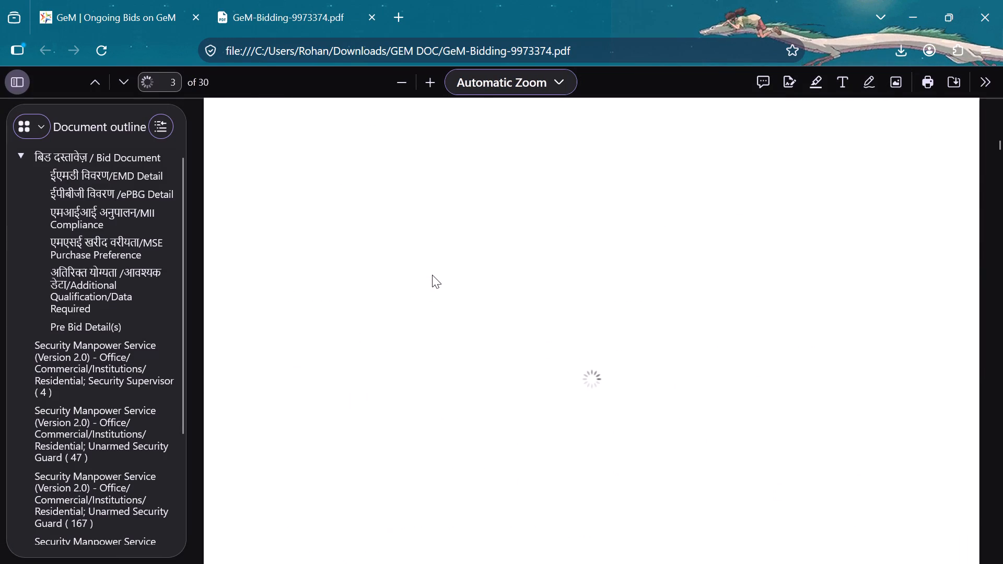
scroll(432, 275, "down", 20, "ctrl")
scroll(432, 275, "down", 5, "ctrl")
scroll(432, 275, "up", 3, "ctrl")
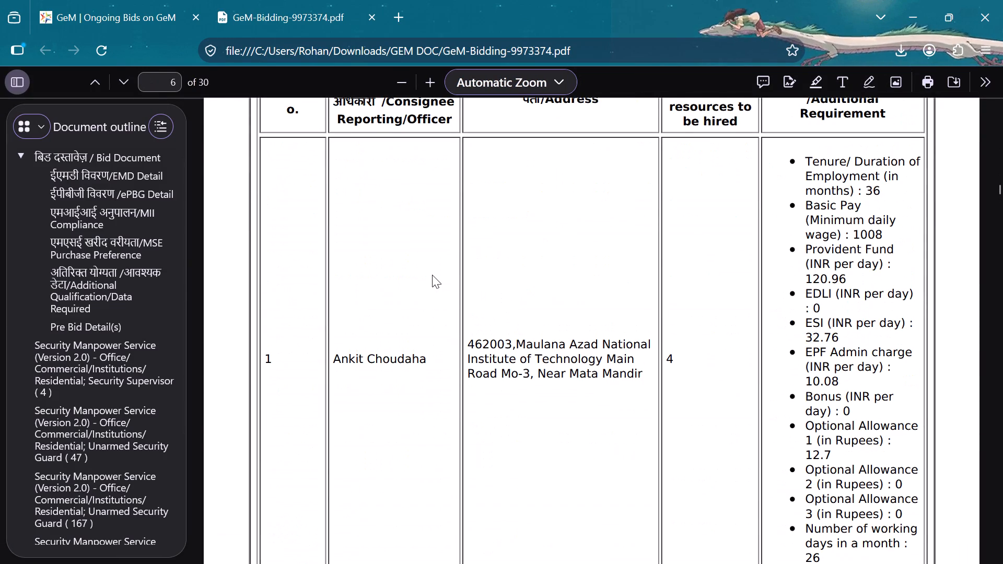
scroll(432, 275, "down", 7, "ctrl")
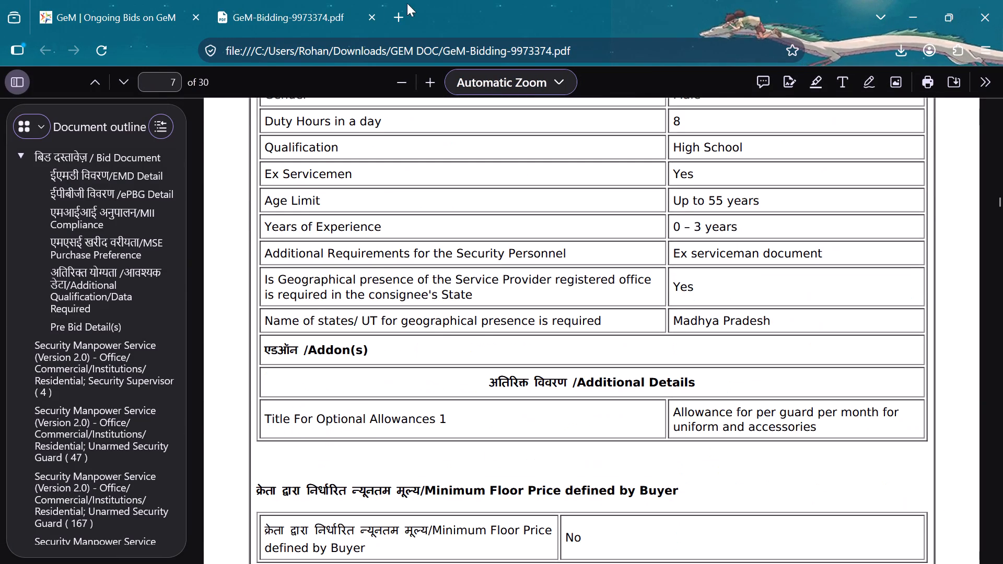
left_click(375, 15, "ctrl")
Download the bid document for GEM/2026/B/7777493 from page 4 of the listing, check its first page, and close it.
scroll(343, 266, "down", 1, "ctrl")
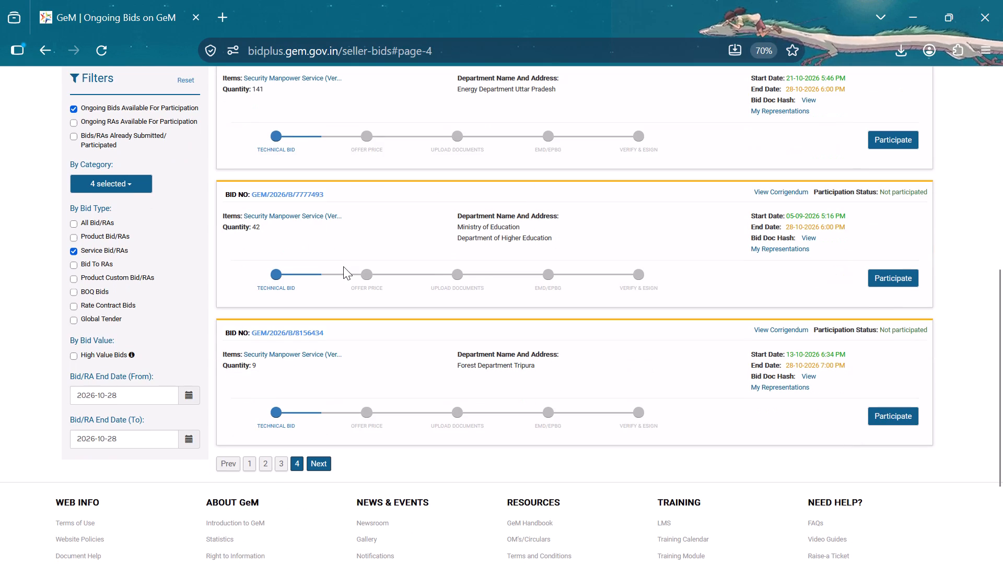
left_click(297, 190, "ctrl")
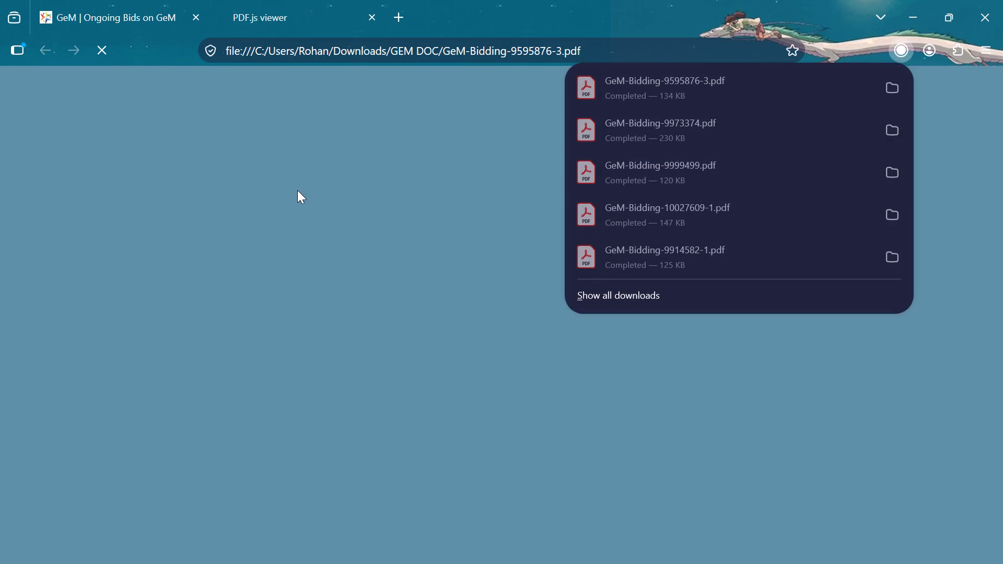
left_click(351, 246, "ctrl")
left_click(364, 13, "ctrl")
left_click(365, 15, "ctrl")
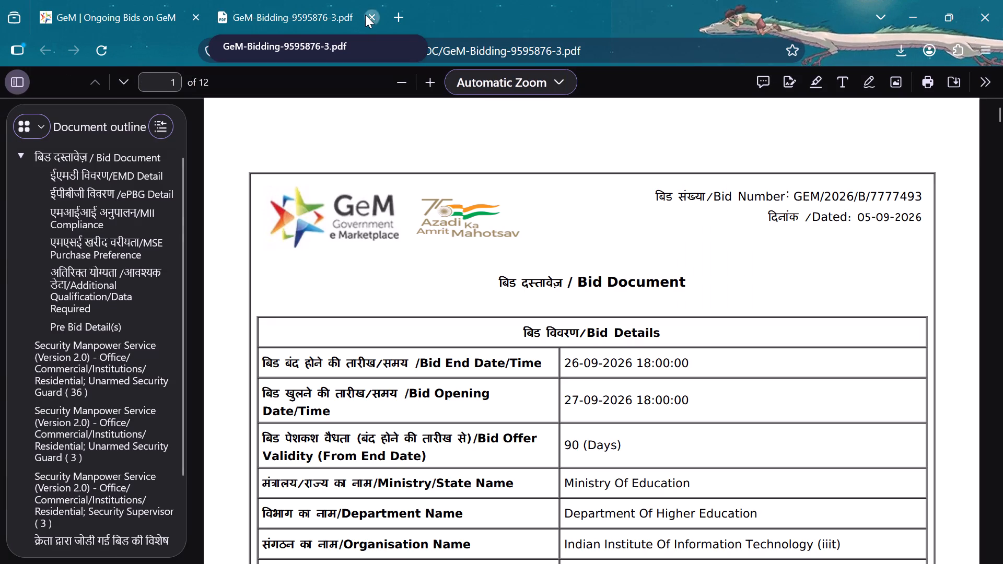
left_click(371, 19, "ctrl")
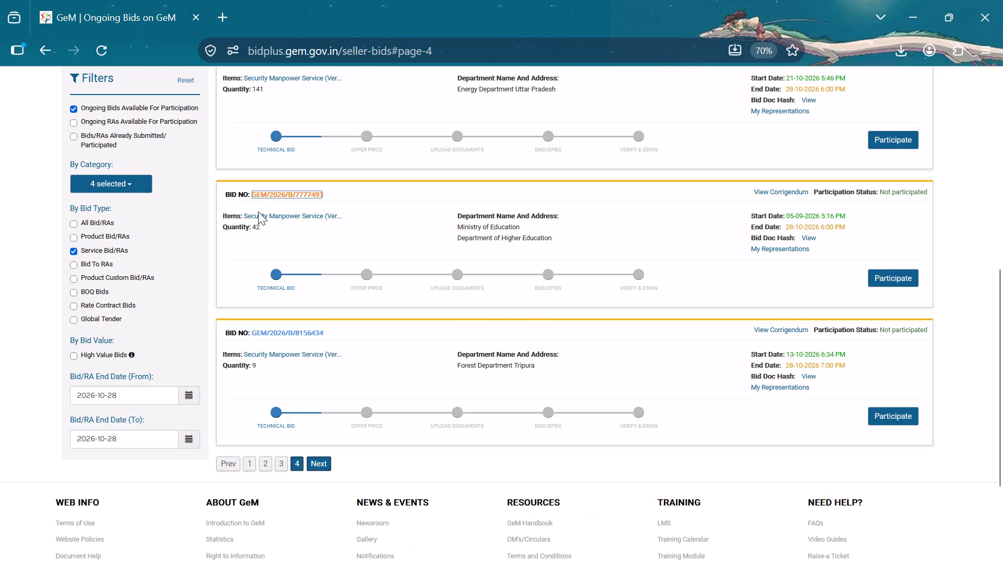
Clear both the From and To dates of the Bid/RA end date filter on the ongoing bids listing.
scroll(258, 211, "up", 6, "ctrl")
scroll(185, 389, "down", 1, "ctrl")
left_click(153, 419, "ctrl")
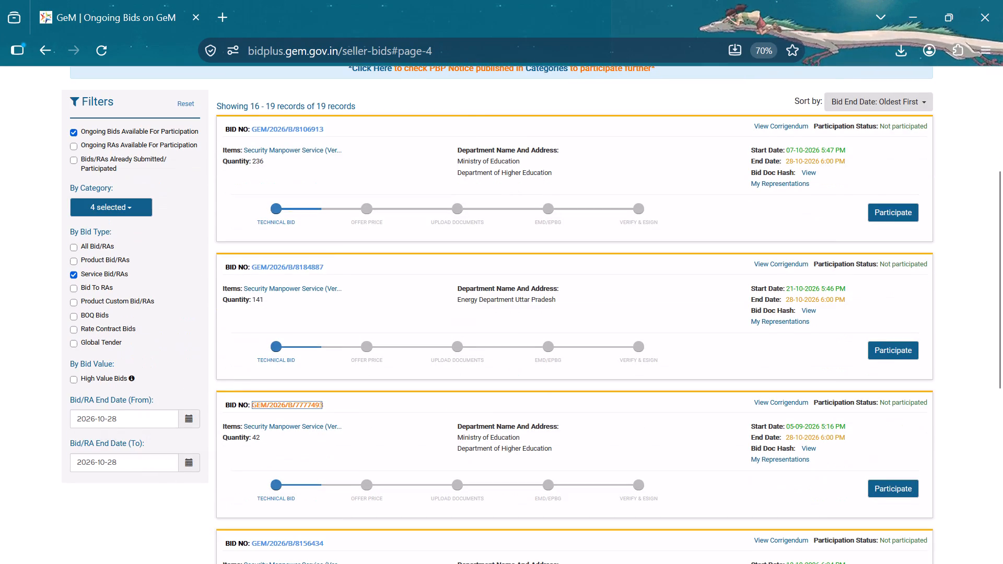
key("ctrl+a")
key("BackSpace")
key("Tab")
key("BackSpace")
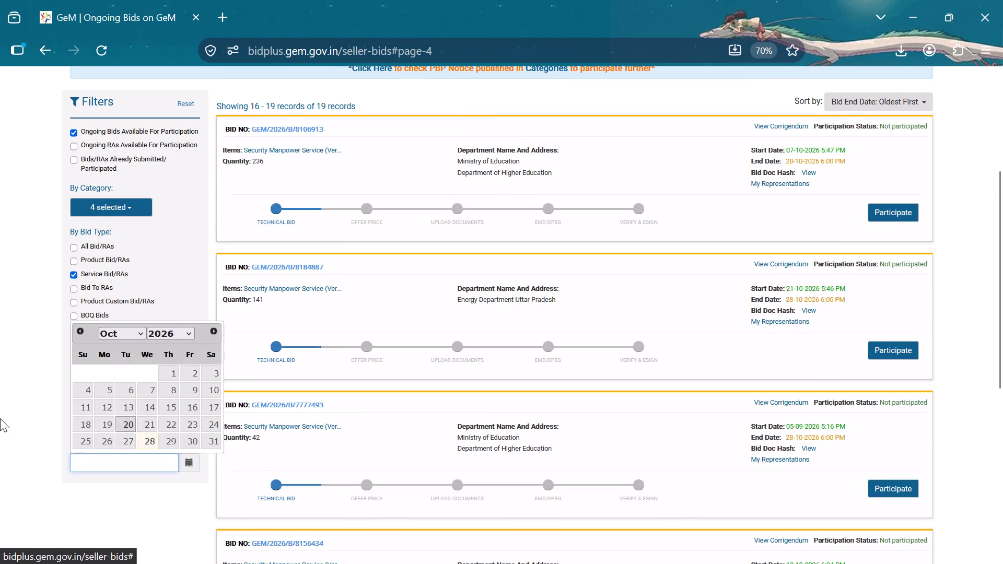
left_click(0, 420)
Change the sort order of the bid listing to bid start date.
left_click(838, 106)
left_click(836, 142)
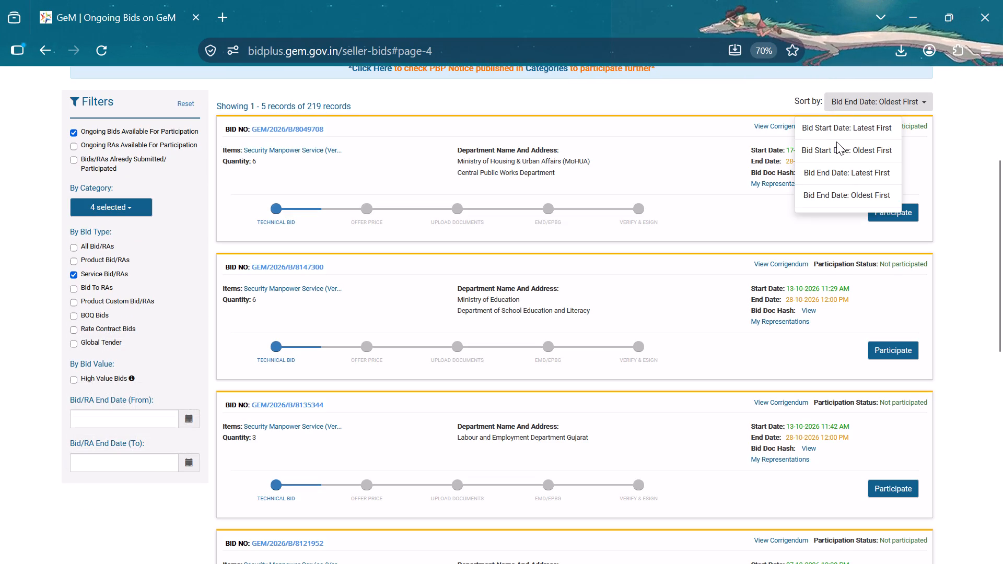
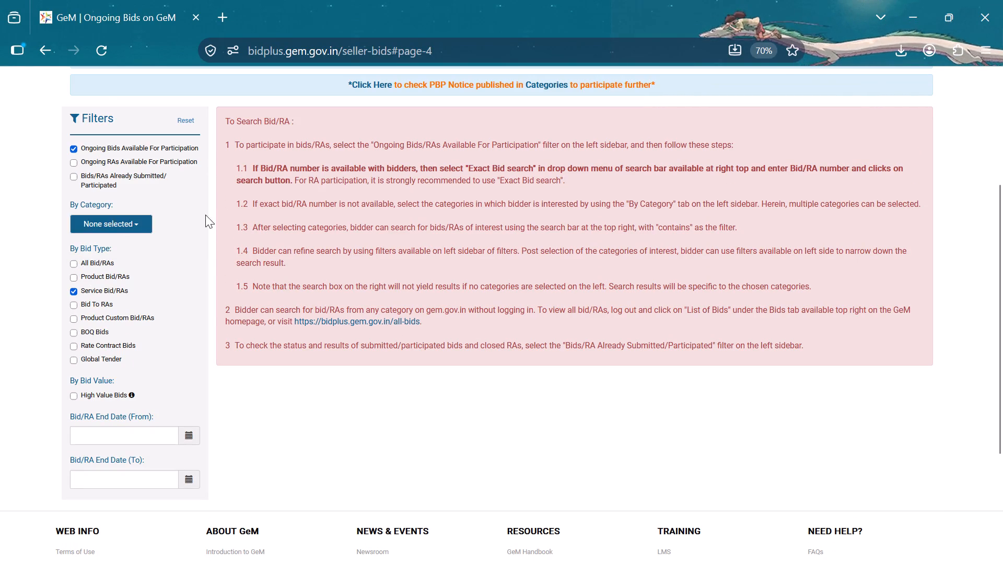
Filter the ongoing service bids by the Hiring Of Multimedia Creative, Hiring Of Consultants, Laundry Service - Healthcare and Security Manpower Service categories.
left_click(147, 220, "ctrl")
left_click(145, 231, "ctrl")
left_click(352, 239, "ctrl")
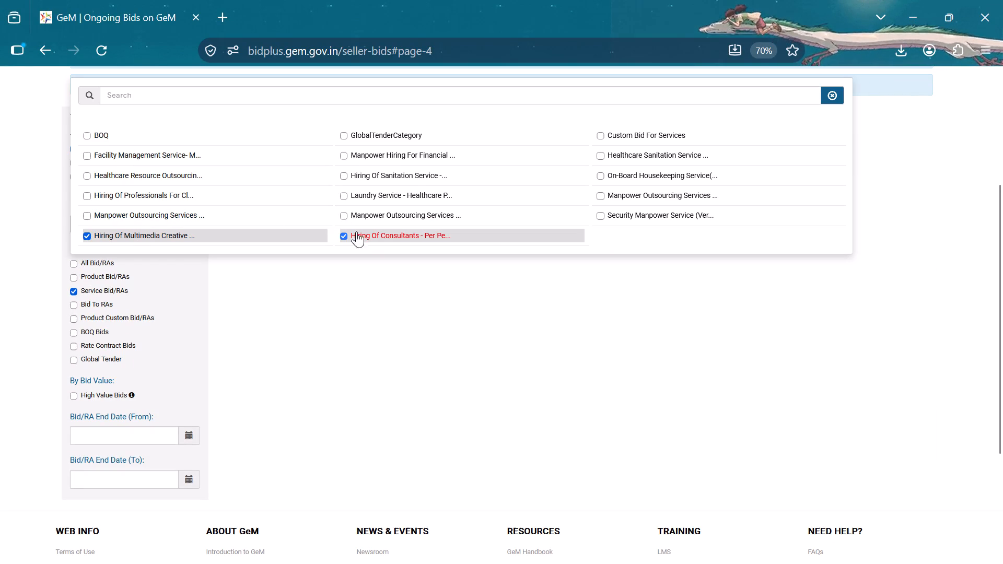
left_click(384, 191, "ctrl")
left_click(603, 210, "ctrl")
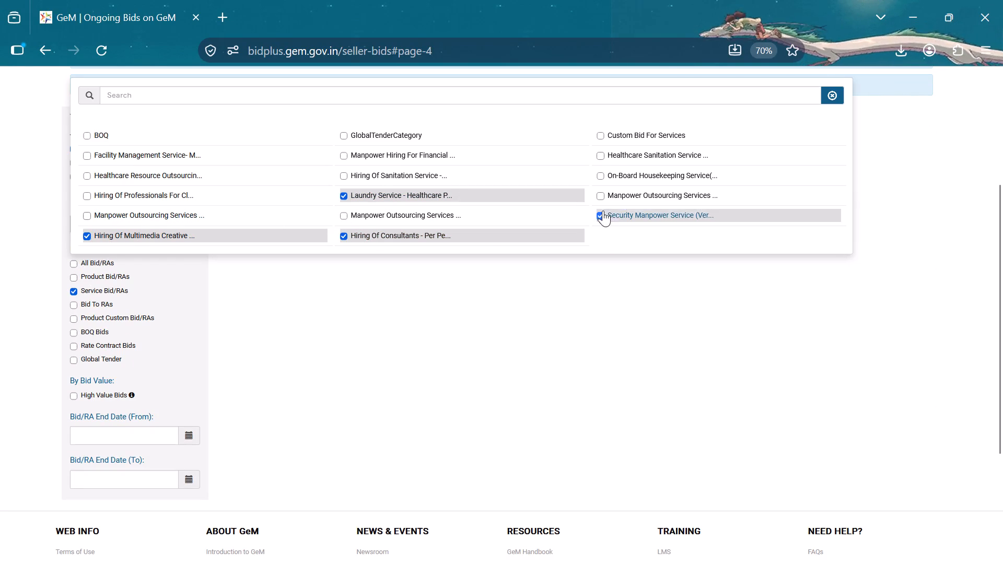
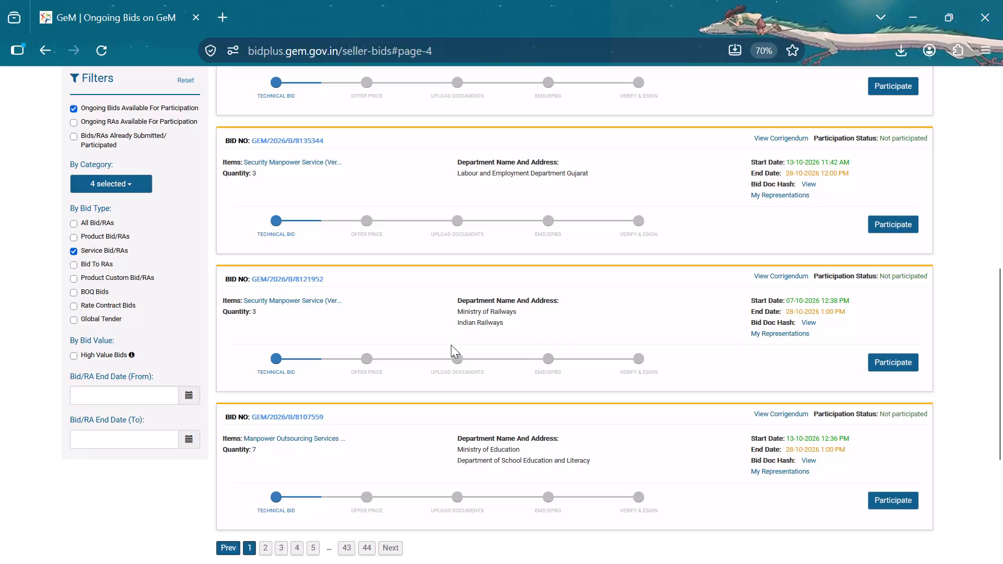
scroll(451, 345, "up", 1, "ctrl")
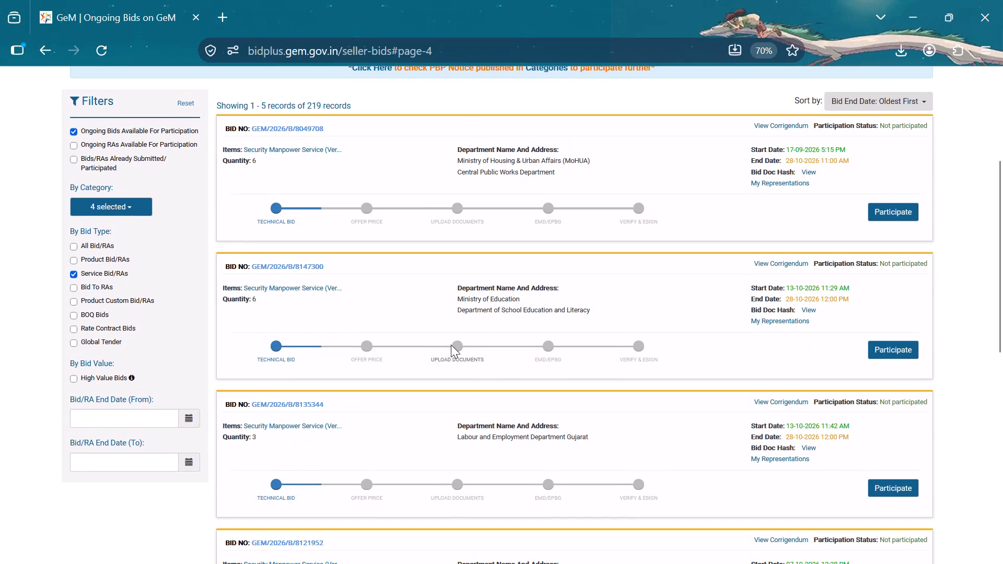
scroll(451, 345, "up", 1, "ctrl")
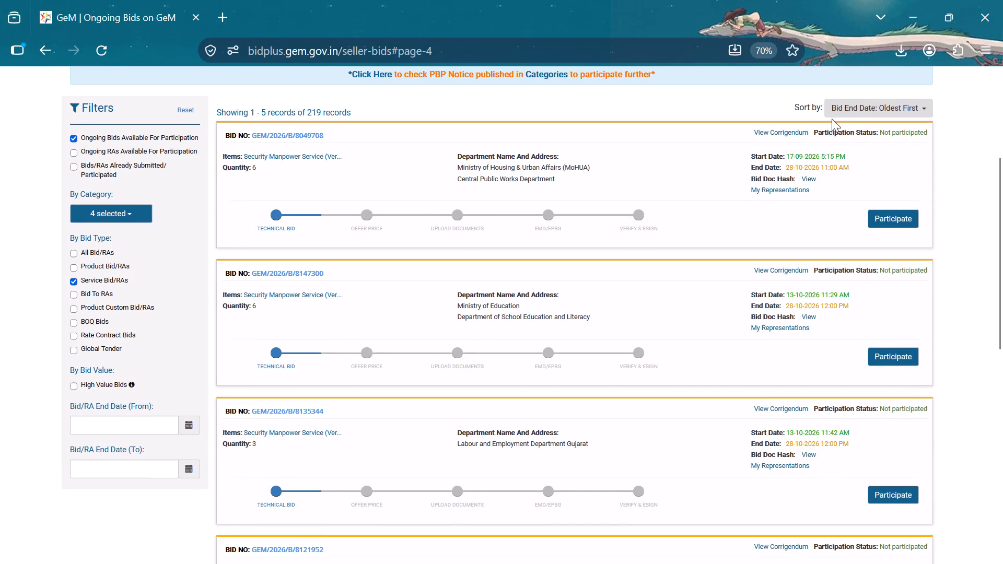
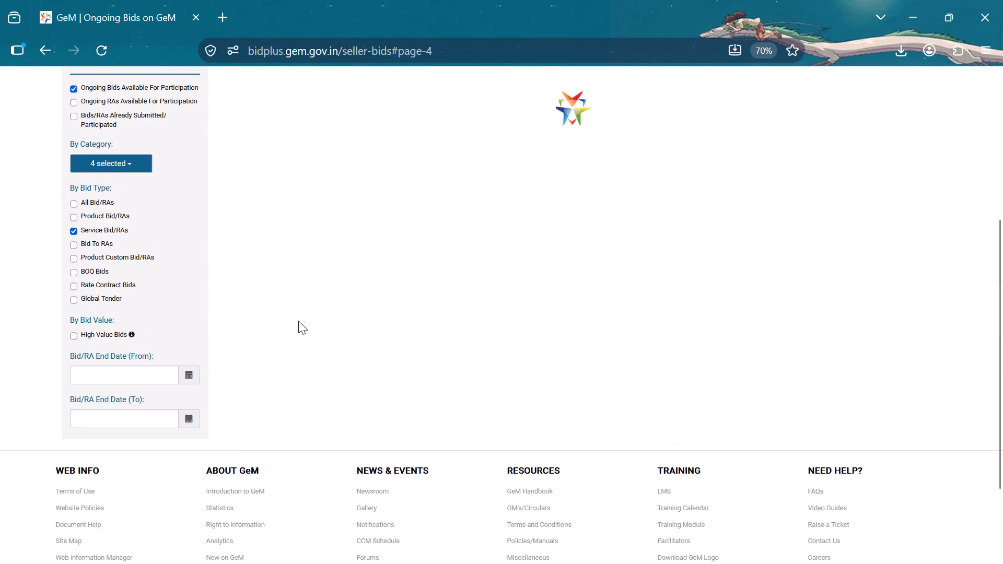
Open the bid document for security manpower bid GEM/2026/B/8202869, then close it.
scroll(298, 321, "up", 1, "ctrl")
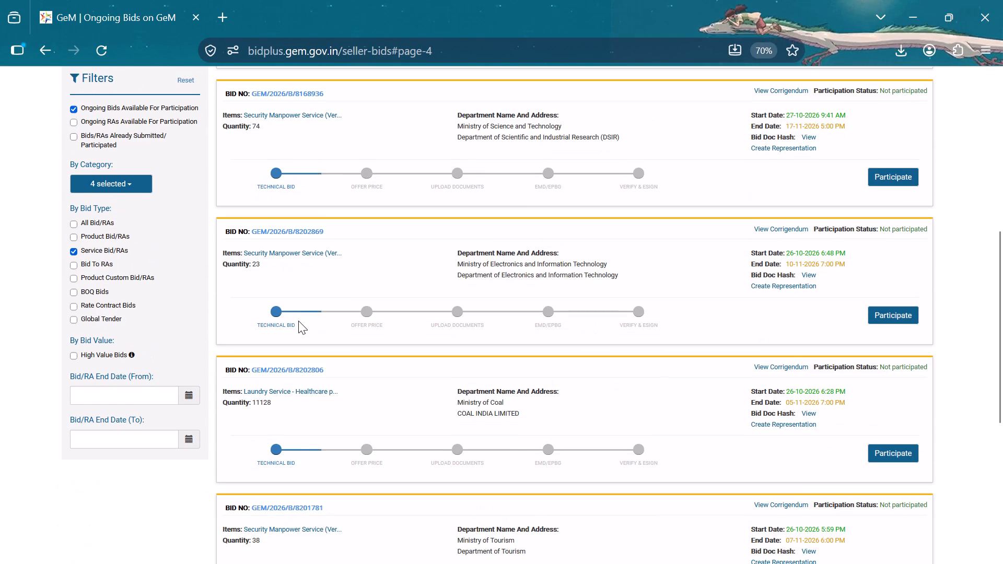
left_click(283, 365, "ctrl")
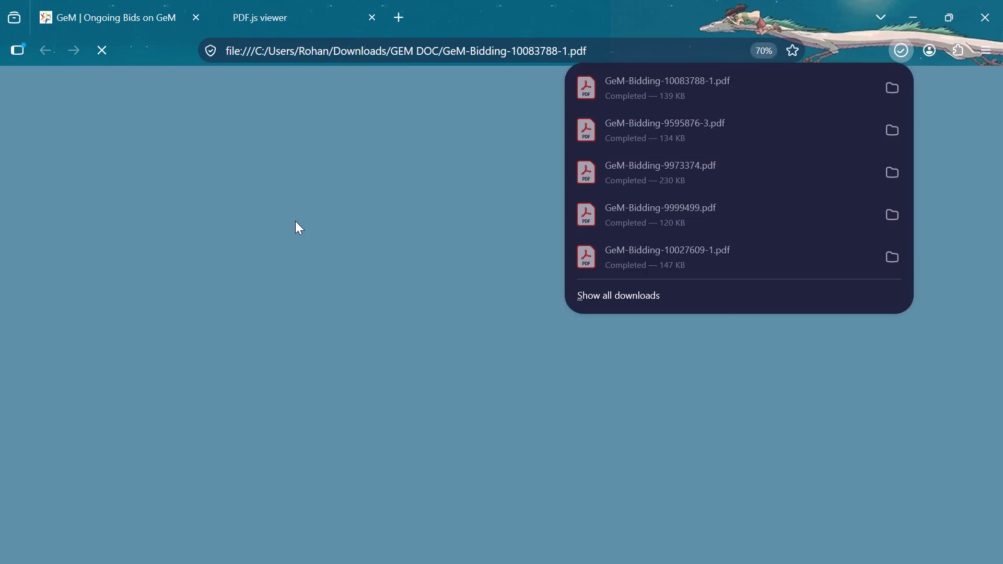
left_click(359, 13, "ctrl")
left_click(366, 17, "ctrl")
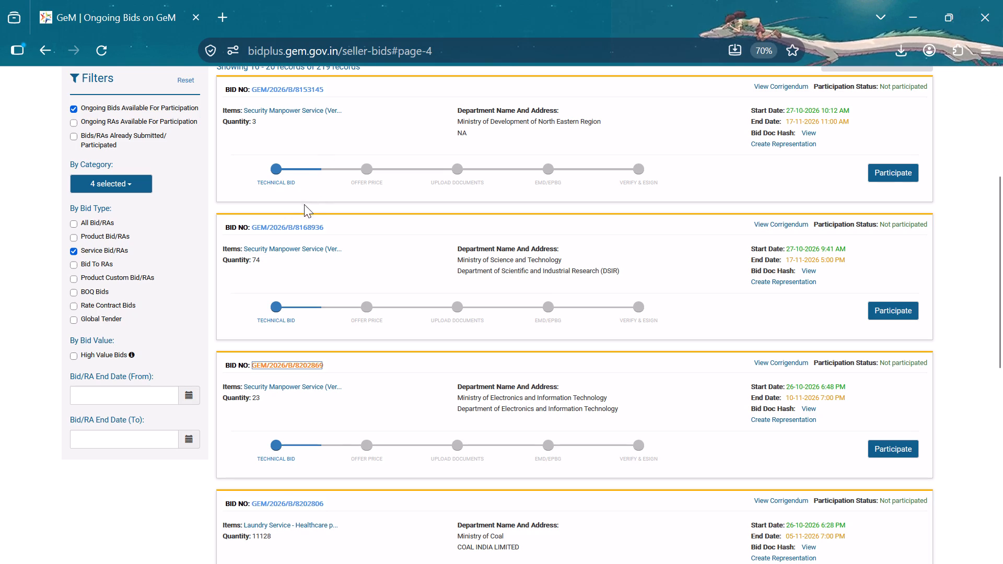
Open the bid document for GEM/2026/B/8168936, examine its turnover, experience, bid value and manpower requirements, and close it.
left_click(299, 211, "ctrl")
left_click(294, 232, "ctrl")
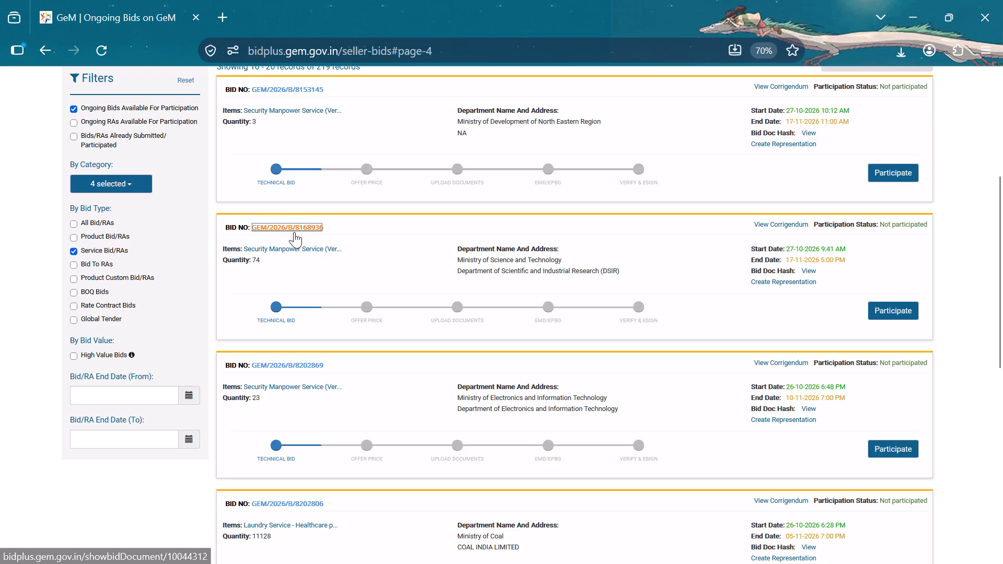
left_click(417, 268, "ctrl")
scroll(476, 340, "down", 1, "ctrl")
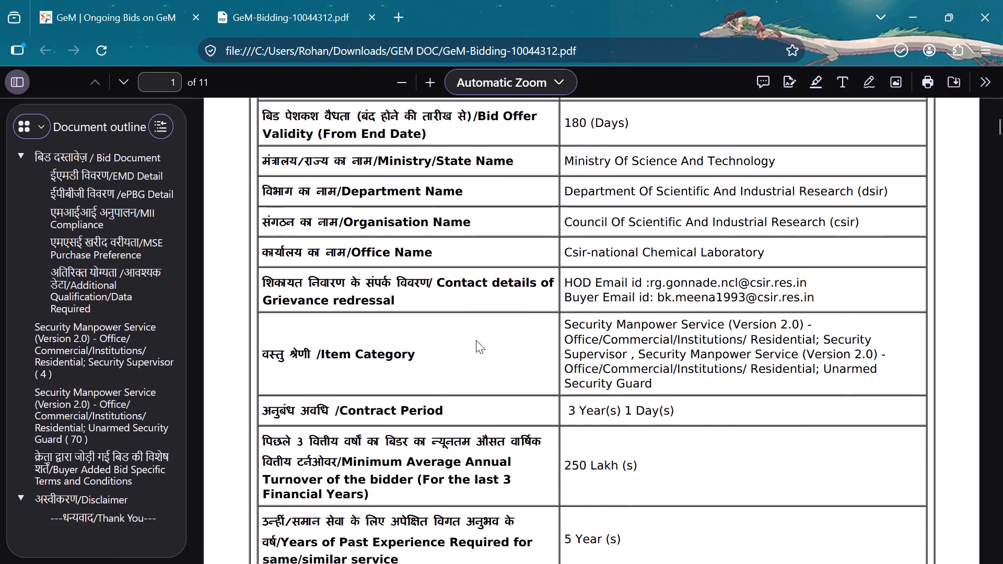
scroll(476, 340, "down", 1, "ctrl")
right_click(476, 340, "ctrl")
scroll(476, 340, "down", 10, "ctrl")
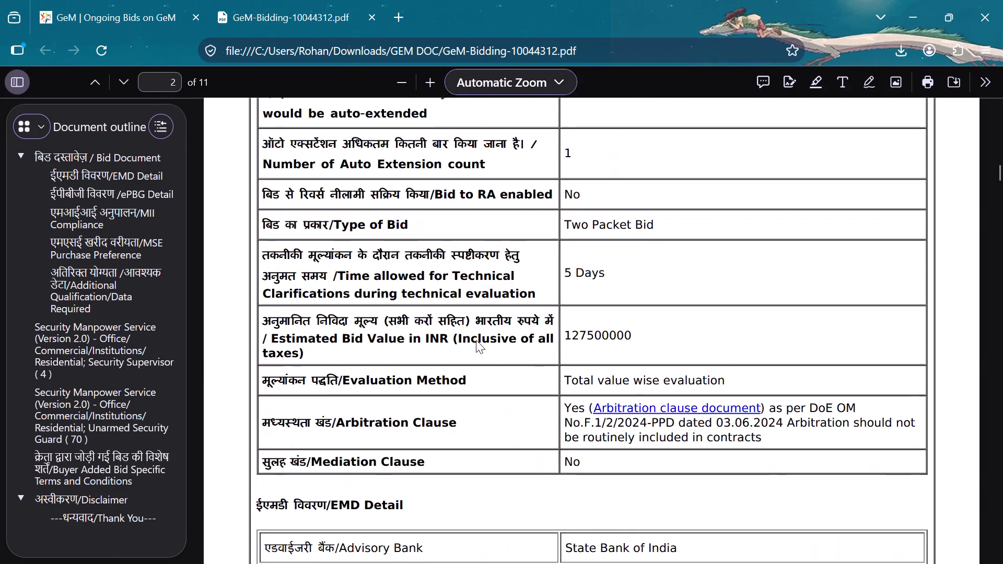
scroll(476, 340, "down", 6, "ctrl")
scroll(476, 340, "up", 3, "ctrl")
scroll(476, 340, "down", 20, "ctrl")
scroll(476, 340, "down", 10, "ctrl")
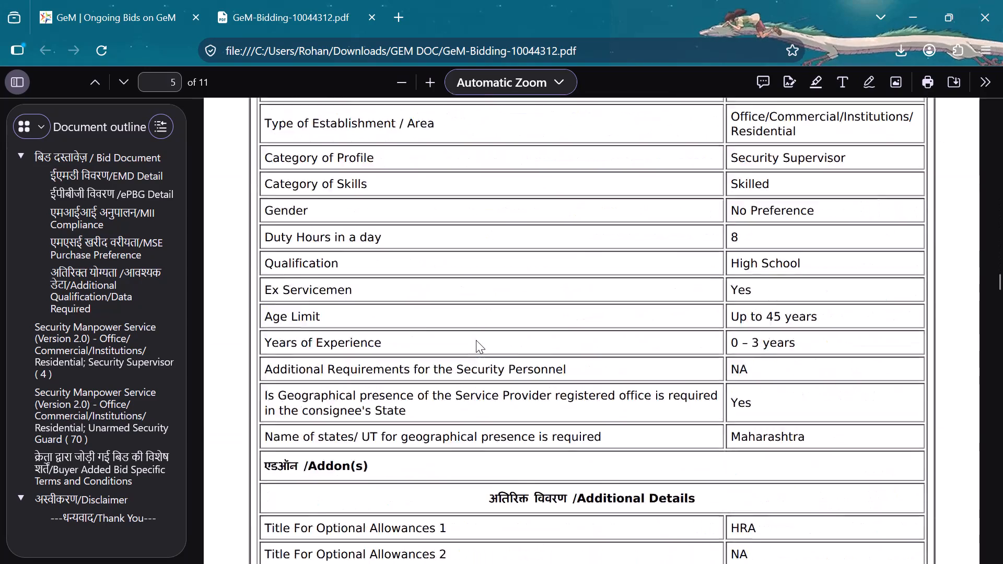
scroll(476, 340, "down", 5, "ctrl")
scroll(476, 340, "up", 1, "ctrl")
left_click(364, 20, "ctrl")
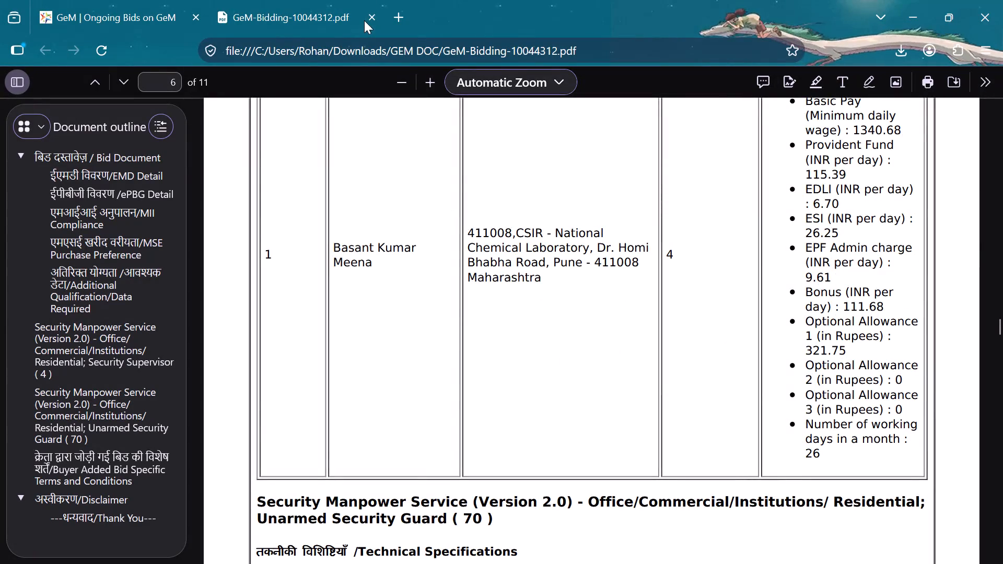
left_click(369, 16, "ctrl")
Go to page 3 of the ongoing bids list.
scroll(414, 457, "down", 7, "ctrl")
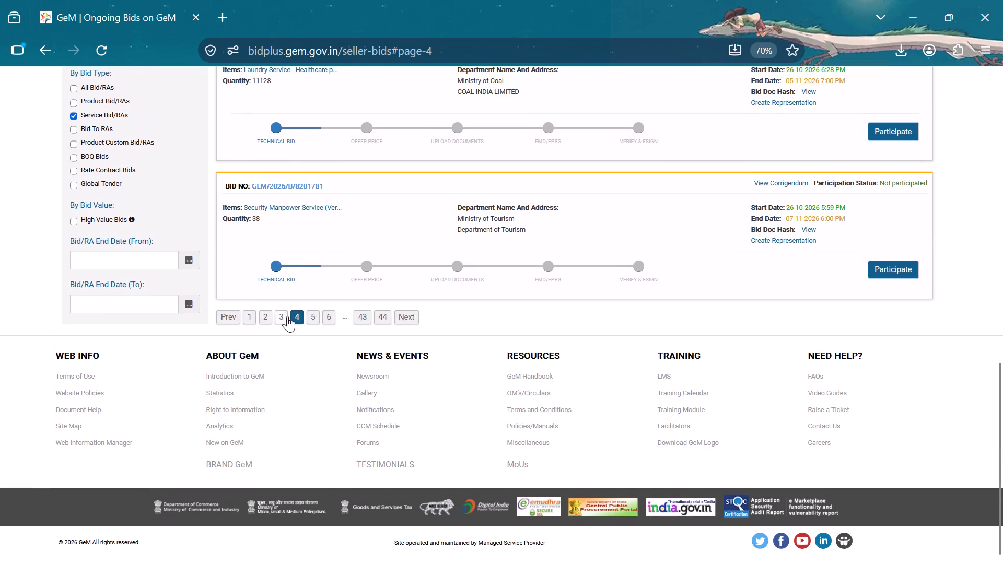
left_click(288, 316, "ctrl")
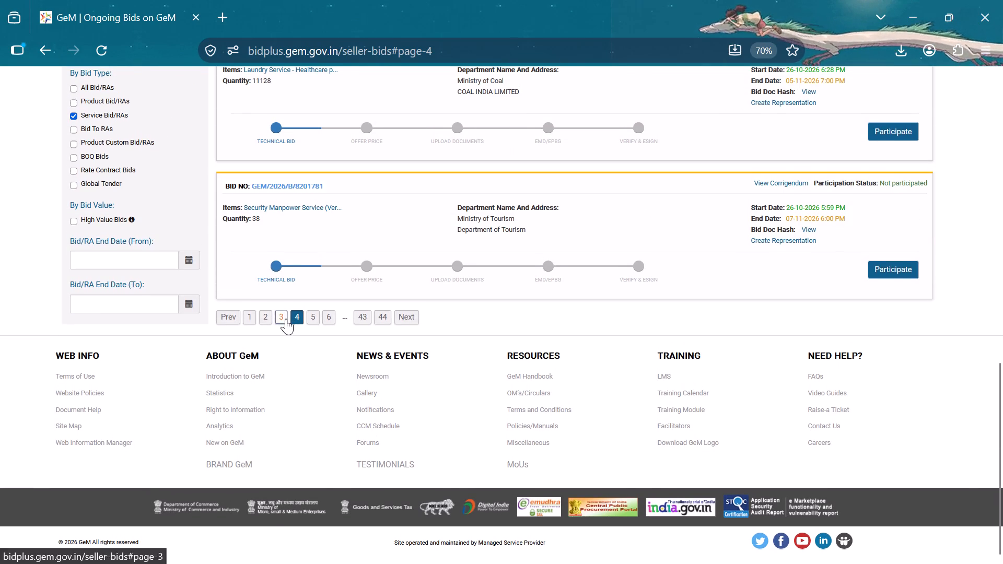
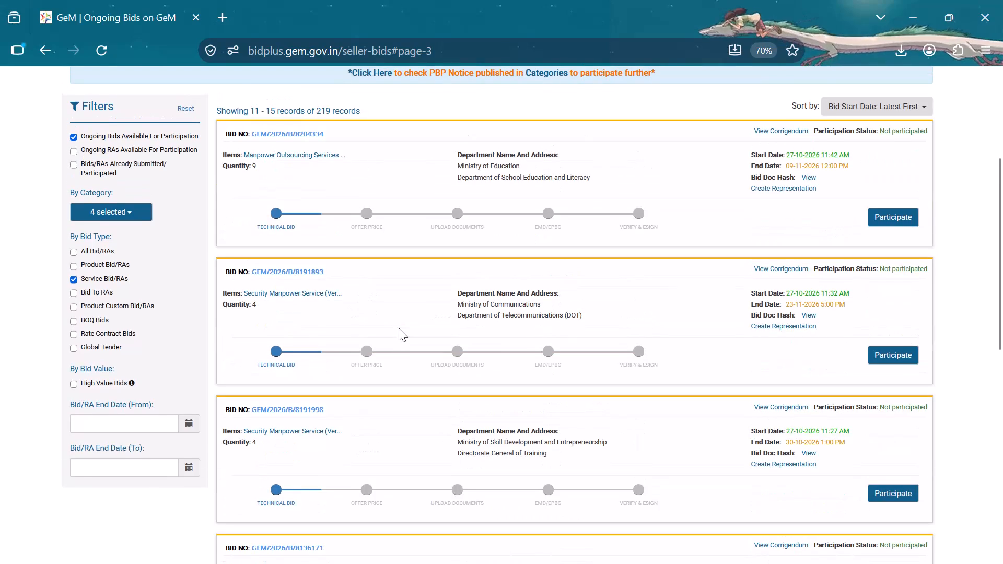
Open the bid document for manpower outsourcing bid GEM/2026/B/8204334, examine its bid details and manpower requirements, and close it.
left_click(289, 133, "ctrl")
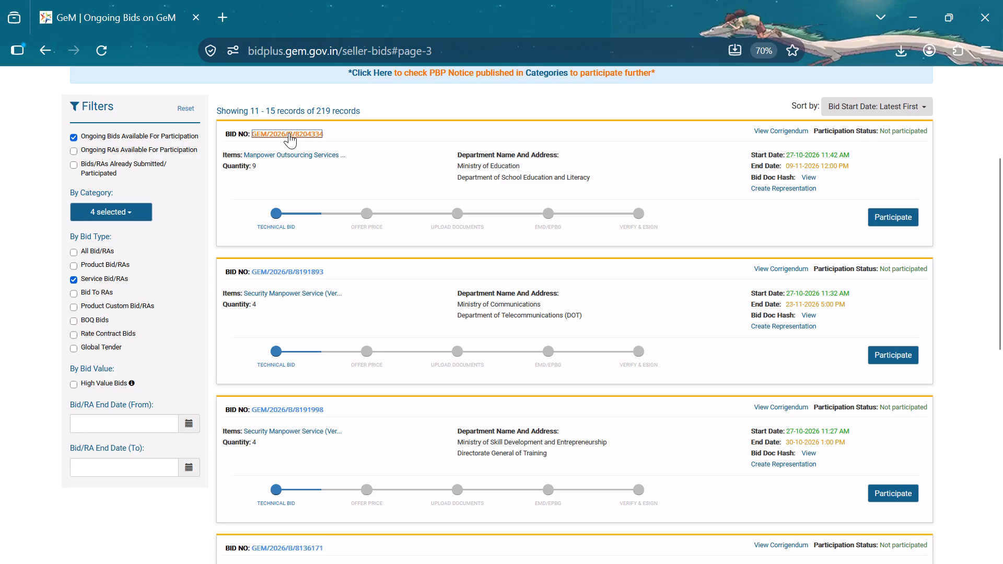
left_click(342, 213, "ctrl")
scroll(432, 333, "down", 2, "ctrl")
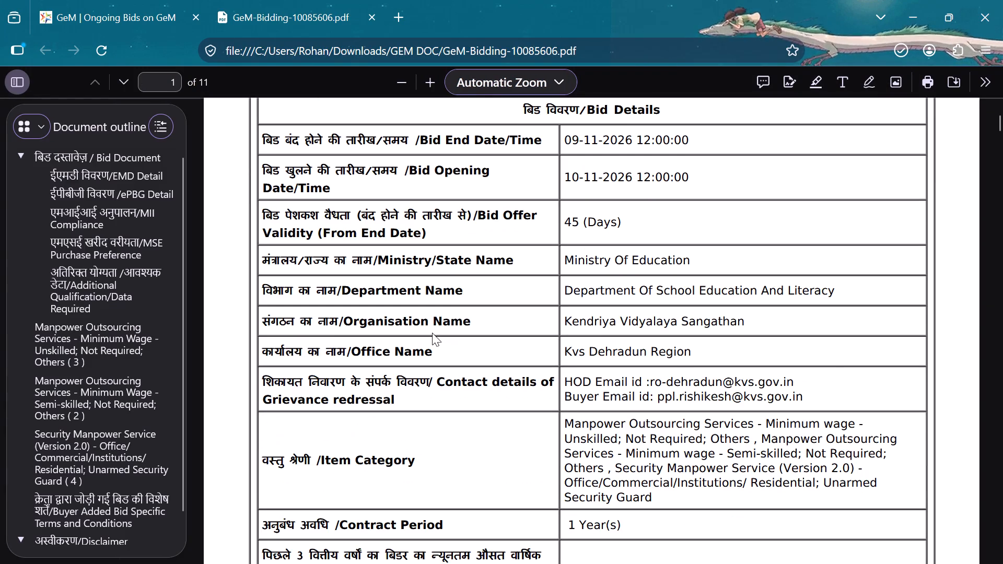
scroll(432, 333, "down", 20, "ctrl")
scroll(432, 333, "down", 20, "ctrl")
scroll(432, 333, "down", 1, "ctrl")
scroll(432, 333, "up", 1, "ctrl")
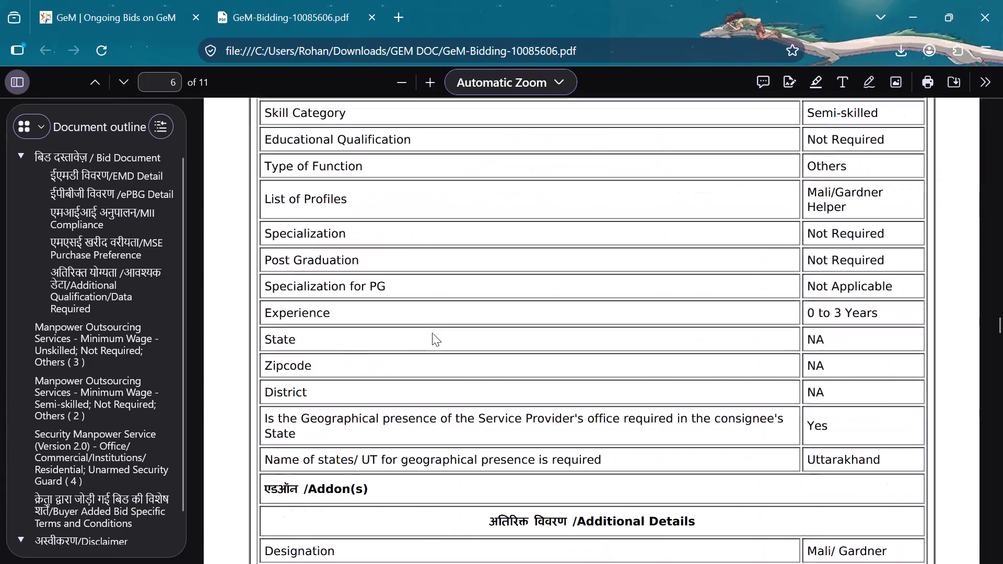
scroll(432, 333, "up", 4, "ctrl")
left_click(380, 13, "ctrl")
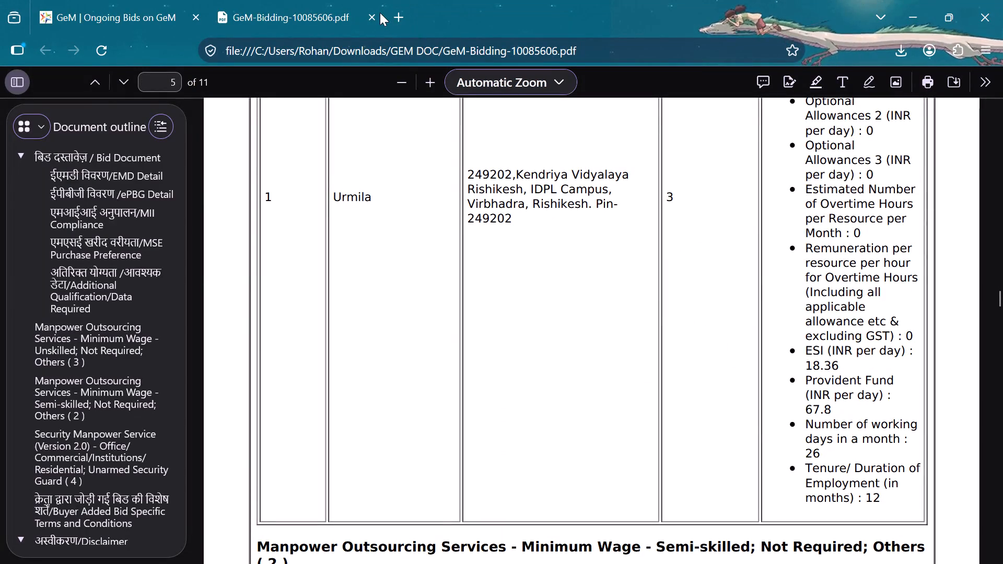
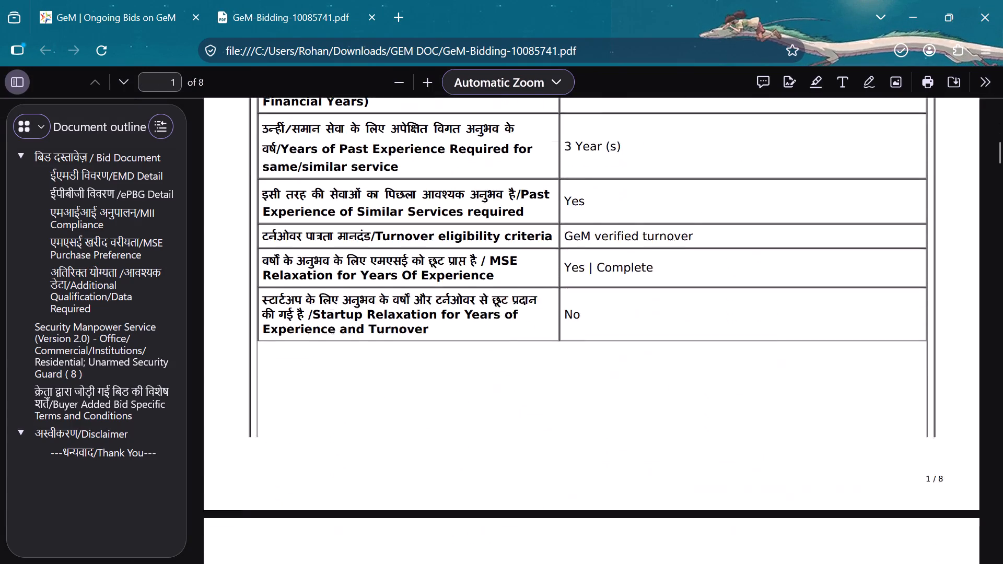
Examine the eligibility criteria, unarmed security guard specifications and consignee requirements in bid document GeM-Bidding-10085741, and close it.
scroll(323, 355, "down", 6, "ctrl")
scroll(324, 353, "down", 20, "ctrl")
scroll(324, 353, "down", 5, "ctrl")
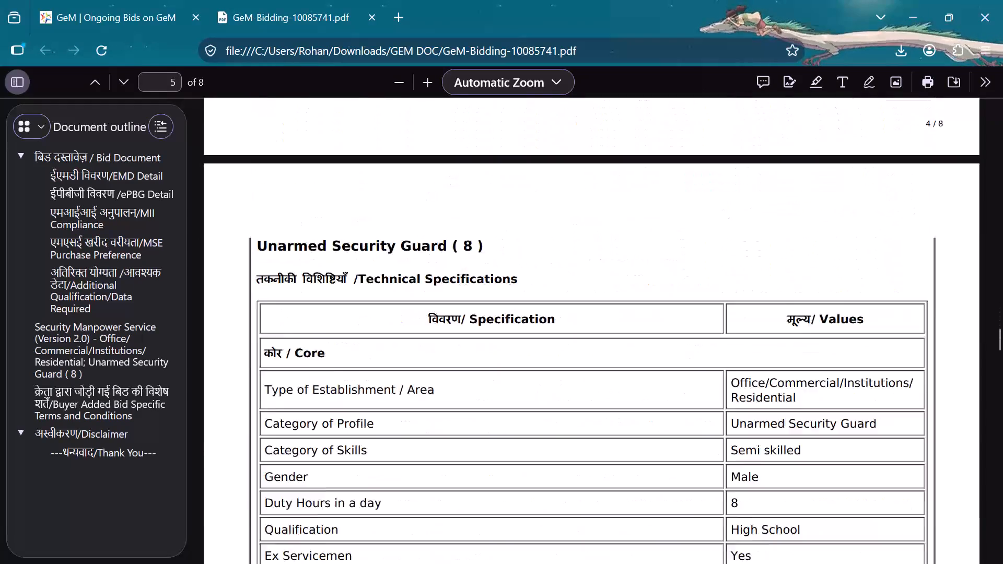
scroll(324, 353, "down", 7, "ctrl")
scroll(324, 353, "up", 1, "ctrl")
left_click(369, 25, "ctrl")
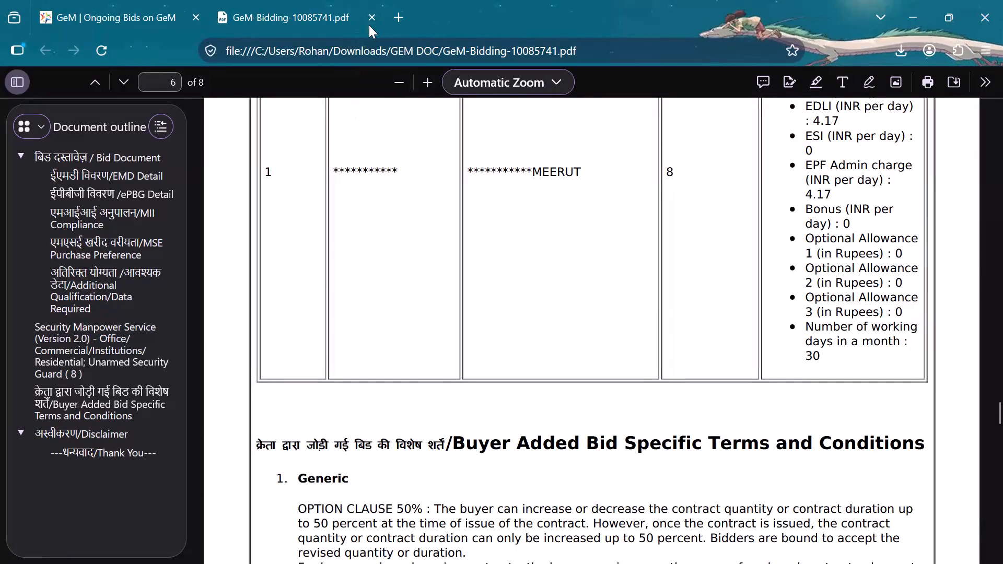
left_click(369, 25, "ctrl")
left_click(371, 25, "ctrl")
Open the bid document for manpower outsourcing bid GEM/2026/B/8204938, examine its bid details and manpower requirements, and close it.
scroll(378, 262, "up", 1, "ctrl")
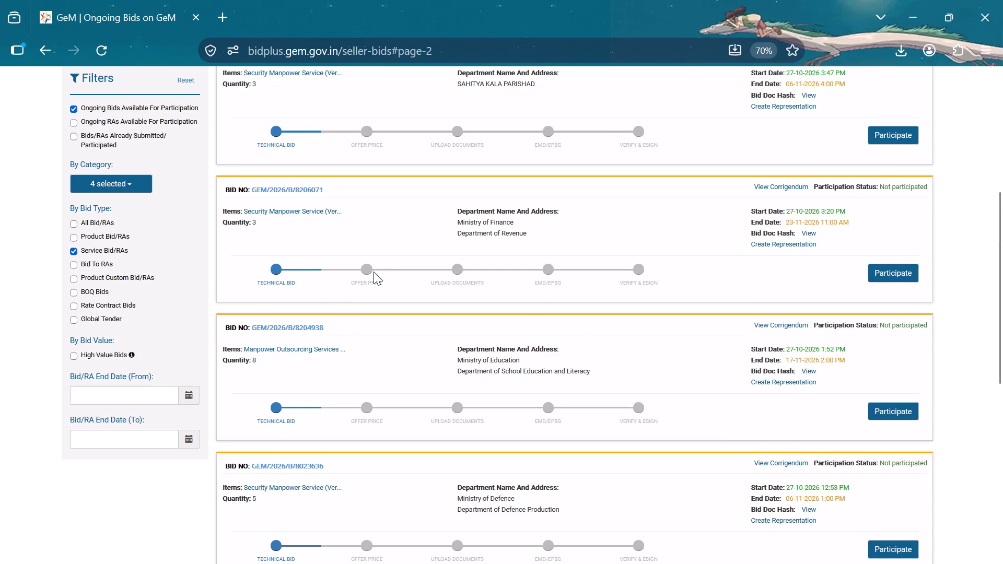
scroll(344, 316, "up", 1, "ctrl")
left_click(309, 380, "ctrl")
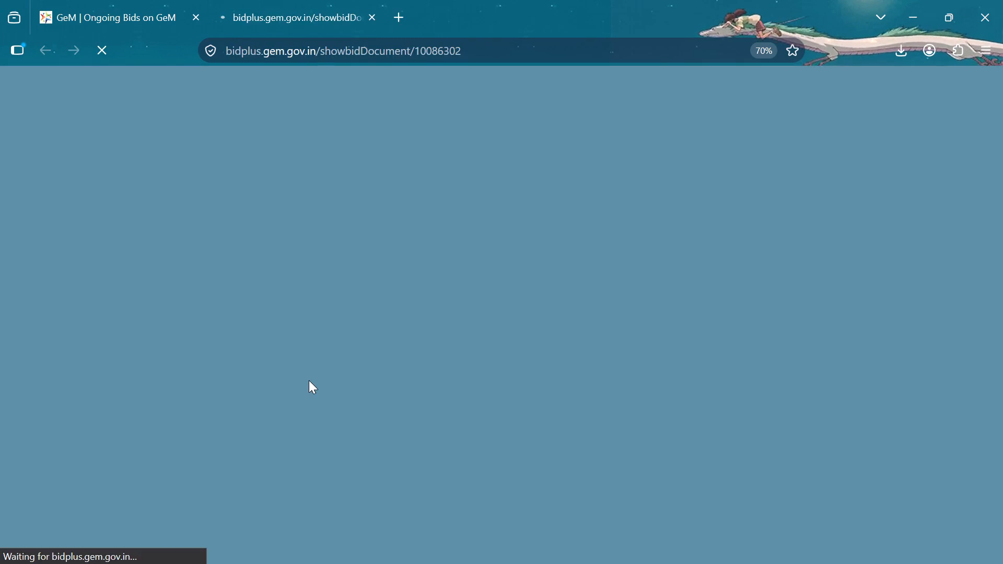
left_click(370, 326, "ctrl")
scroll(370, 326, "down", 5, "ctrl")
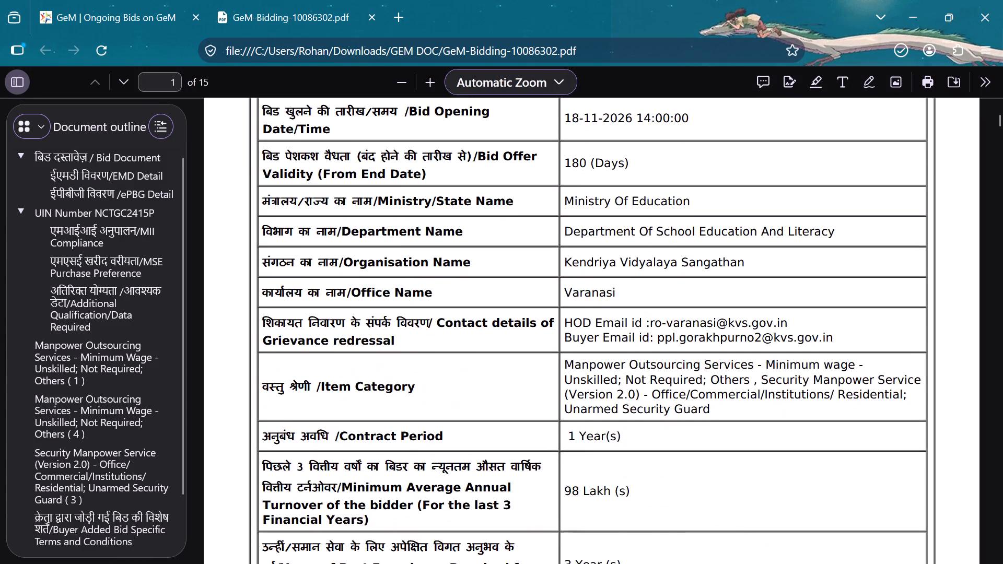
scroll(370, 326, "down", 20, "ctrl")
scroll(370, 326, "down", 18, "ctrl")
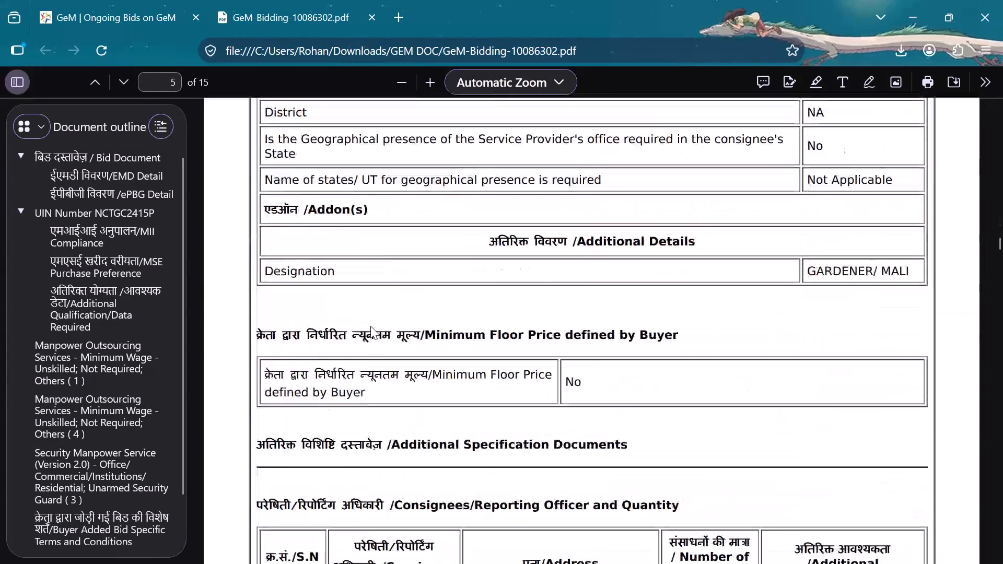
scroll(370, 326, "down", 5, "ctrl")
left_click(367, 18, "ctrl")
Look through the remaining bids on page 2 of the ongoing service bids list.
scroll(359, 235, "down", 8, "ctrl")
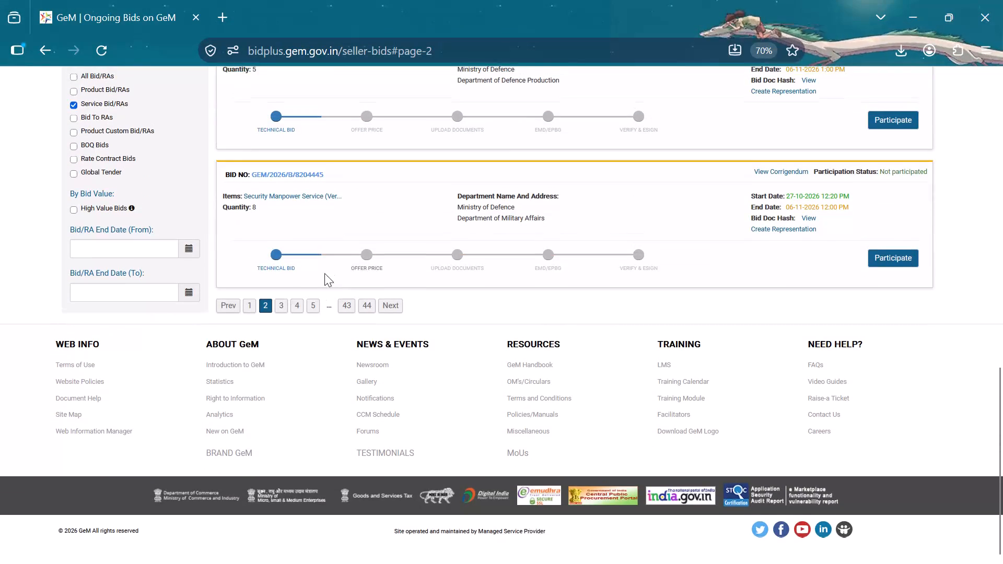
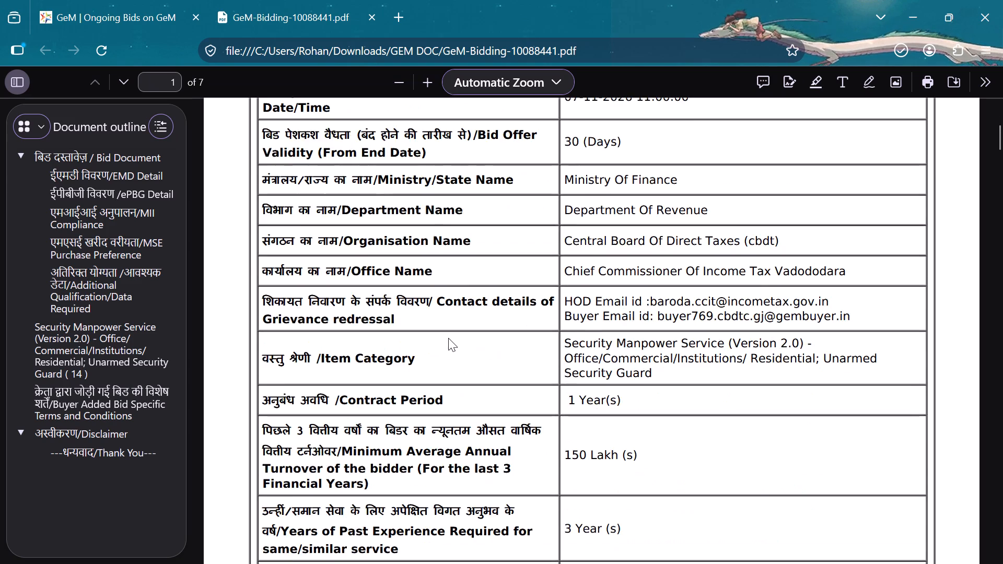
Examine the bid details and consignee requirements in bid document GeM-Bidding-10088441, and close it.
scroll(448, 338, "down", 20, "ctrl")
scroll(448, 338, "down", 12, "ctrl")
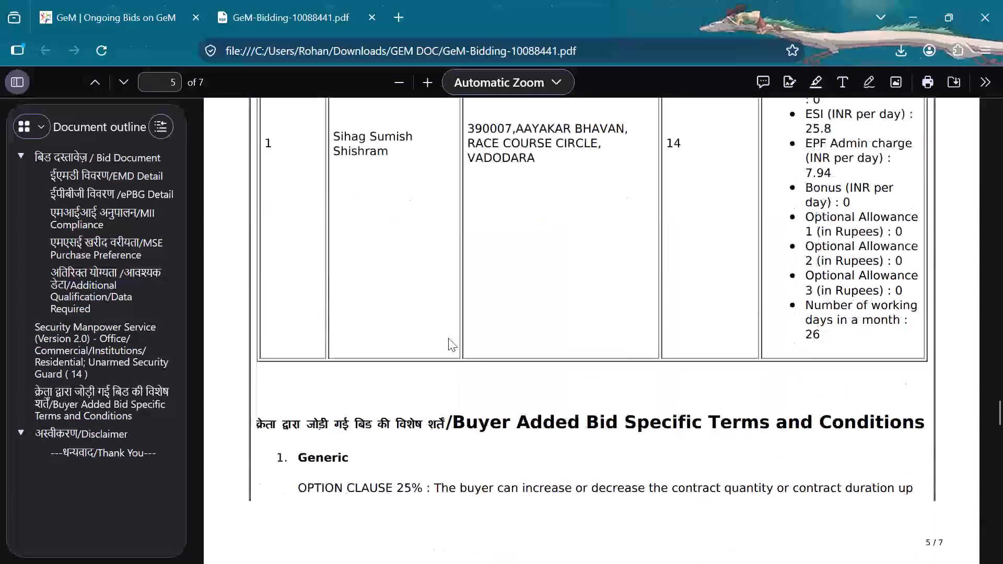
scroll(448, 338, "up", 1, "ctrl")
left_click(356, 18, "ctrl")
left_click(376, 15, "ctrl")
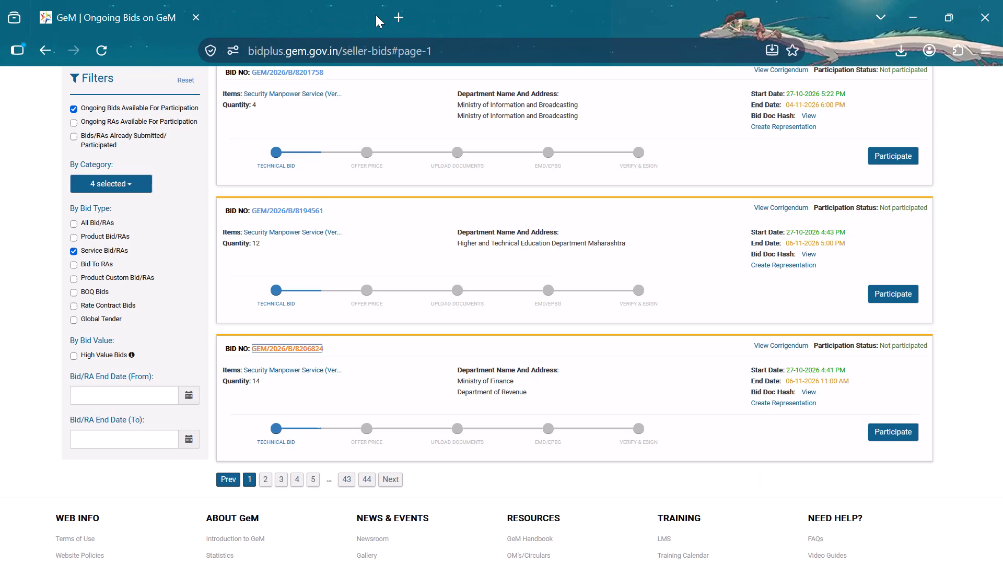
Look back through the security manpower bids on page 1 of the ongoing service bids list.
scroll(286, 210, "up", 1, "ctrl")
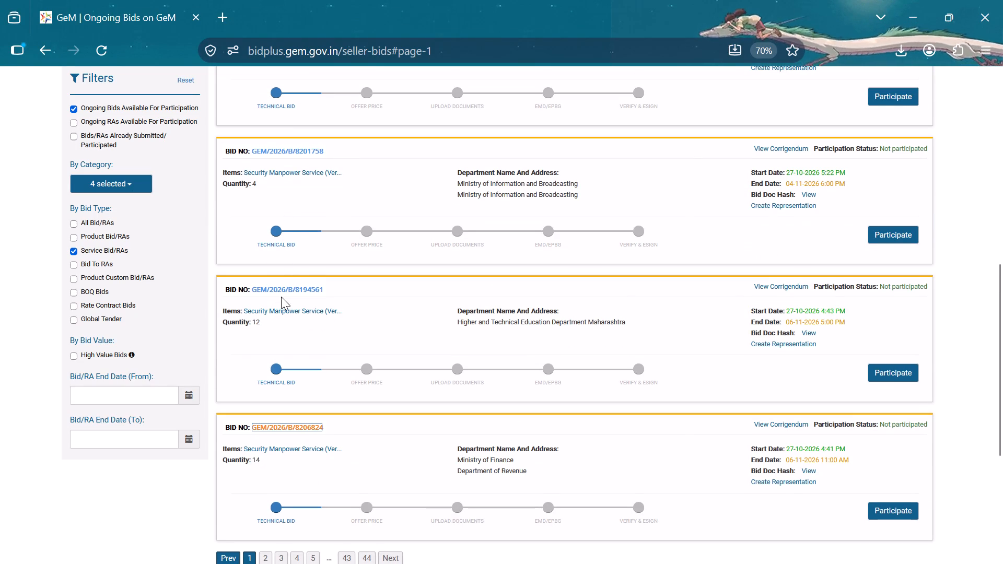
scroll(282, 296, "up", 1, "ctrl")
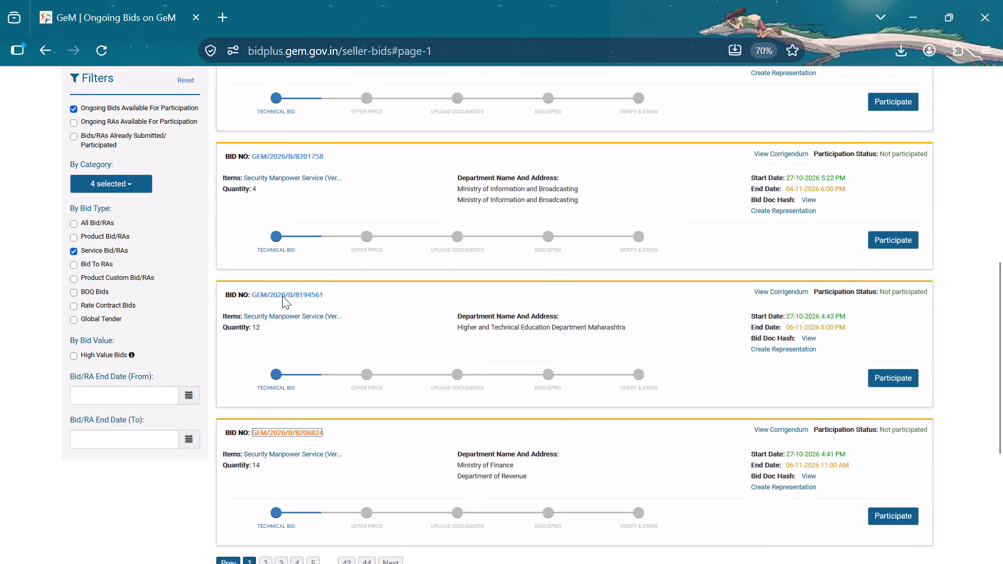
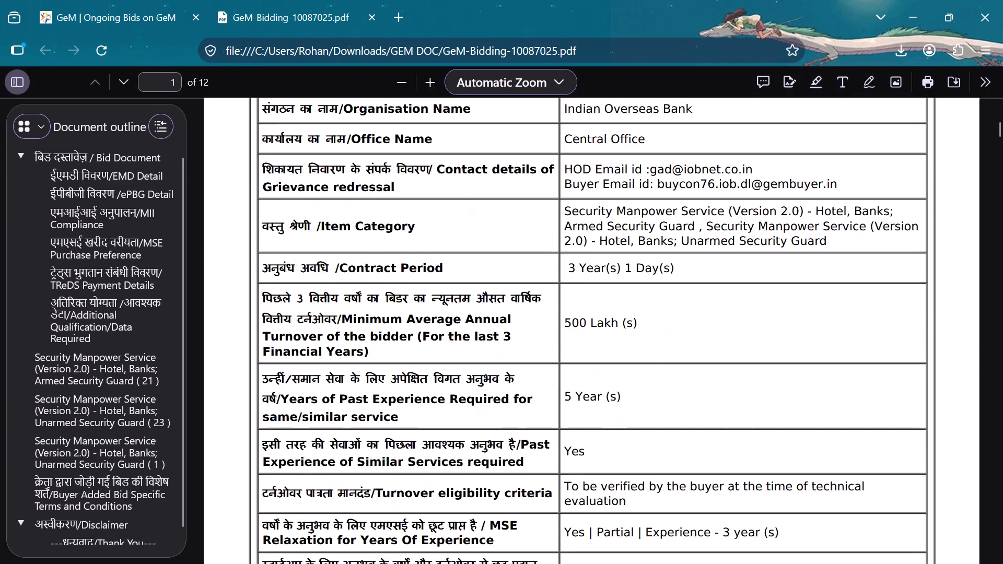
Copy bid number GEM/2026/B/8205572 from the Indian Overseas Bank bid document into the tender form's GEM Id.
scroll(446, 336, "down", 20, "ctrl")
scroll(446, 336, "down", 16, "ctrl")
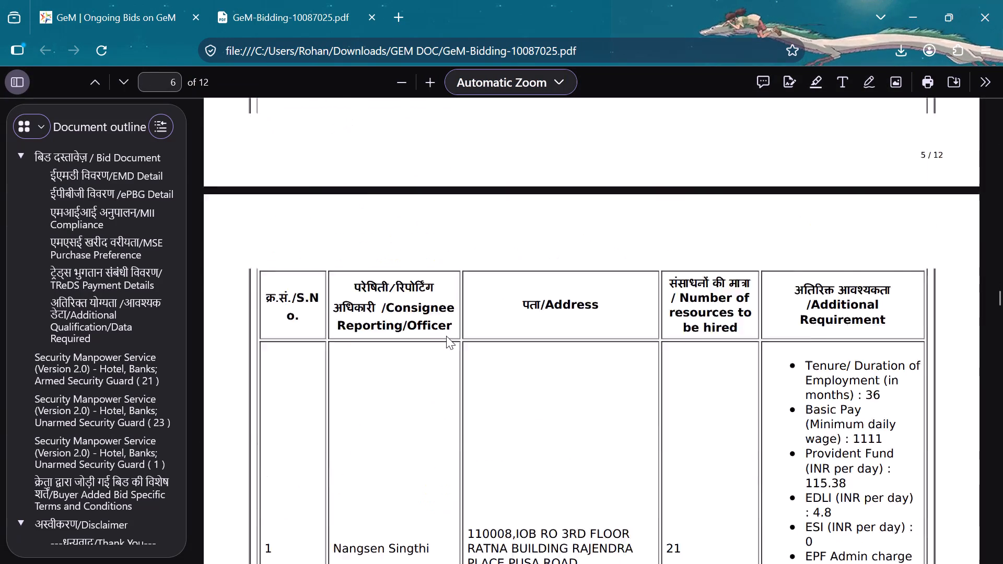
key("ctrl+Up")
double_click(809, 199)
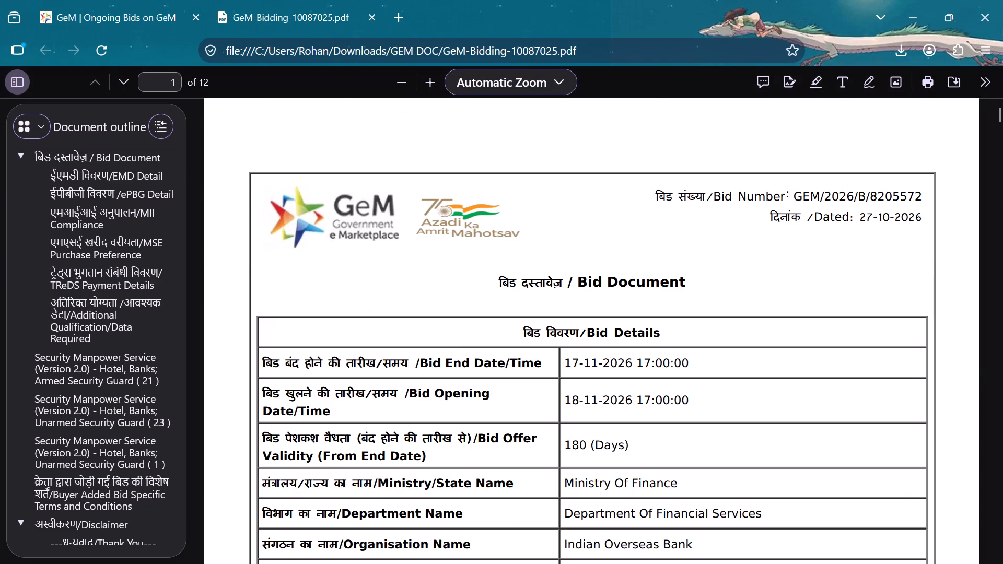
key("ctrl+shift+Right")
key("ctrl+shift+Right")
key("ctrl+shift+Right")
key("ctrl+c")
scroll(702, 319, "down", 5)
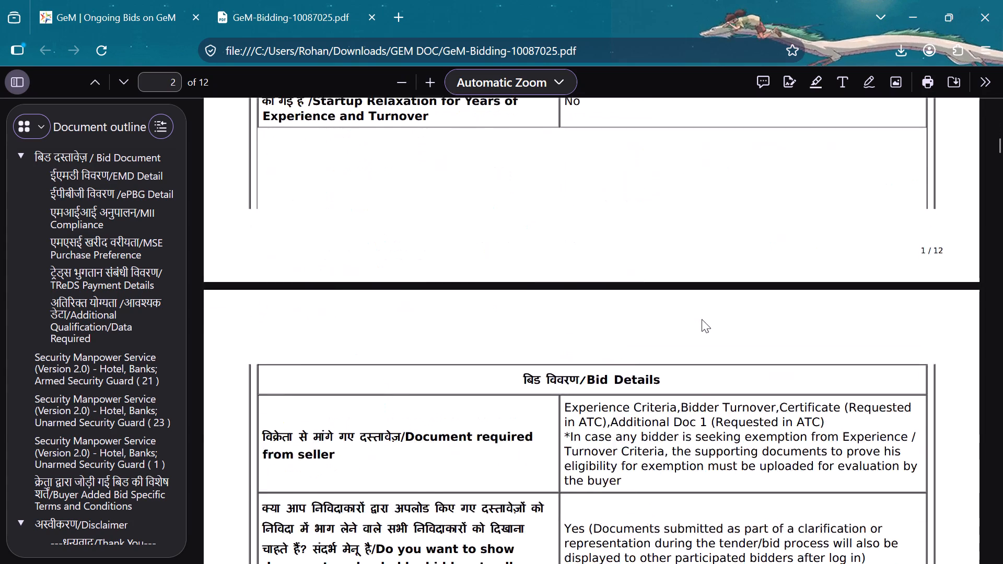
scroll(702, 319, "down", 5)
key("alt+Tab")
left_click(390, 238)
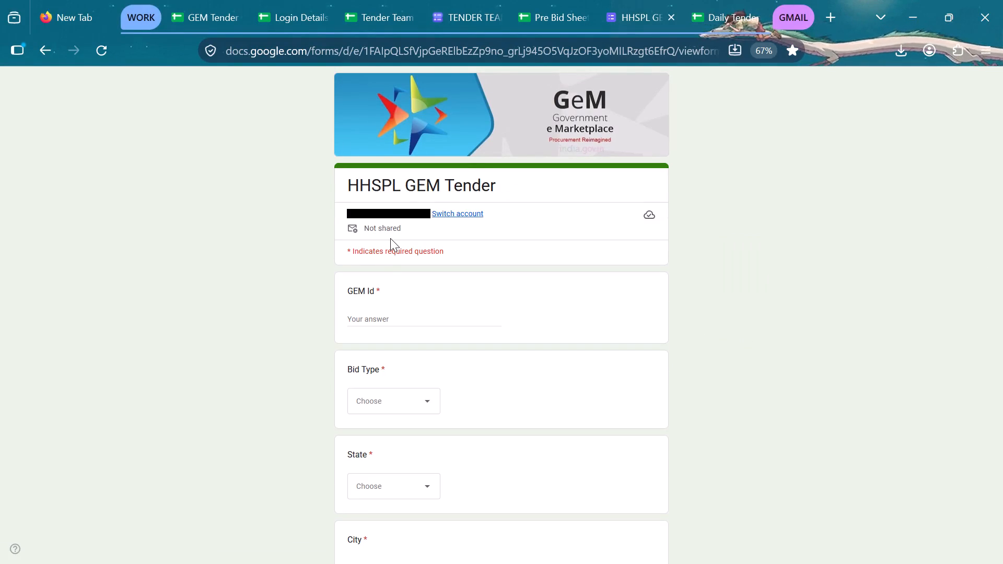
left_click(377, 319)
key("ctrl+v")
Check the bid document and set the tender form's Bid Type to S.
key("alt+Tab")
scroll(377, 319, "down", 2)
key("alt+Tab")
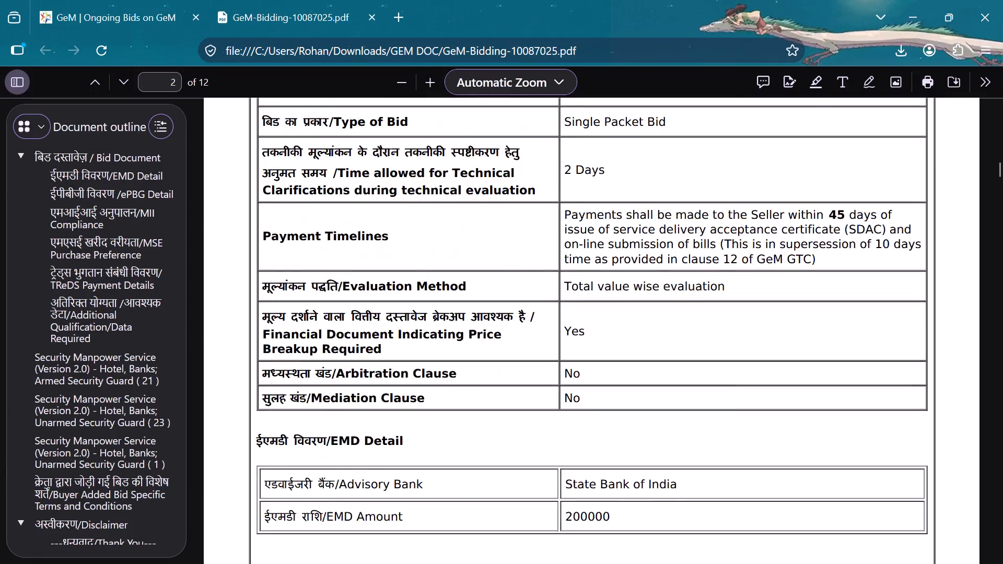
key("Tab")
key("s")
Look up the consignee location in the bid document and record State DL and City delhi in the form.
key("alt+Tab")
scroll(377, 319, "down", 20)
scroll(377, 319, "down", 8)
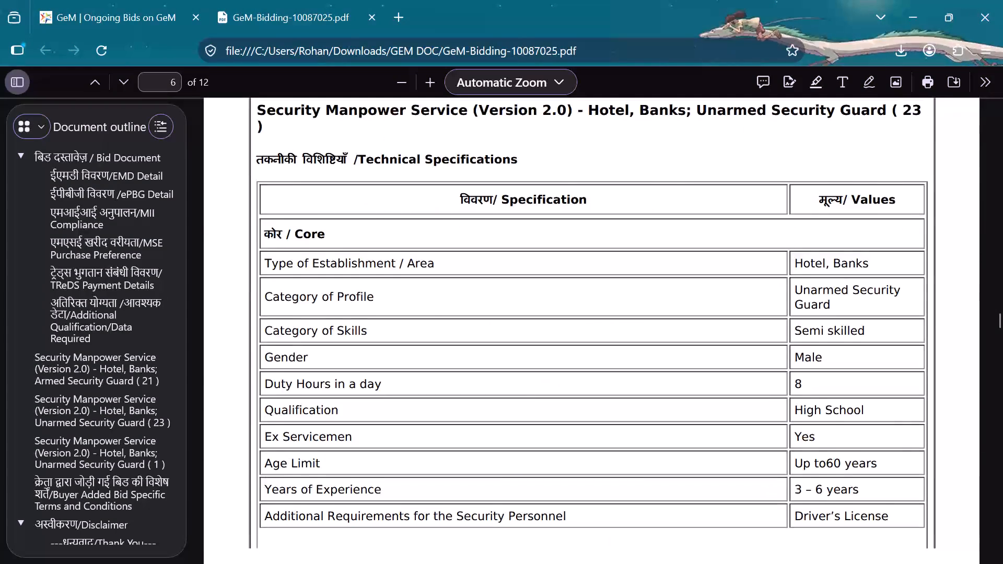
scroll(377, 319, "down", 7)
key("alt+Tab")
key("Tab")
type("dl")
key("Tab")
type("delhi")
Set Pasara to Y and Pre Bid Meeting to N in the tender form.
key("Tab")
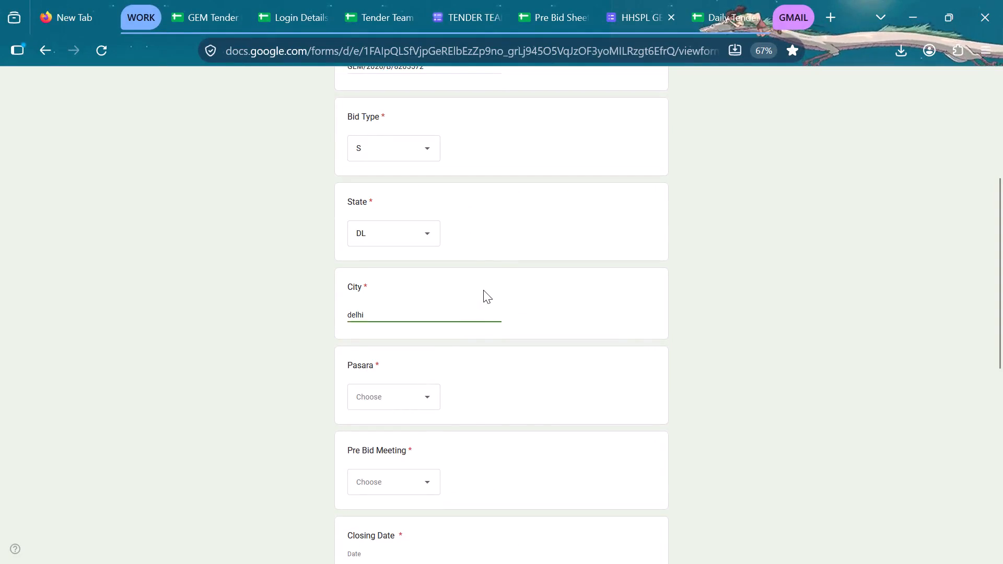
key("y")
key("Tab")
key("n")
Look up the bid's end date in the ongoing bids list and set the form's Closing Date to 17/11/2026.
key("alt+Tab")
left_click(186, 0)
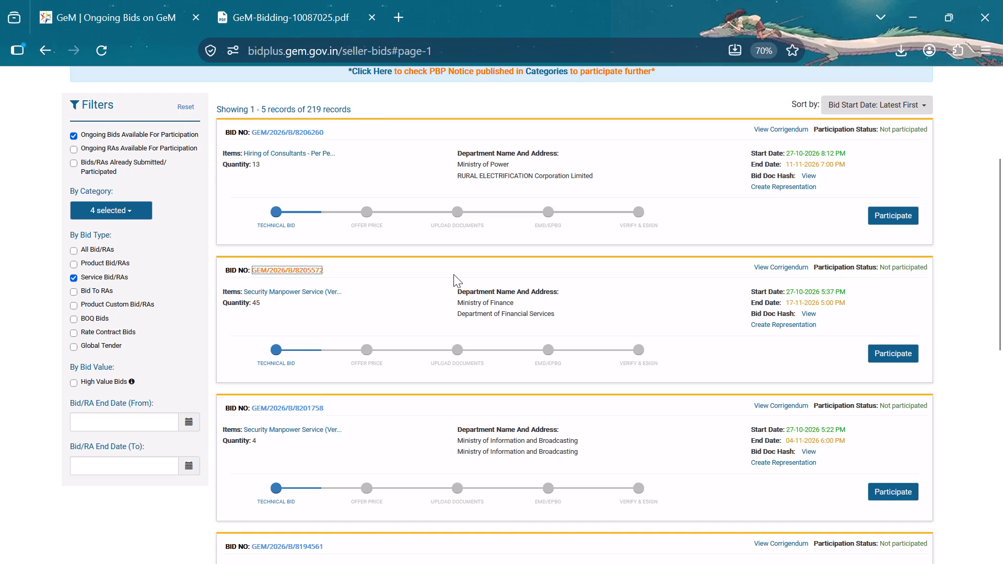
key("alt+Tab")
key("Tab")
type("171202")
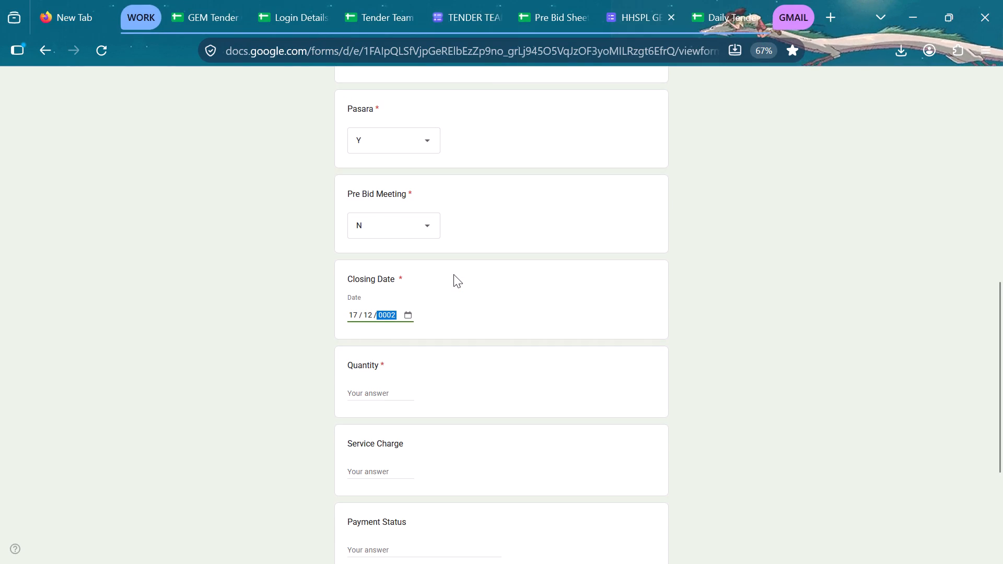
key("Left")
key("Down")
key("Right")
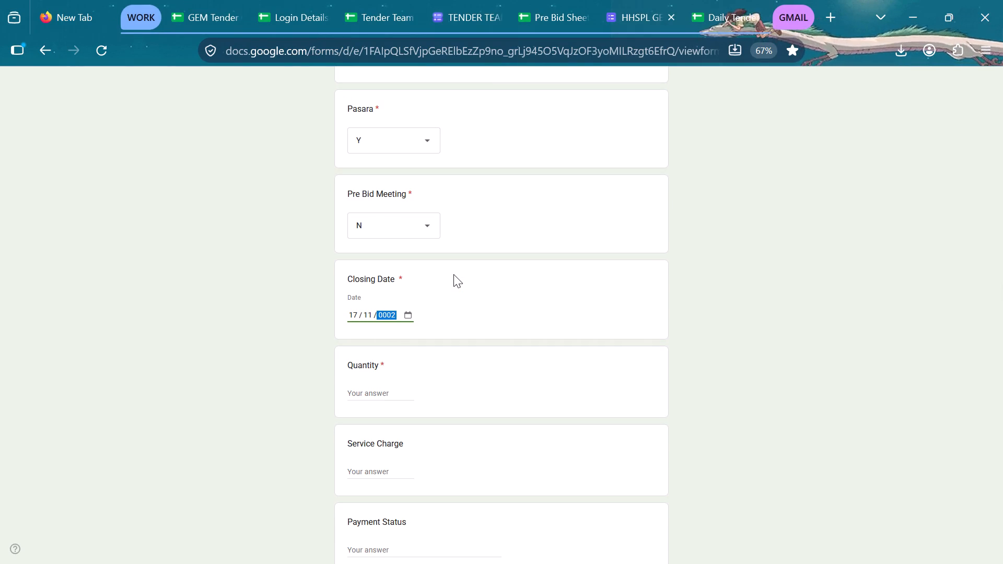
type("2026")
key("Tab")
Record the bid's listed quantity of 45 in the tender form and submit the form.
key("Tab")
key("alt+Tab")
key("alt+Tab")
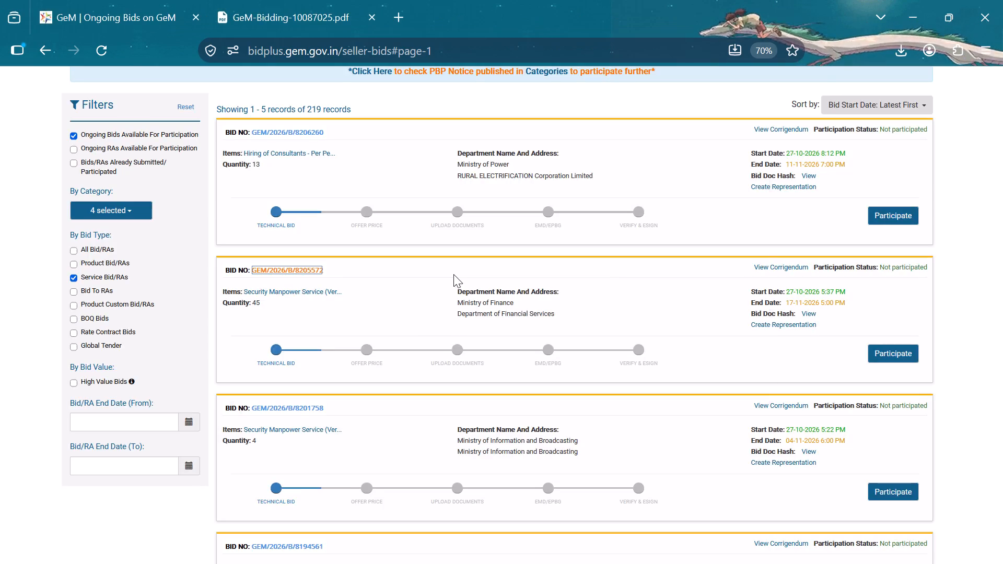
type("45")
scroll(453, 274, "down", 6)
left_click(369, 459)
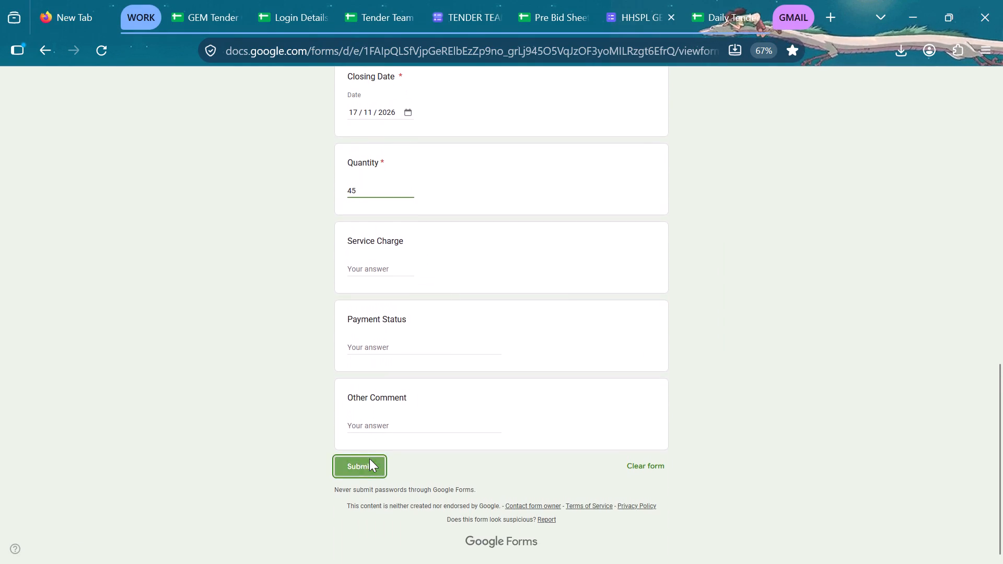
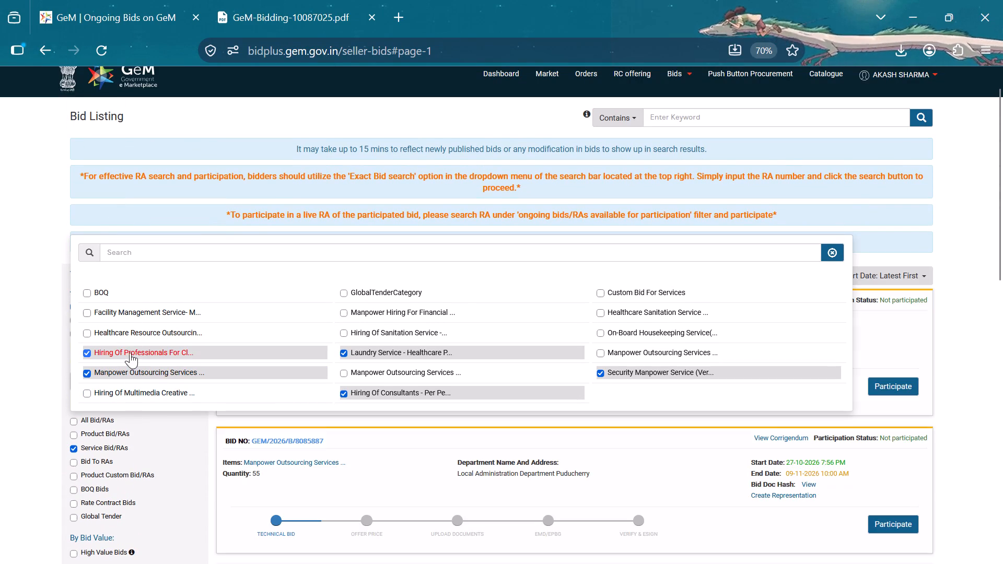
Add Healthcare Resource Outsourcing, Facility Management, Hiring of Sanitation, Manpower Hiring for Financial and a second Manpower Outsourcing category to the filter, and deselect Hiring of Consultants.
left_click(130, 332, "ctrl")
left_click(132, 310, "ctrl")
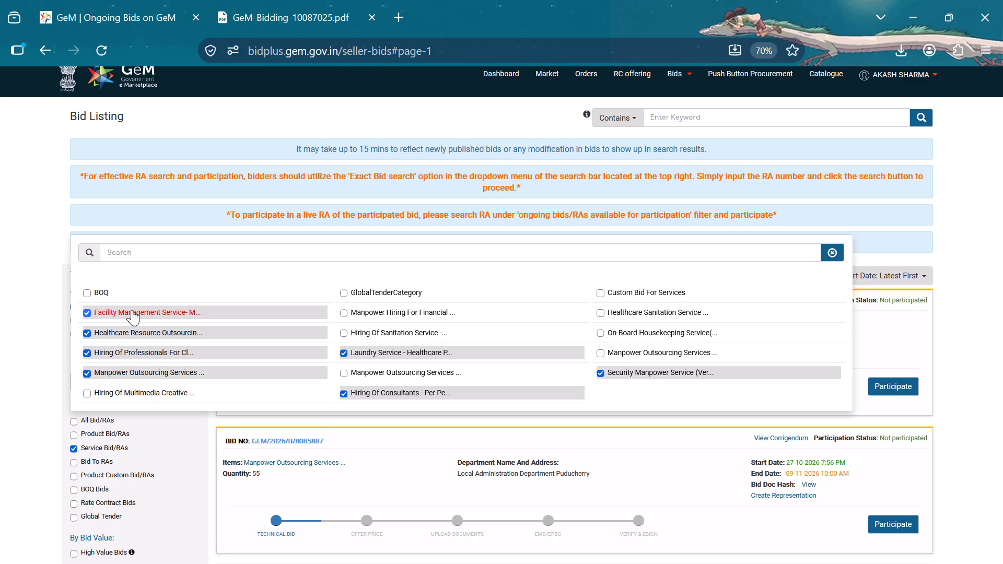
left_click(365, 334, "ctrl")
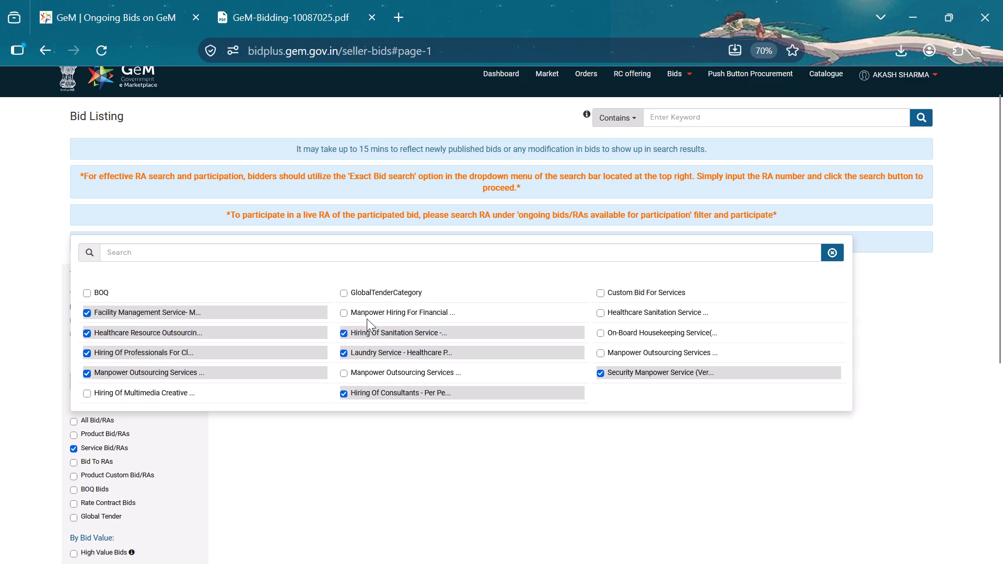
left_click(367, 318, "ctrl")
left_click(369, 397, "ctrl")
left_click(369, 377, "ctrl")
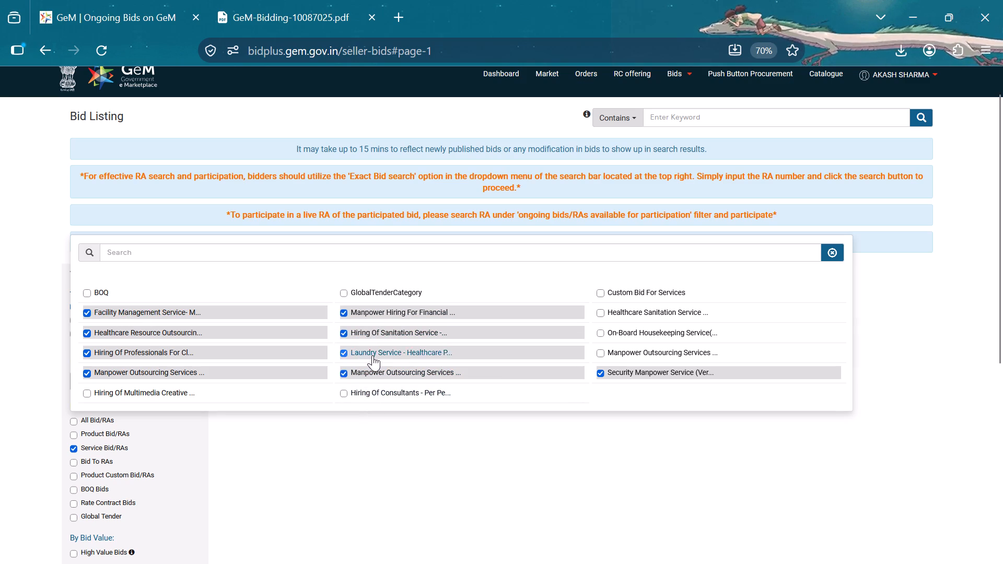
Deselect Laundry Service and Security Manpower Service, add the remaining Manpower Outsourcing, On-Board Housekeeping and Healthcare Sanitation categories, and close the category filter.
left_click(372, 355, "ctrl")
left_click(672, 375, "ctrl")
left_click(673, 347, "ctrl")
left_click(674, 330, "ctrl")
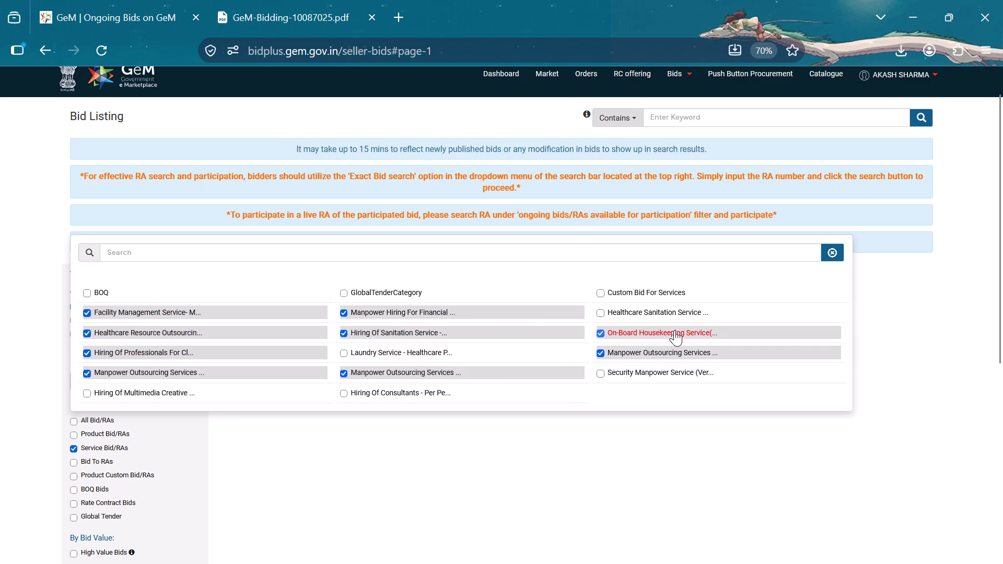
left_click(675, 310, "ctrl")
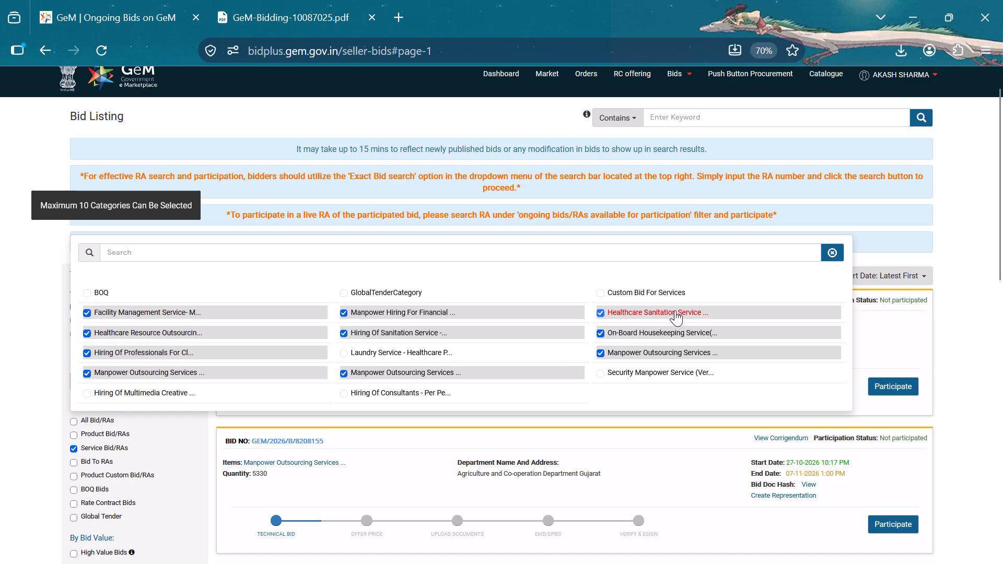
left_click(808, 220, "ctrl")
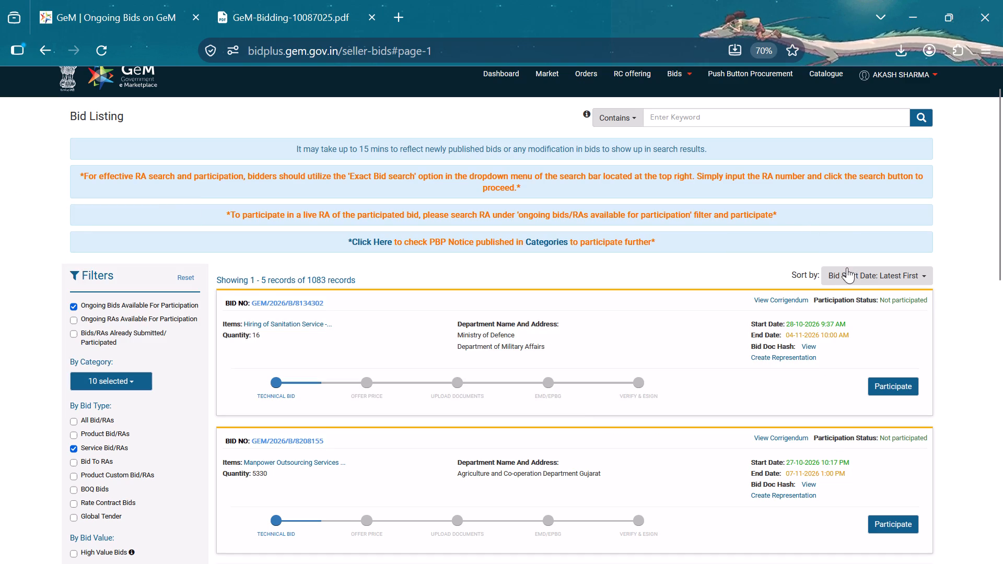
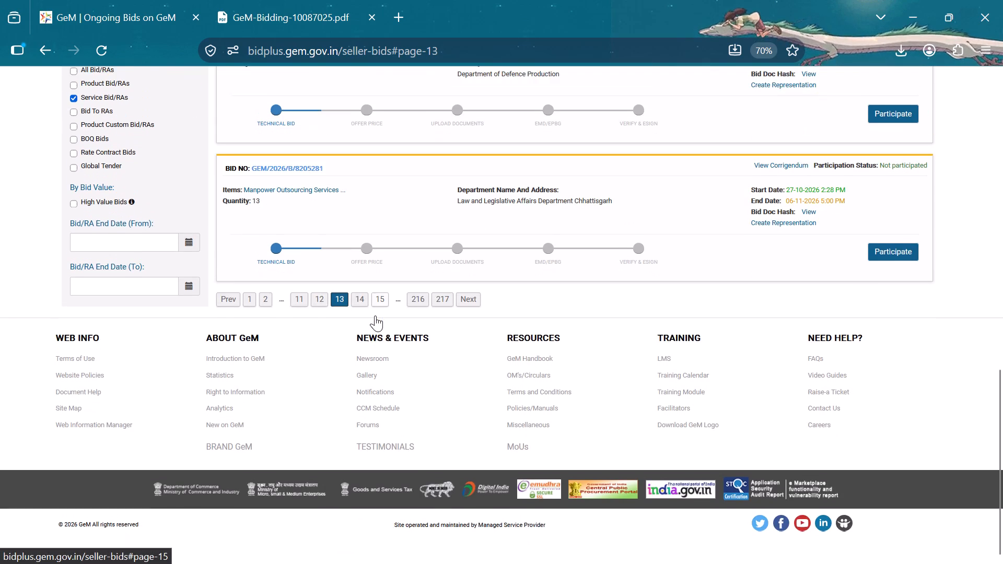
Skip ahead through the filtered service bid results, opening pages 15, 17, 19 and 21.
scroll(375, 315, "down", 4, "ctrl")
left_click(383, 311, "ctrl")
scroll(383, 311, "down", 14, "ctrl")
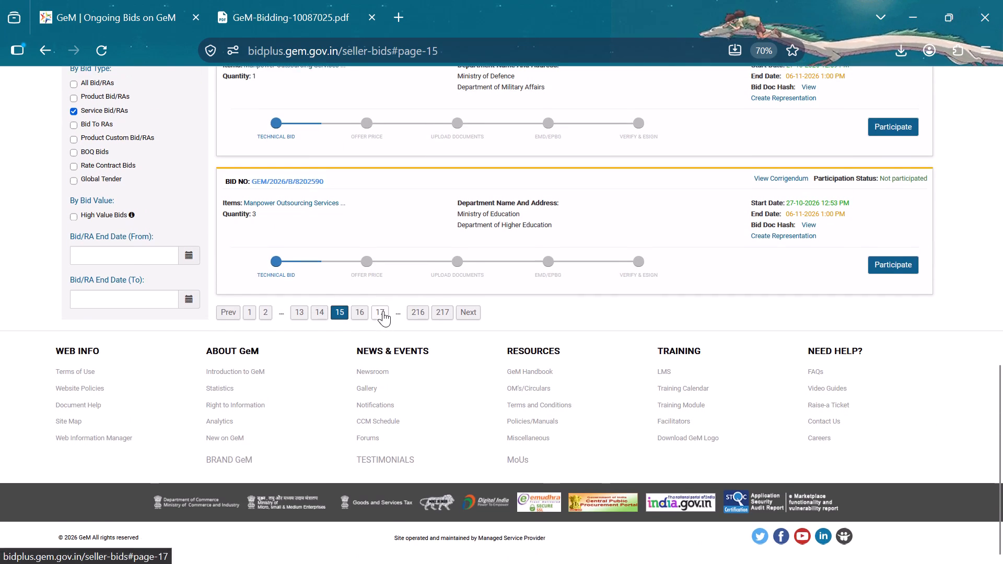
left_click(384, 309, "ctrl")
left_click(384, 315, "ctrl")
scroll(384, 315, "down", 14, "ctrl")
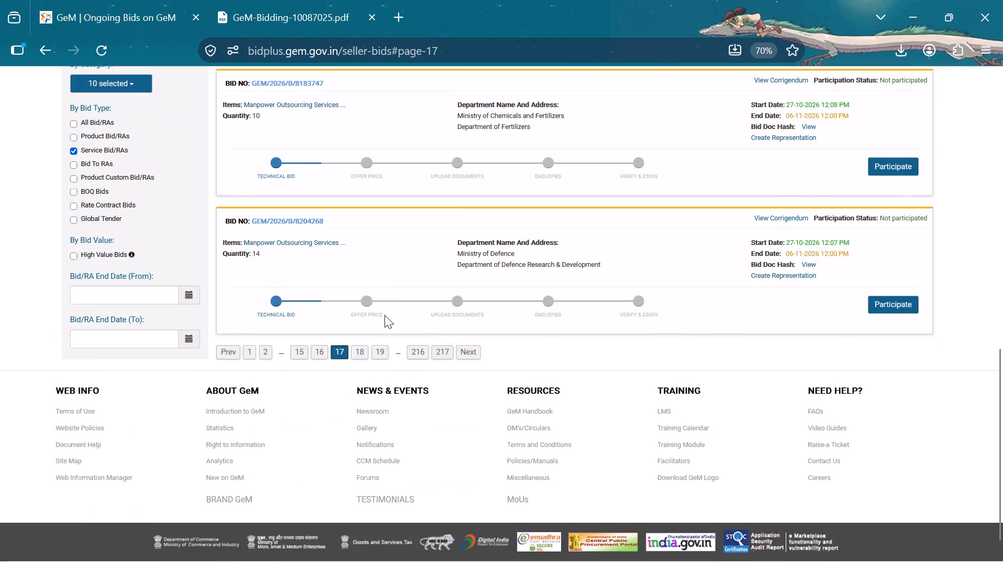
scroll(384, 315, "down", 11, "ctrl")
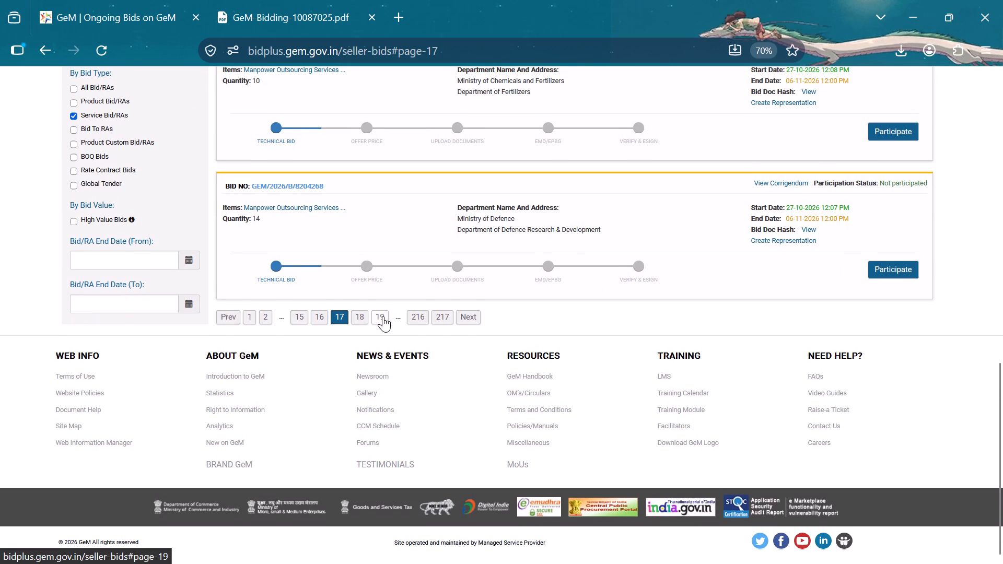
left_click(383, 316, "ctrl")
scroll(383, 316, "down", 7, "ctrl")
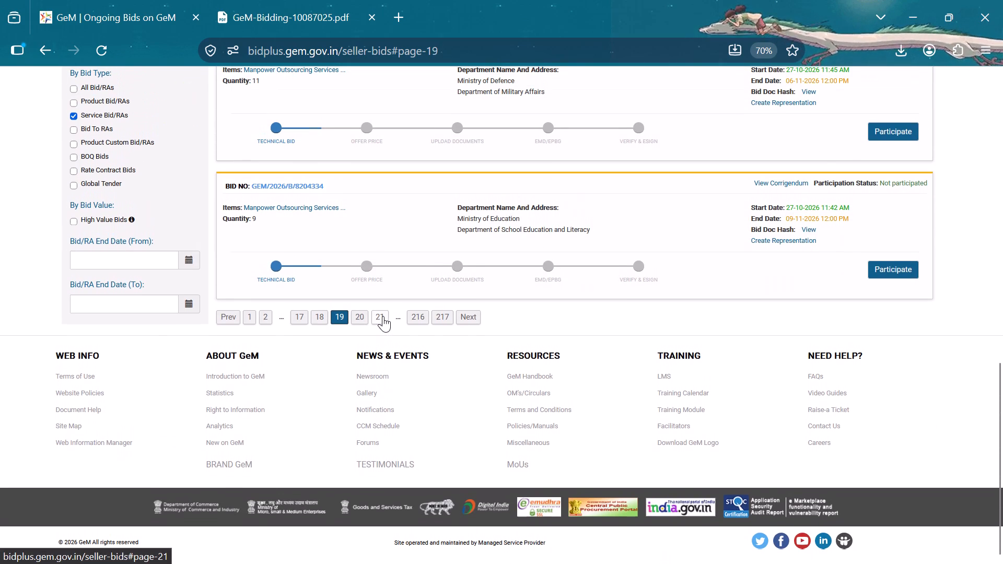
left_click(382, 316, "ctrl")
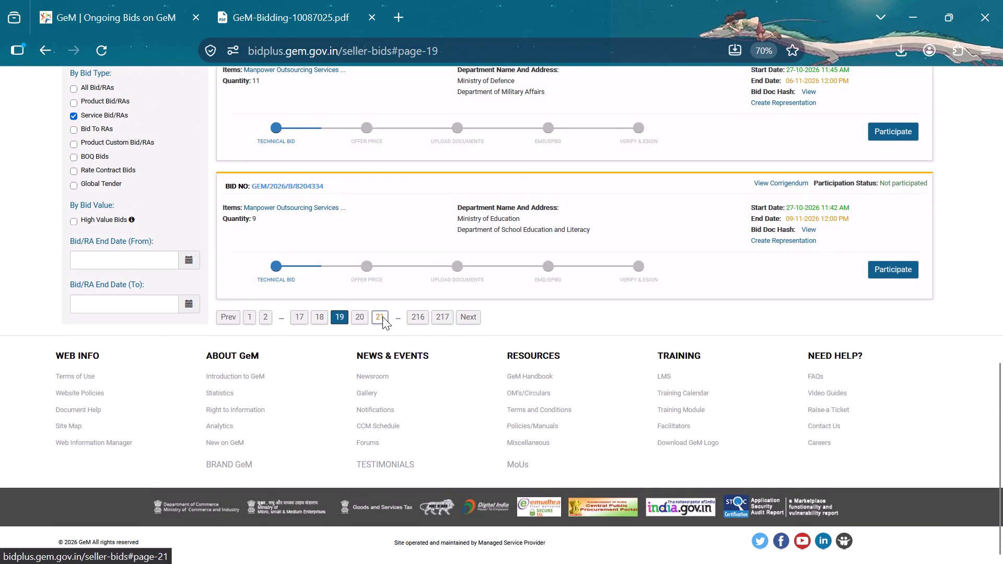
Browse the bids on page 21, advance to pages 23 and 24, and check their start dates and participation status.
scroll(382, 316, "up", 1, "ctrl")
scroll(382, 316, "down", 1, "ctrl")
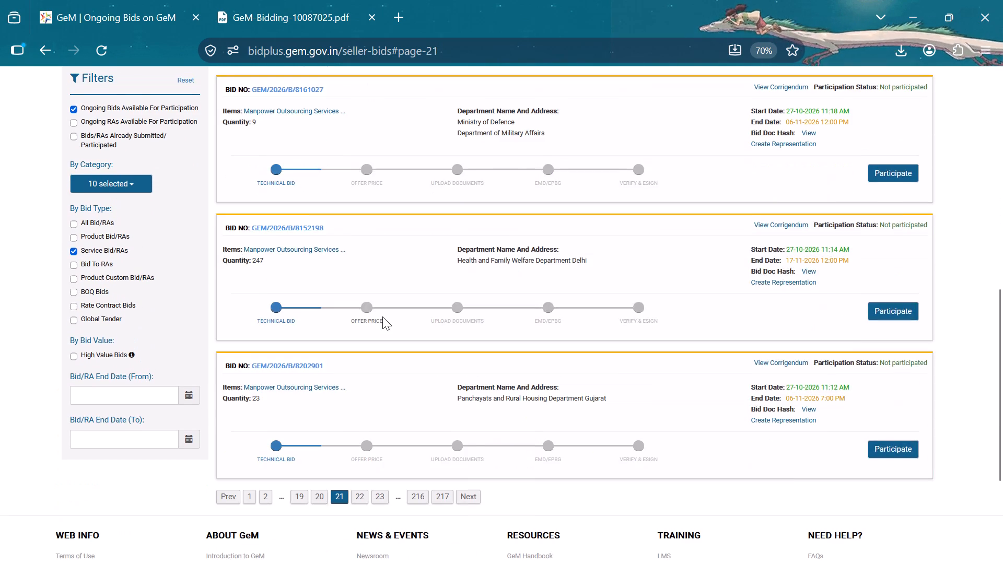
scroll(382, 316, "down", 4, "ctrl")
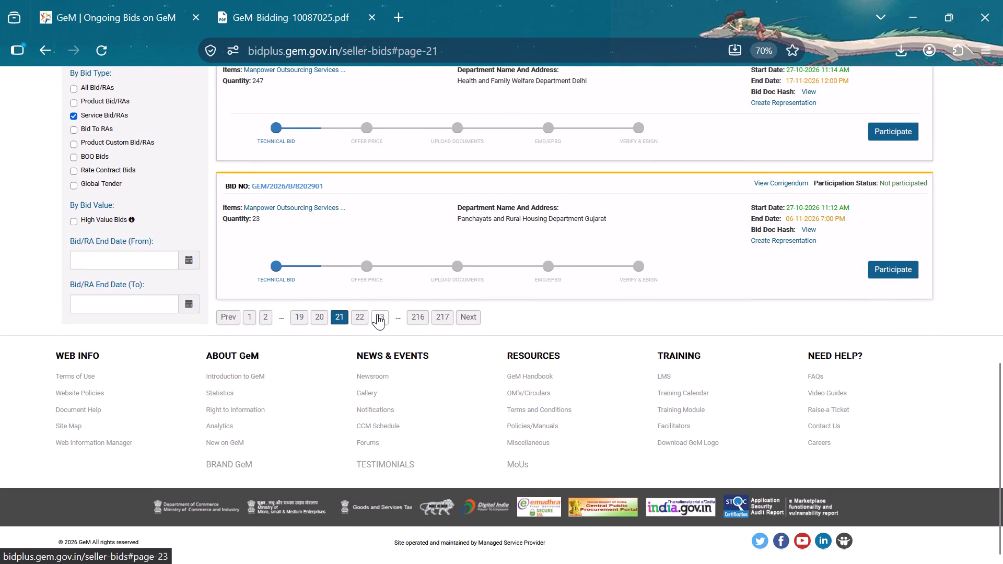
left_click(377, 314, "ctrl")
scroll(377, 314, "up", 1, "ctrl")
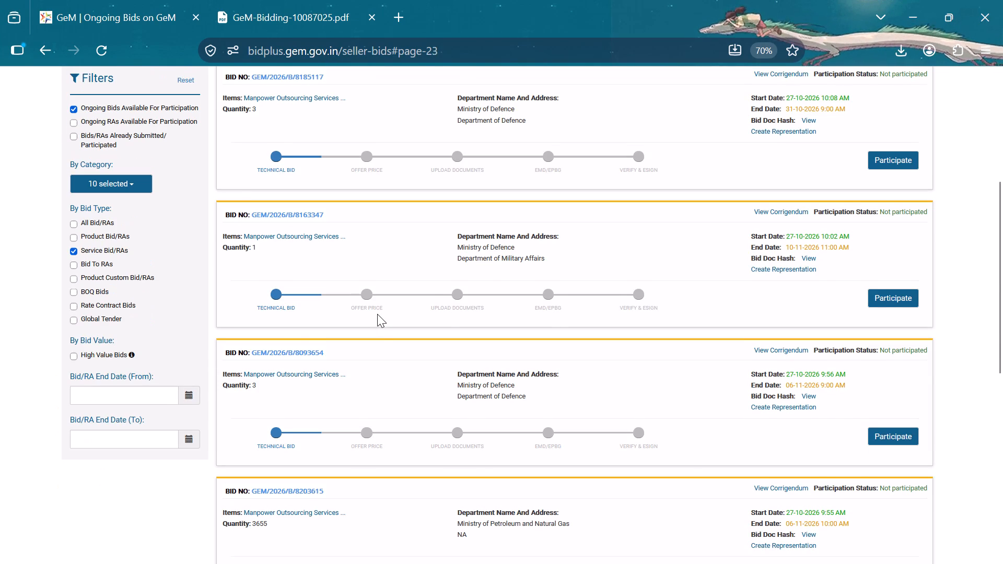
scroll(377, 314, "down", 4, "ctrl")
left_click(359, 316, "ctrl")
scroll(359, 316, "up", 1, "ctrl")
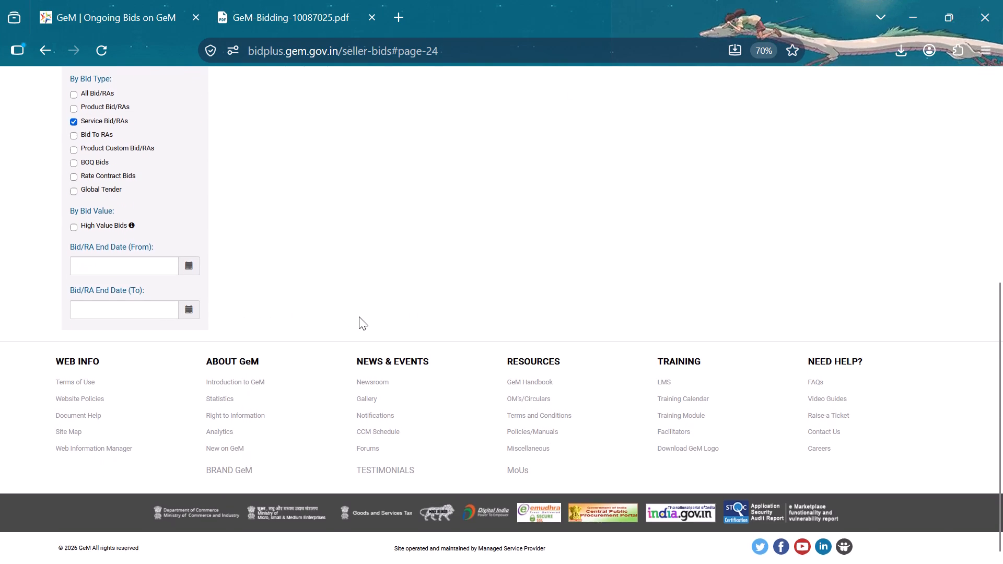
scroll(359, 316, "up", 1, "ctrl")
scroll(359, 316, "down", 8, "ctrl")
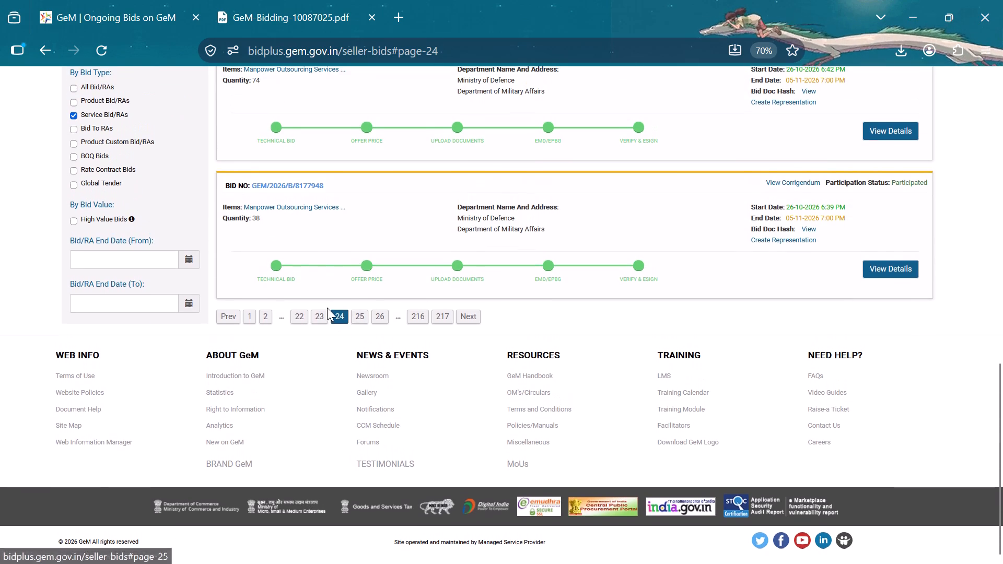
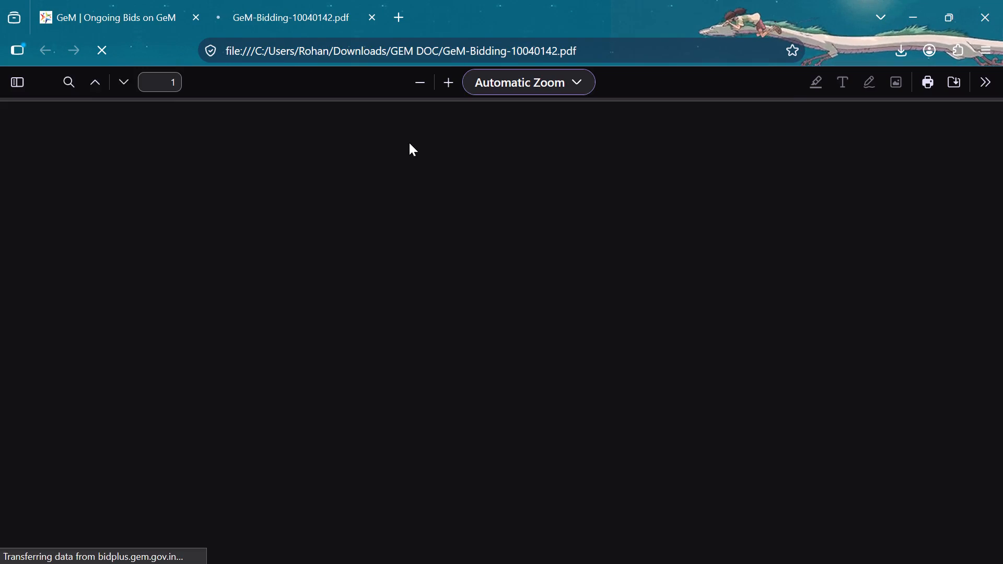
Open the buyer uploaded ATC document linked in the bid's specific terms, look it over, and close it.
left_click(48, 50, "ctrl")
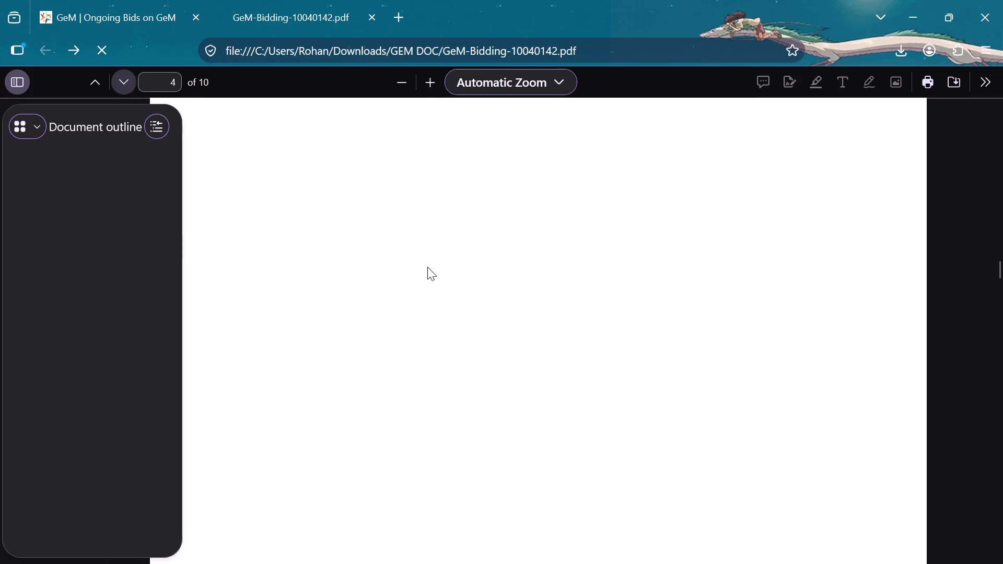
key("ctrl+Down")
scroll(428, 267, "up", 12)
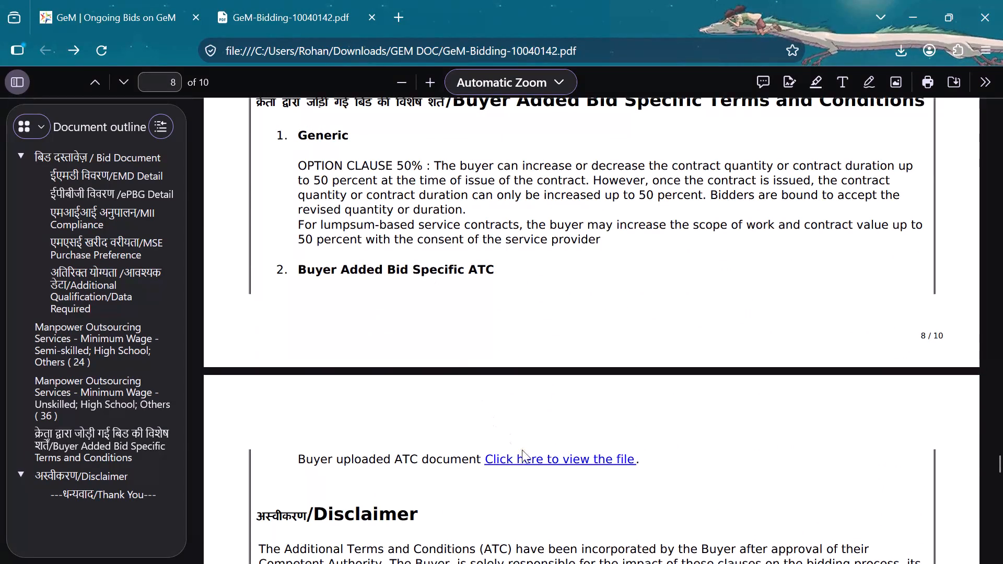
left_click(522, 454)
scroll(522, 454, "up", 5)
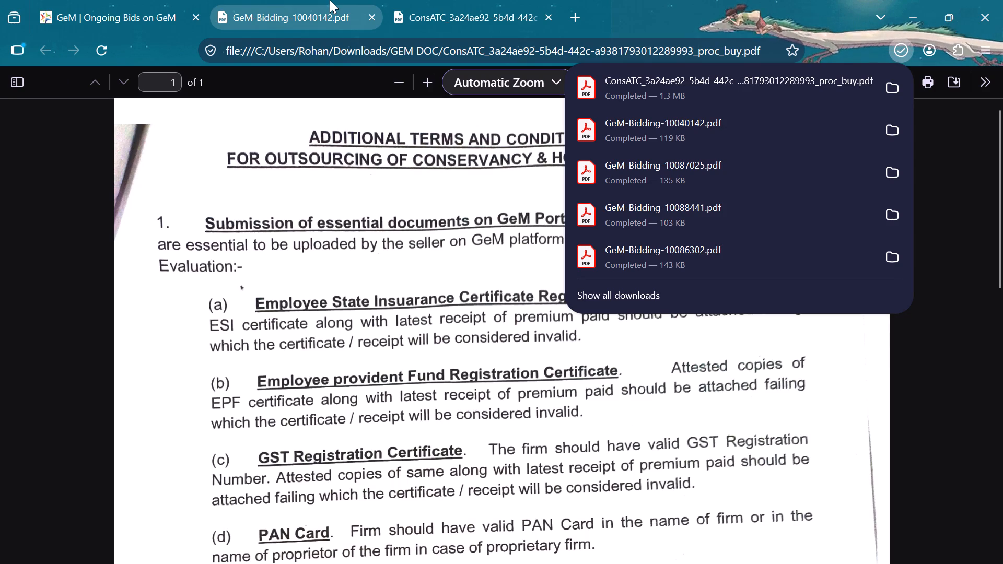
left_click(551, 17)
left_click(421, 216)
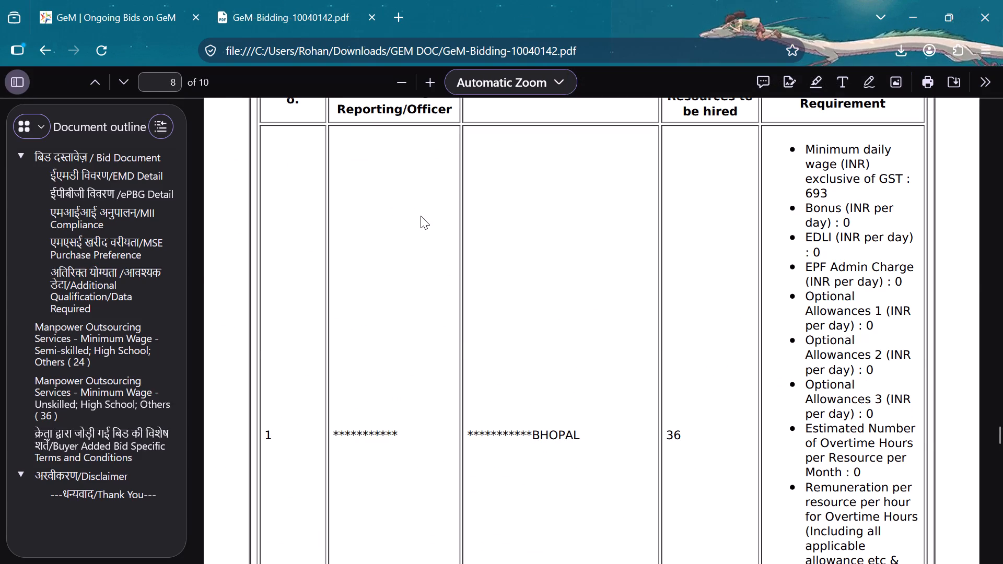
Copy bid number GEM/2026/B/8165258 from the bid document into the GEM Id field of a new HHSPL GEM Tender response.
scroll(421, 216, "up", 9)
key("ctrl+Up")
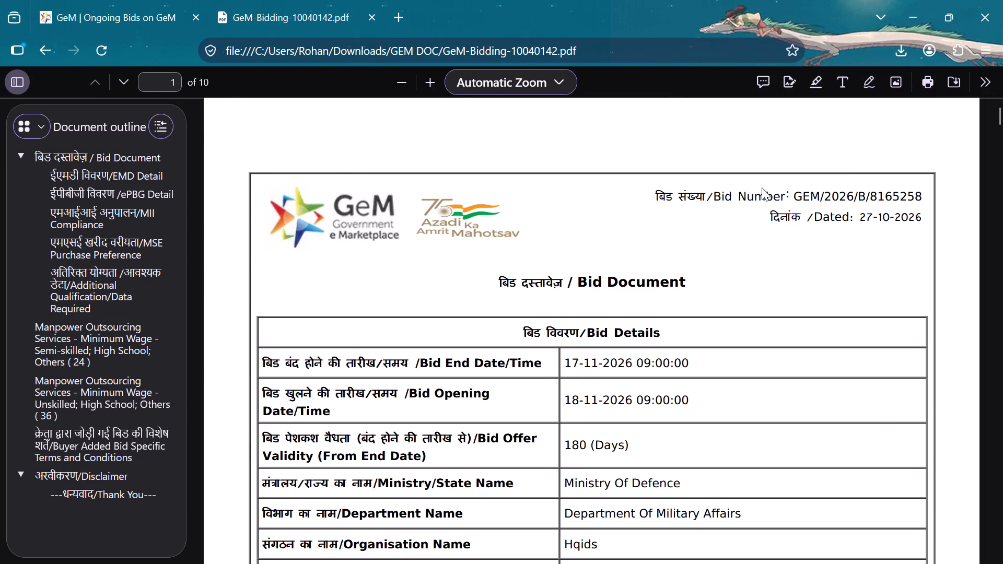
double_click(799, 202)
key("ctrl+shift+Right")
key("ctrl+shift+Right")
key("ctrl+shift+Right")
key("ctrl+c")
key("alt+Tab")
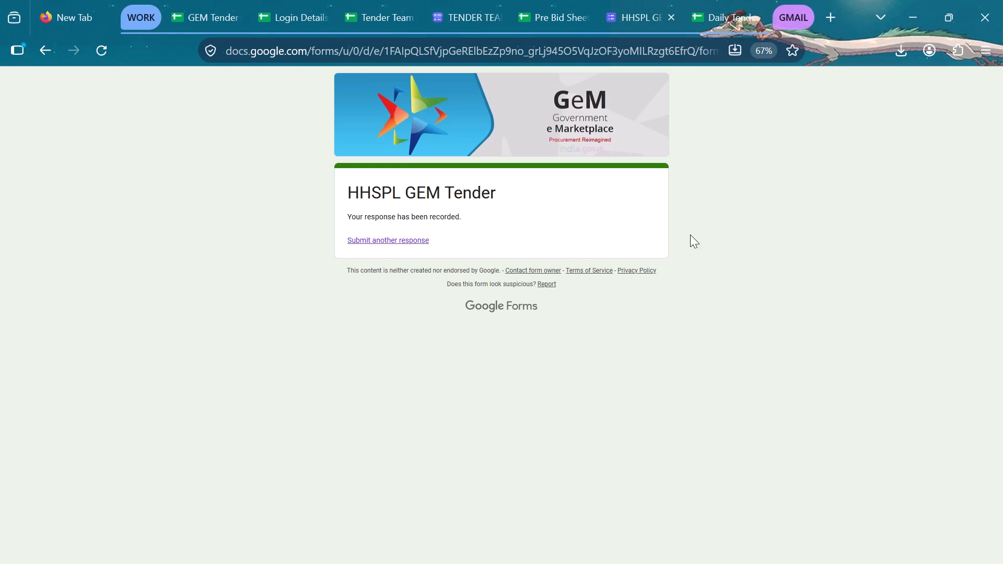
left_click(415, 242)
key("alt+Tab")
key("alt+Tab")
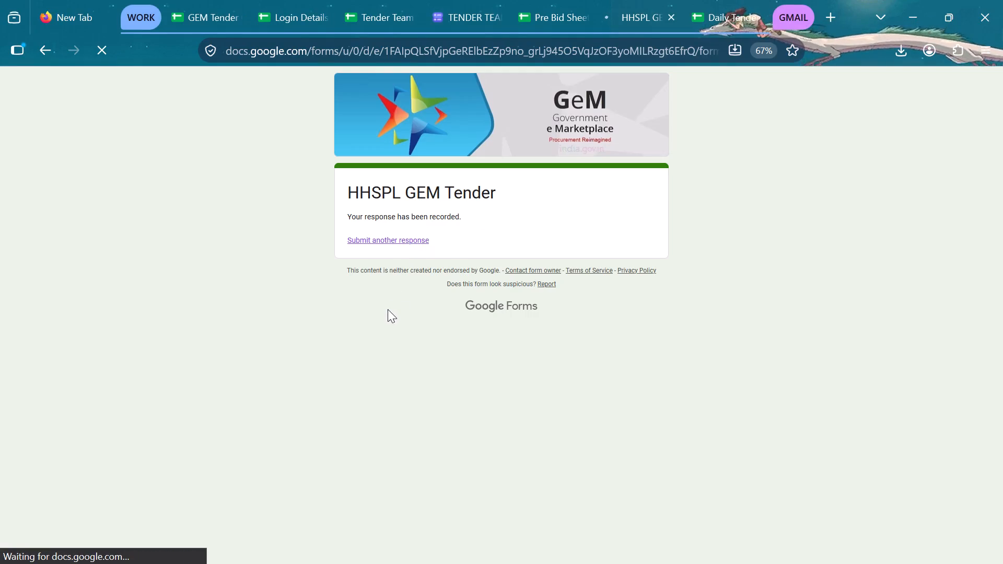
left_click(384, 314)
key("ctrl+v")
Fill in Bid Type S, State MP, City Bhopal, Pasara N and Pre Bid Meeting N.
key("Tab")
key("s")
key("Tab")
key("m")
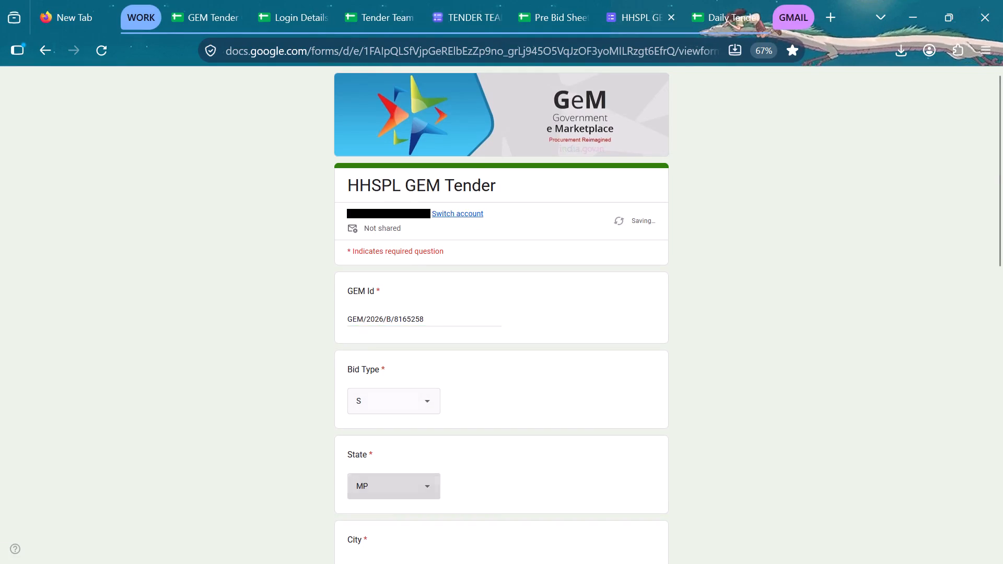
key("Tab")
key("shift+o")
key("shift+BackSpace")
type("Bhopal")
key("Tab")
key("n")
key("Tab")
key("n")
Consult the bid end date in the bid document and set the form's Closing Date to 17/11/2026.
key("alt+Tab")
left_click(179, 0)
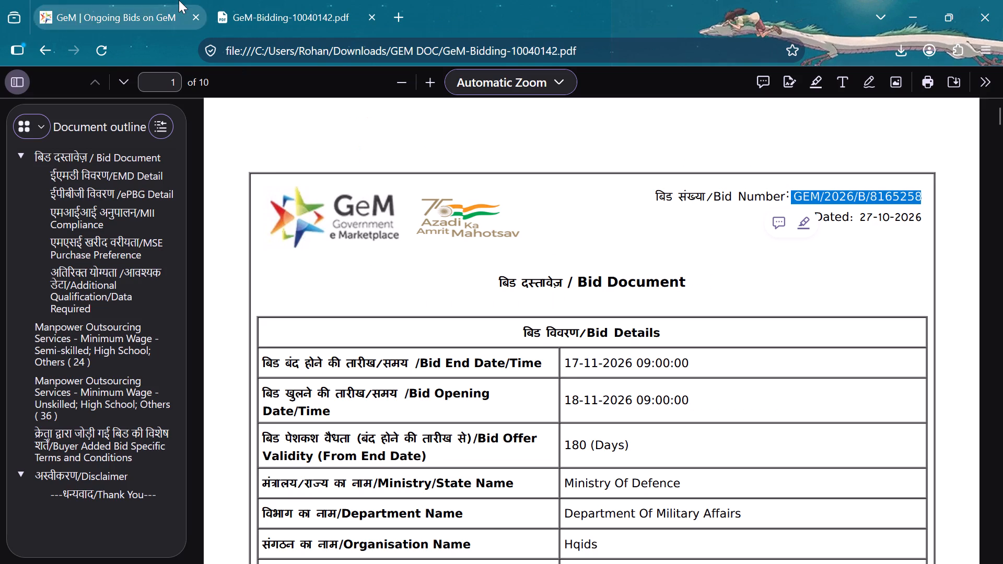
key("alt+Tab")
key("Tab")
type("1712")
key("Left")
key("Down")
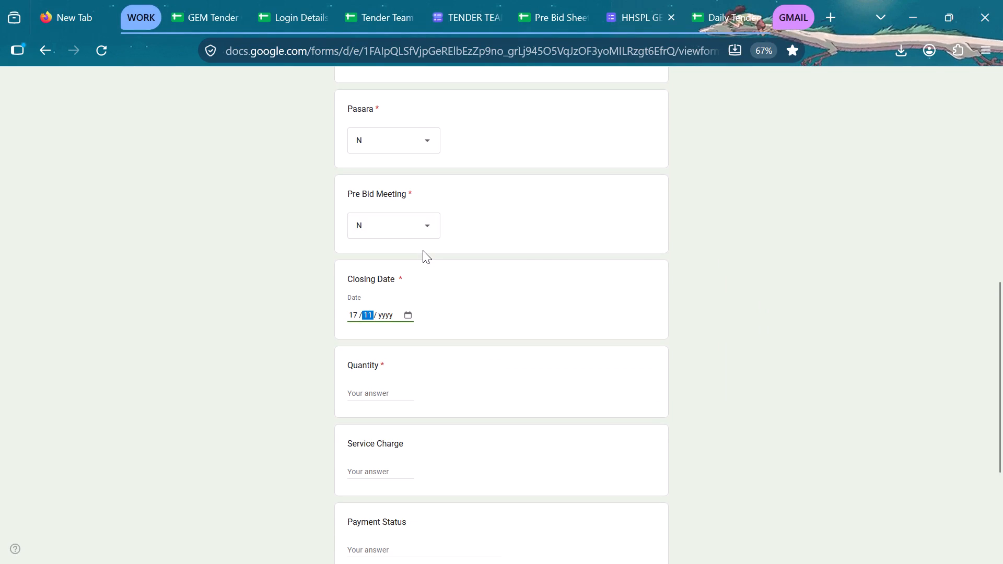
key("Right")
key("Up")
key("Down")
key("Tab")
key("Tab")
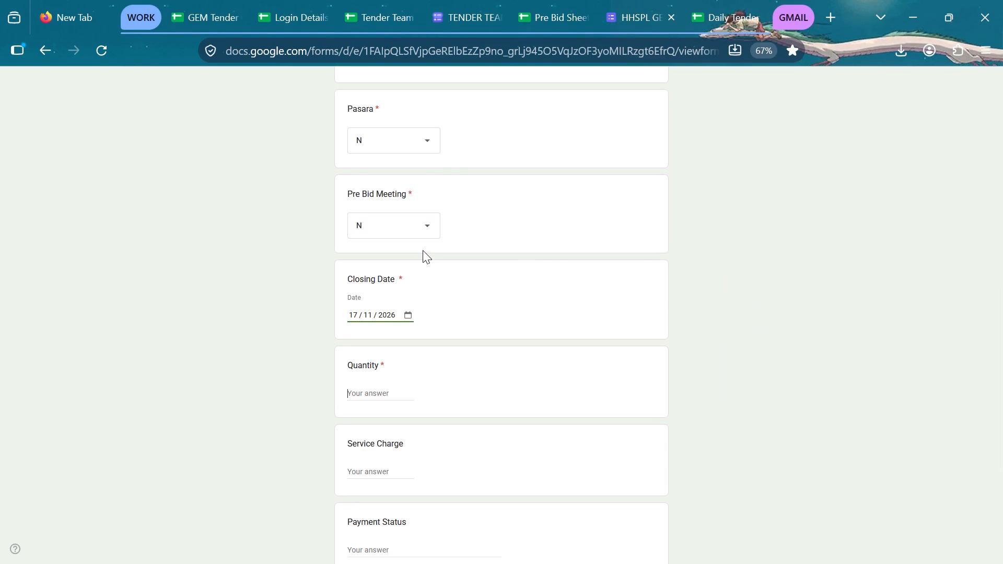
Check the bid document for the Quantity required in the form.
key("alt+Tab")
key("alt+Tab")
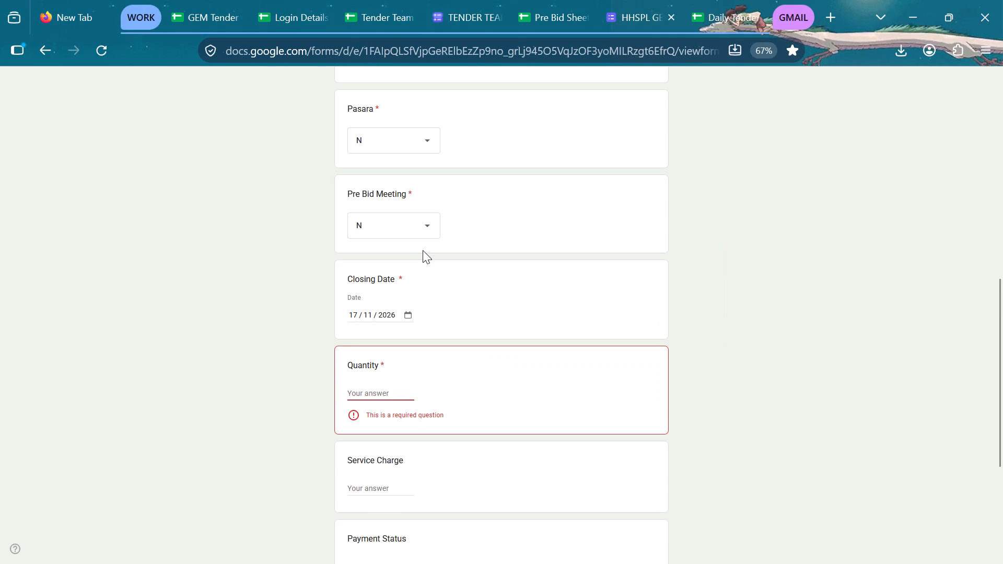
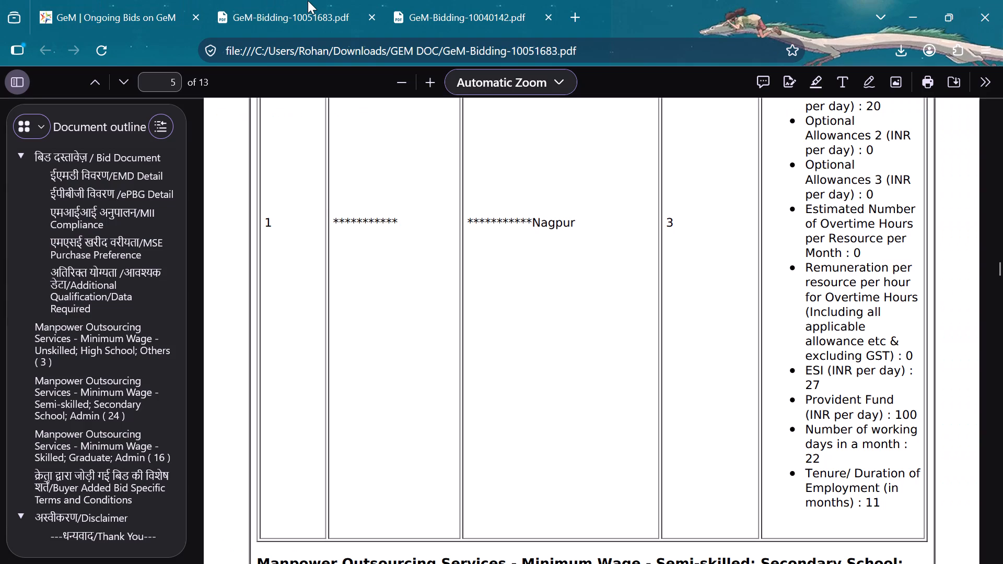
Copy bid number GEM/2026/B/8175440 from the bid document into the GEM Id field of the HHSPL GEM Tender form.
scroll(493, 277, "down", 15, "ctrl")
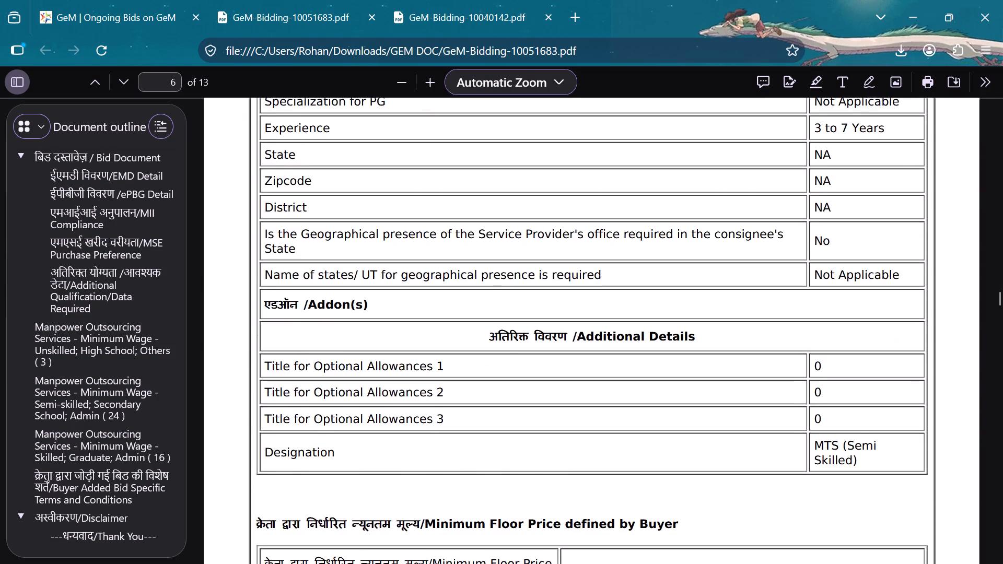
scroll(493, 277, "down", 2, "ctrl")
key("ctrl+Up")
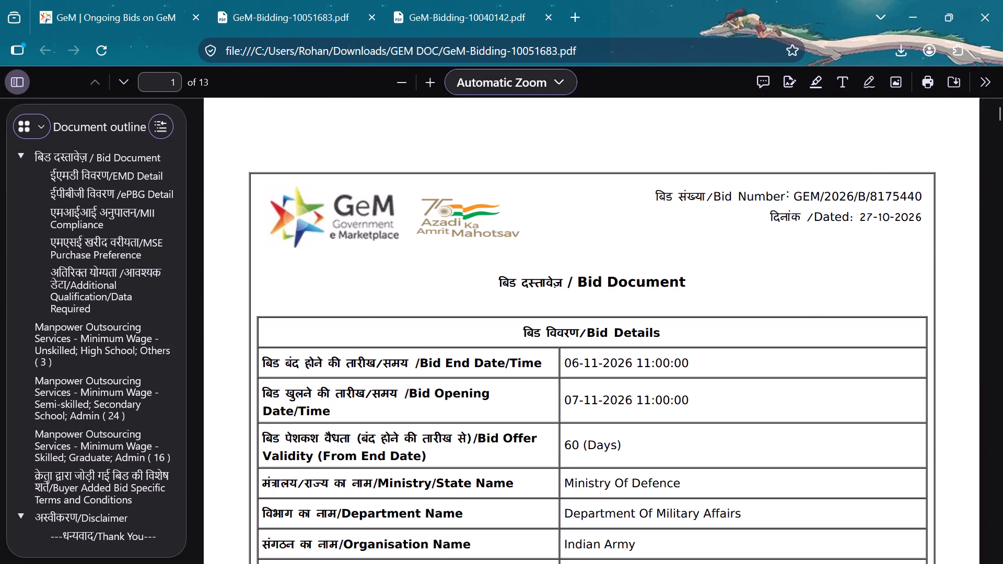
double_click(802, 193)
key("ctrl+shift+Right")
key("ctrl+shift+Right")
key("ctrl+shift+Right")
key("ctrl+c")
scroll(660, 351, "down", 10)
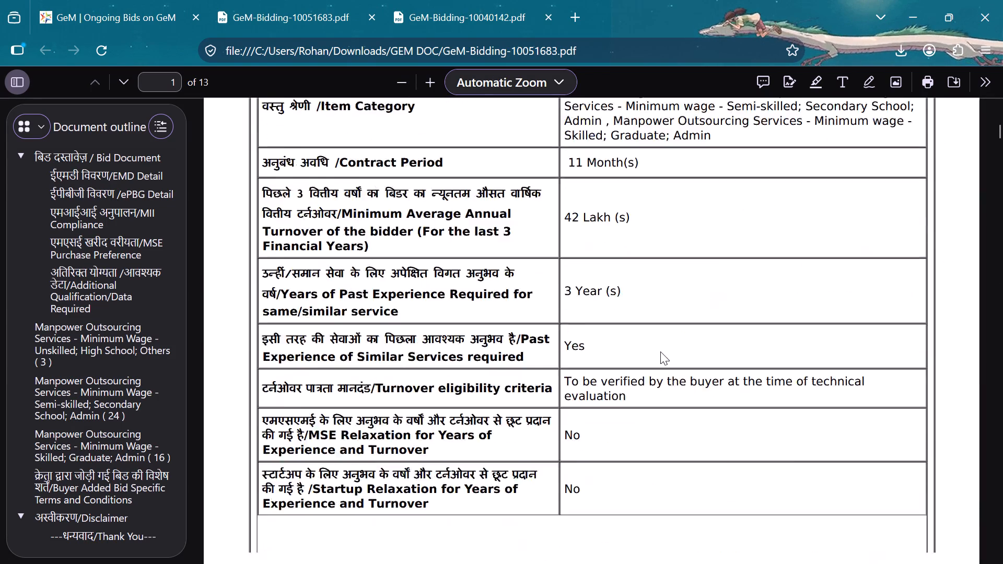
scroll(660, 351, "down", 6)
key("alt+Tab")
left_click(406, 322, "ctrl")
key("ctrl+v")
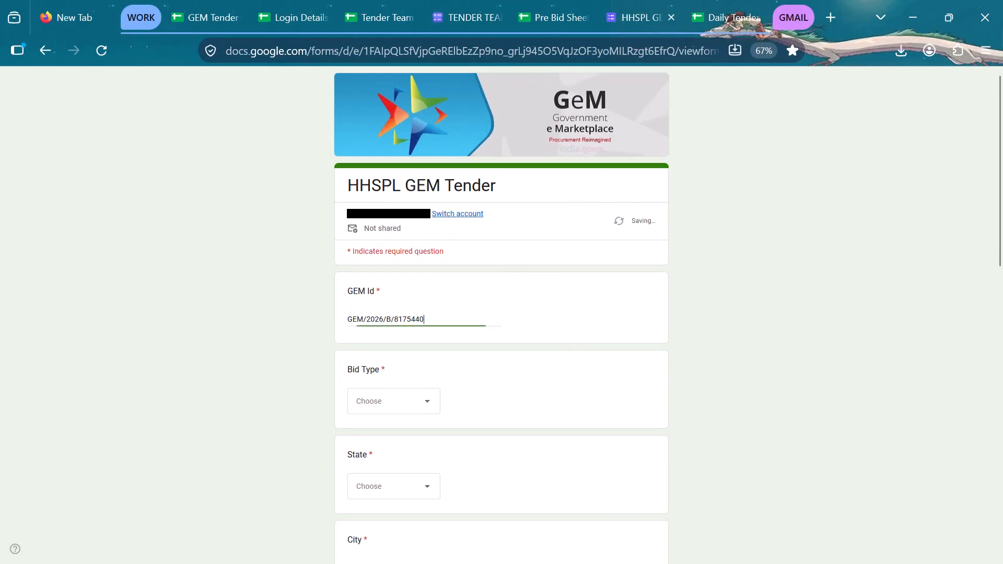
Set the form's Bid Type to S.
key("Tab")
key("s")
Copy the consignee city Nagpur from the bid document into the City field, choosing the state starting with M.
key("alt+Tab")
scroll(406, 322, "down", 20)
scroll(406, 322, "down", 13)
scroll(406, 322, "up", 1)
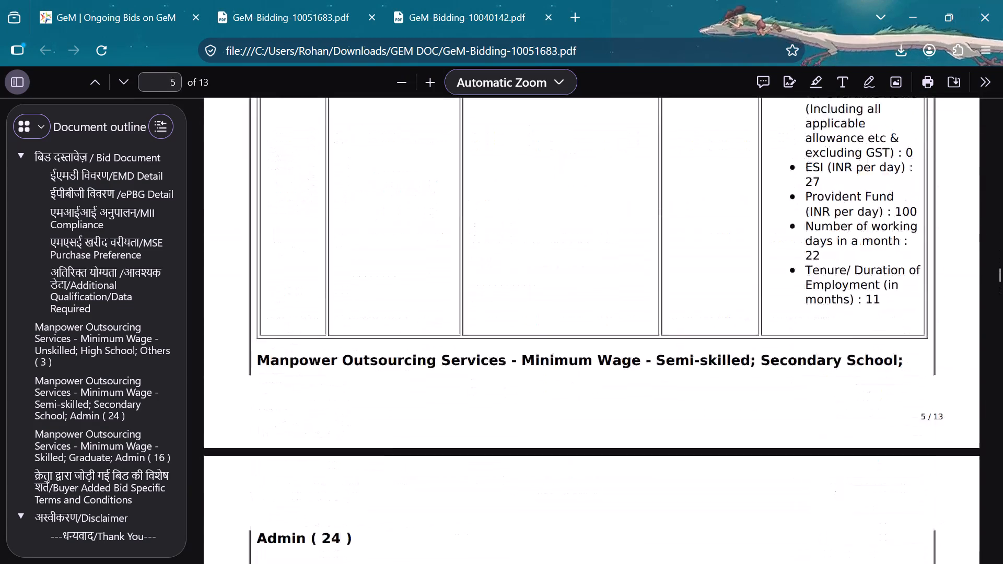
scroll(406, 322, "up", 1)
double_click(554, 317)
key("ctrl+c")
key("alt+Tab")
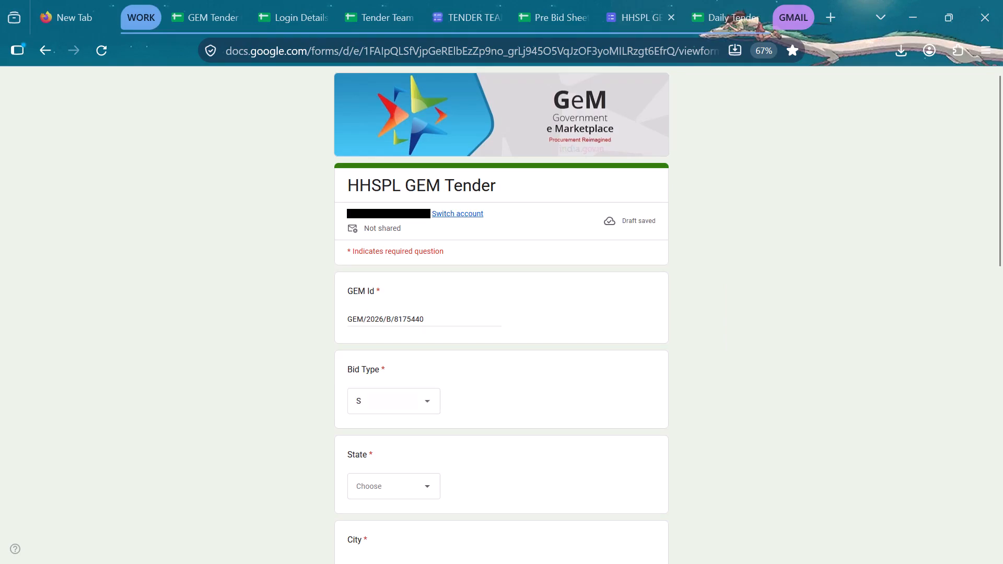
key("Tab")
key("m")
key("Tab")
key("ctrl+v")
Set both Pasara and Pre Bid Meeting to N in the form.
key("Tab")
key("n")
key("Tab")
key("n")
Consult bid GEM/2026/B/8175440 in the GeM ongoing bids list and set the form's Closing Date to 06/11/2026.
key("alt+Tab")
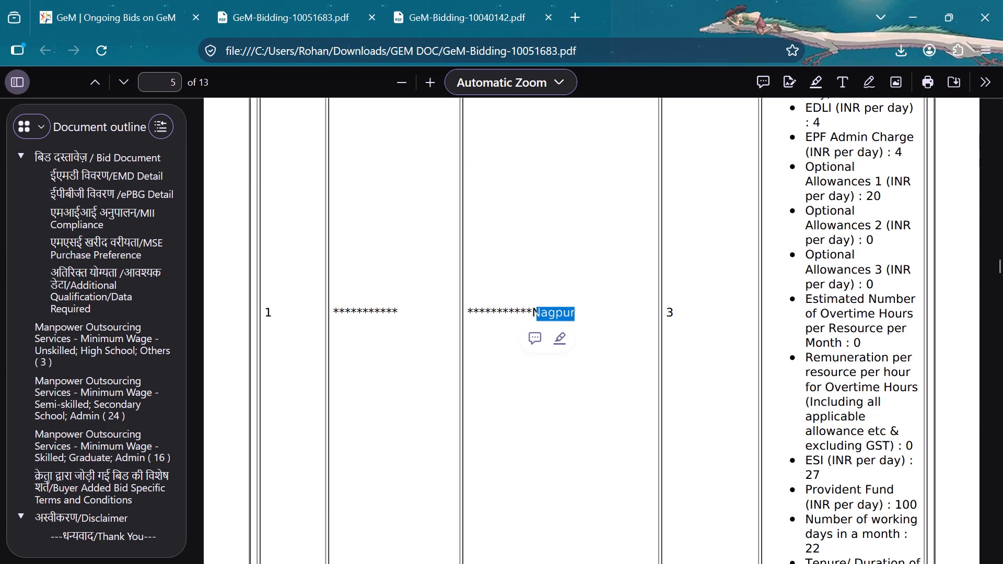
left_click(30, 0)
left_click(75, 0)
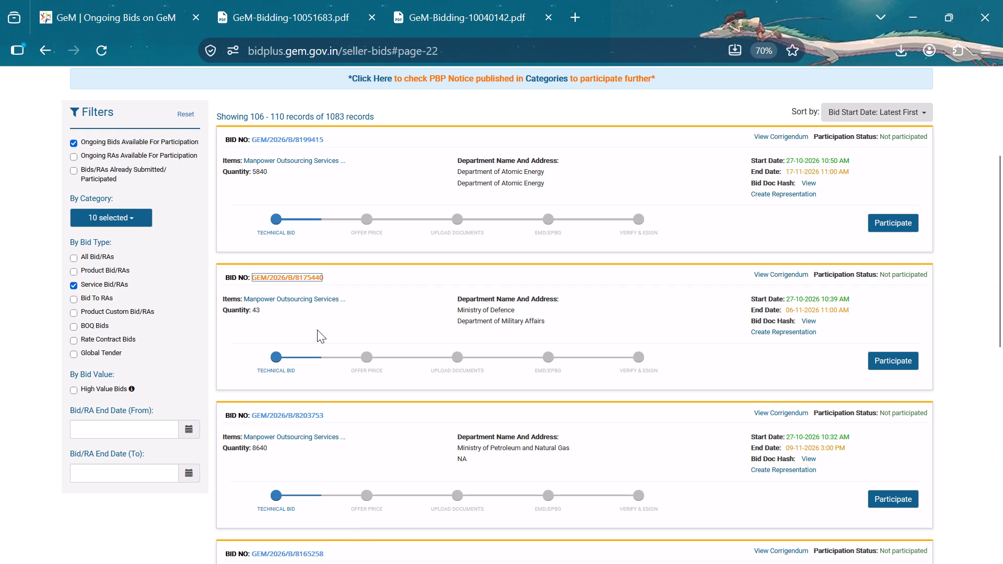
key("alt+Tab")
key("Tab")
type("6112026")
Consult the bid's quantity in the GeM list, enter Quantity 43 in the form and submit the response.
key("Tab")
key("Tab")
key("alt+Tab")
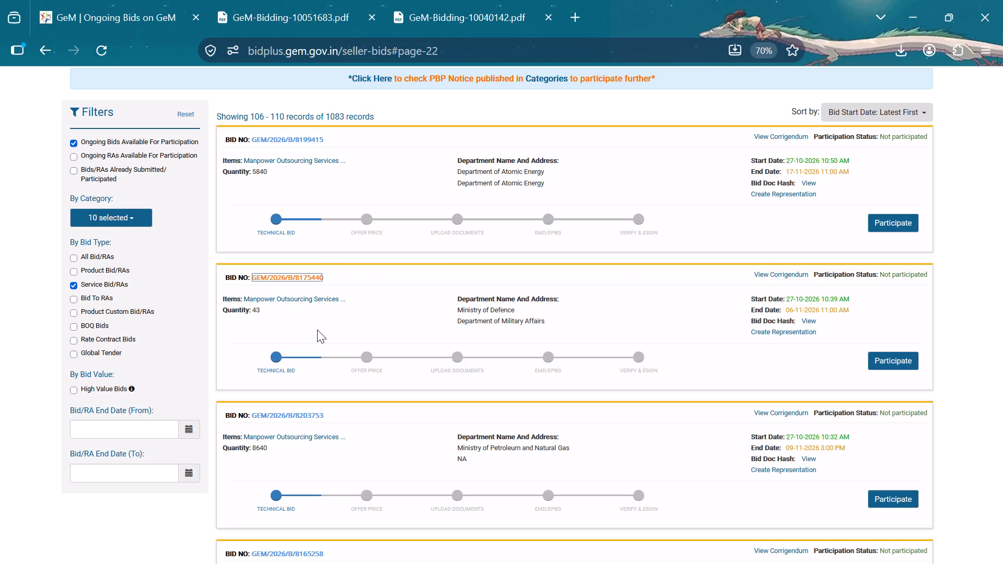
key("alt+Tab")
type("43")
scroll(317, 330, "down", 6)
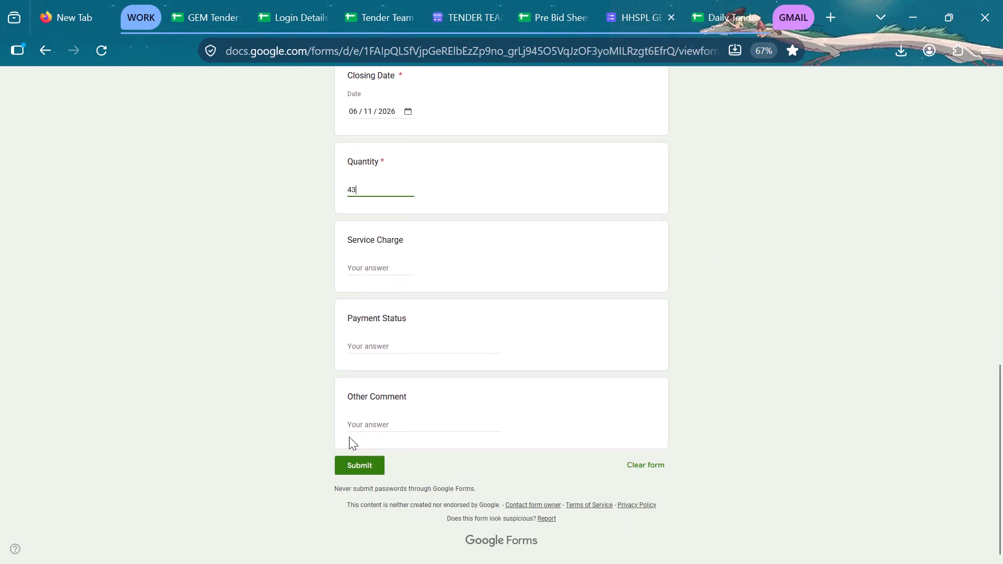
left_click(353, 469)
Return to the GeM ongoing bids list and move from page 22 to page 21.
key("alt+Tab")
scroll(344, 255, "down", 4)
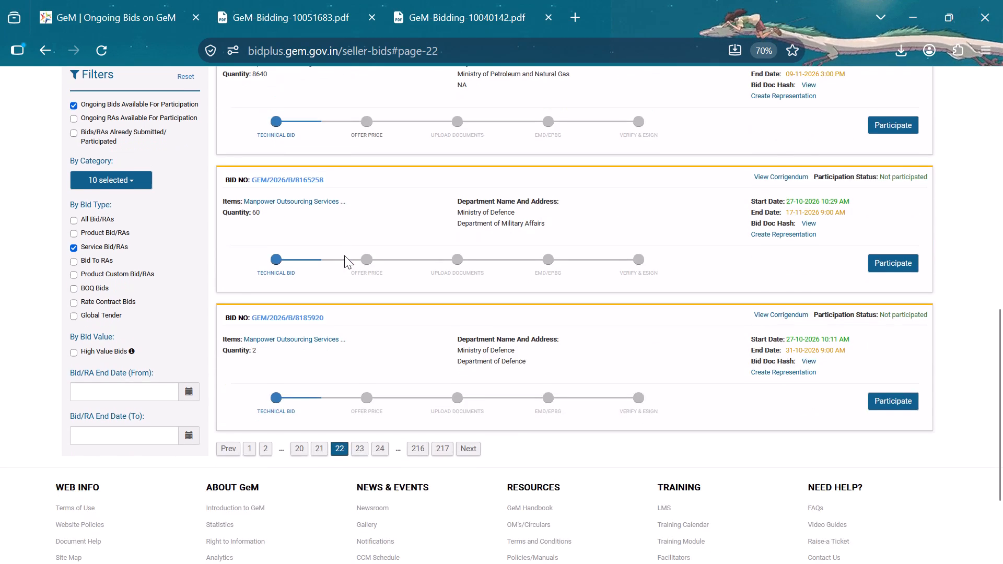
scroll(344, 255, "up", 6)
scroll(344, 255, "down", 10)
left_click(313, 332)
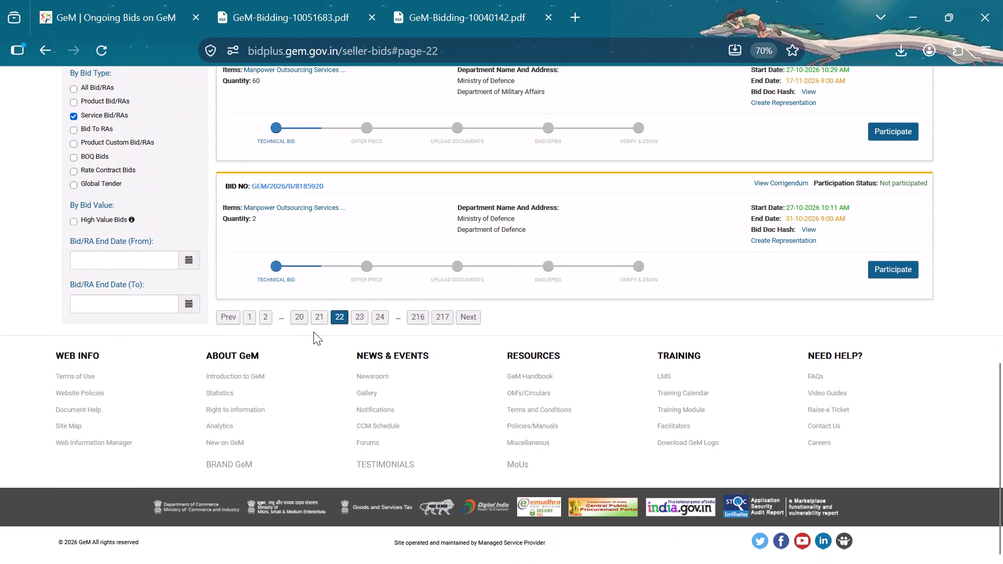
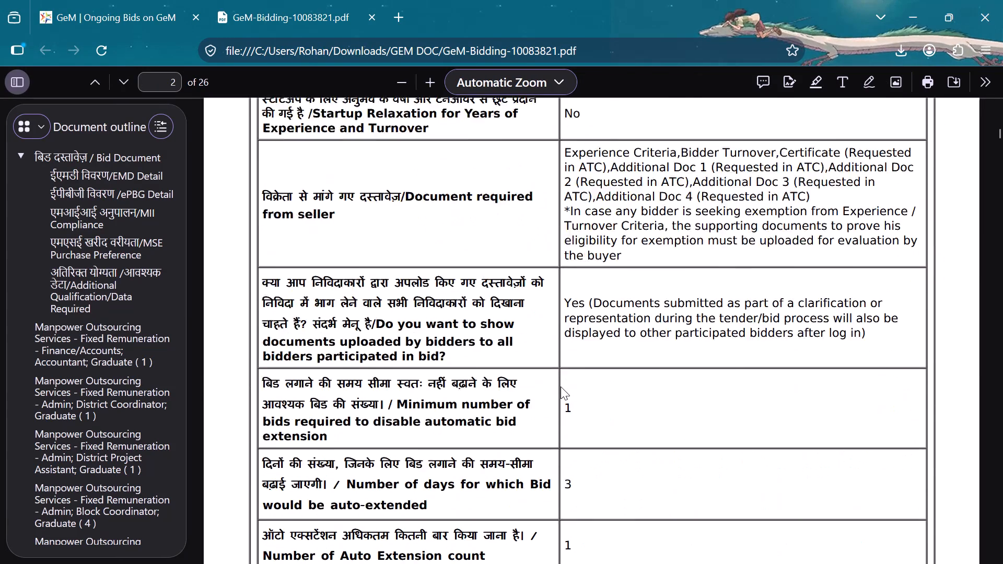
Start a new HHSPL GEM Tender response with GEM Id GEM/2026/B/8202901 and Bid Type M.
scroll(561, 386, "down", 2)
key("alt+Tab")
left_click(393, 240)
key("alt+Tab")
key("alt+Tab")
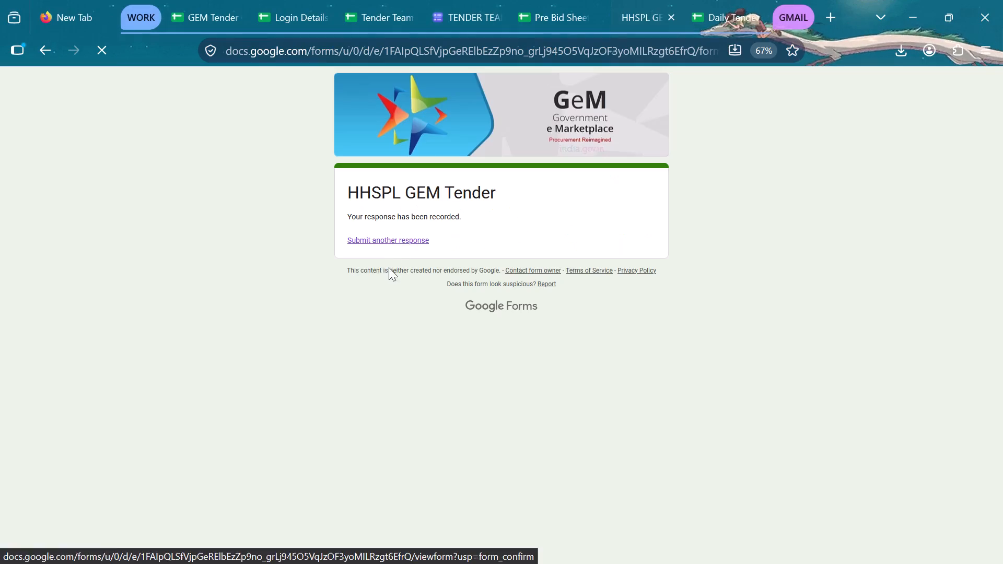
left_click(373, 315, "ctrl")
key("ctrl+v")
key("Tab")
key("m")
Find the consignee address in the bid document, set State to GJ and copy Porbandar into City.
key("alt+Tab")
scroll(373, 315, "down", 5)
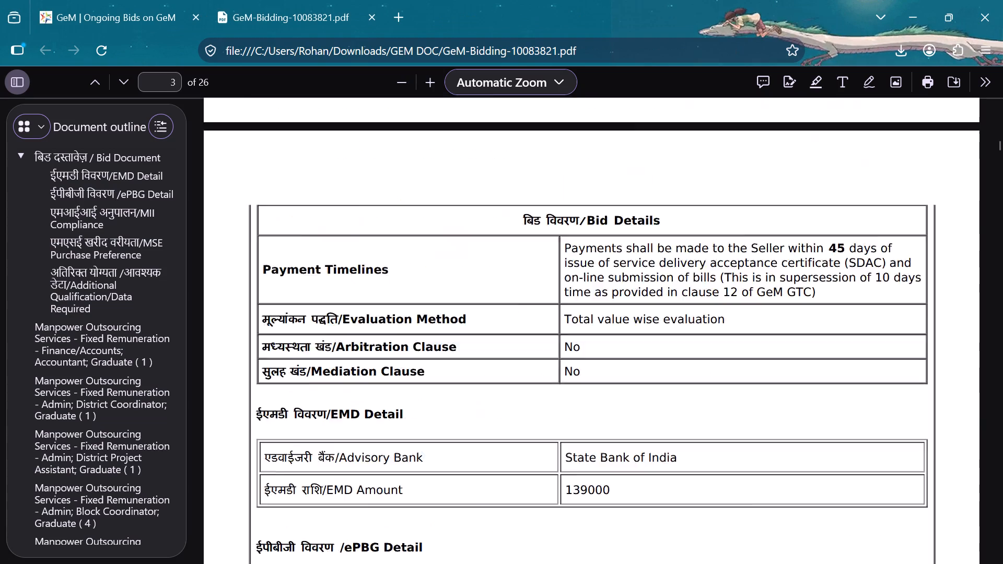
scroll(373, 315, "down", 20)
scroll(373, 315, "down", 9)
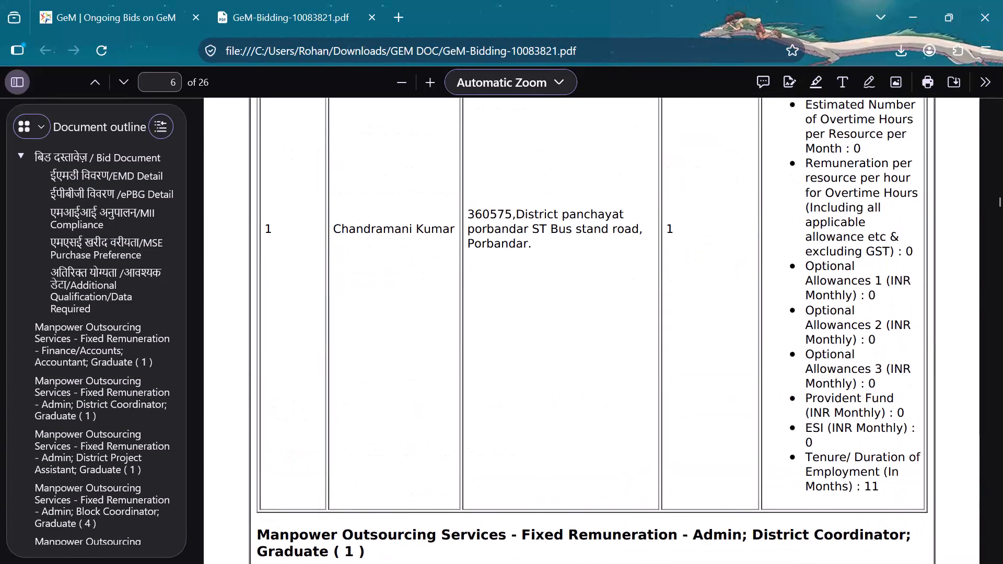
double_click(506, 240)
key("ctrl+c")
key("alt+Tab")
key("Tab")
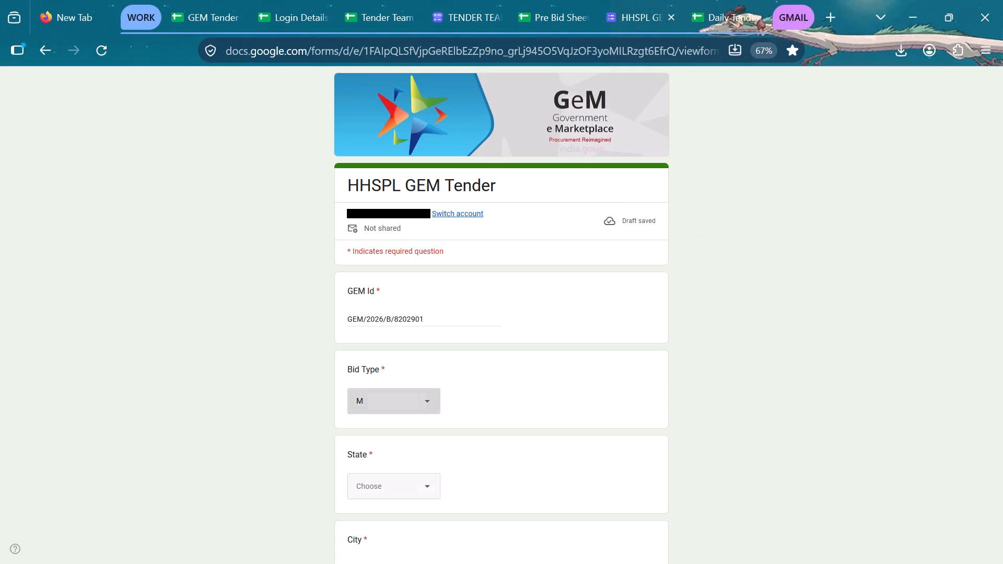
type("gj")
key("Tab")
key("ctrl+v")
Set both Pasara and Pre Bid Meeting to N in the form.
key("Tab")
key("n")
key("Tab")
key("n")
Consult bid GEM/2026/B/8202901 in the GeM ongoing bids list and set the form's Closing Date to 06/11/2026.
key("alt+Tab")
left_click(103, 0)
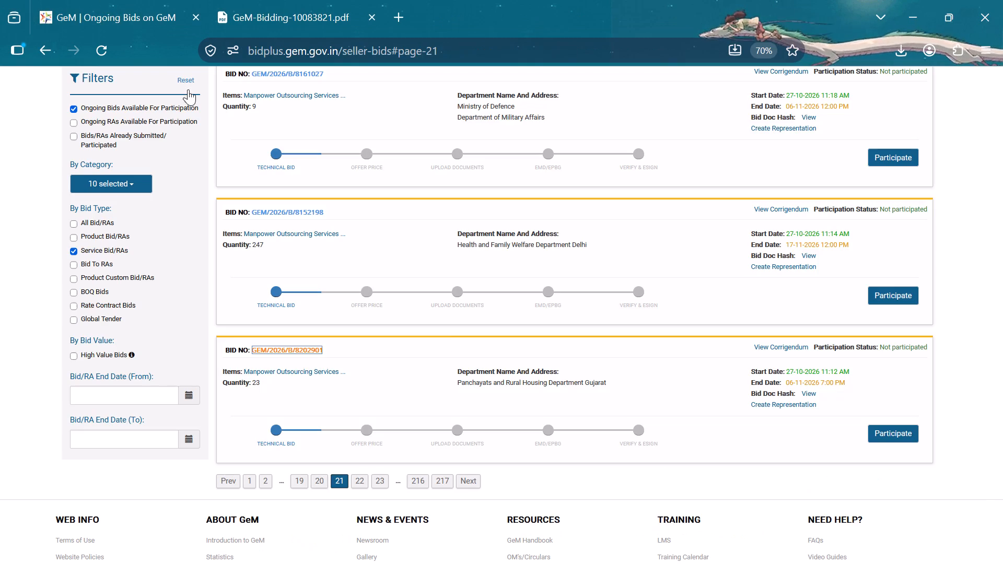
key("alt+Tab")
key("Tab")
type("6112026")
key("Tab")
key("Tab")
Consult the bid's quantity in the GeM list, enter Quantity 23 in the form and submit the response.
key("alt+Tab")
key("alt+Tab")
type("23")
scroll(476, 359, "down", 8)
left_click(342, 473)
Open the document of bid GEM/2026/B/8152198 from the GeM list, close the previous bid's document and copy the new bid number.
key("alt+Tab")
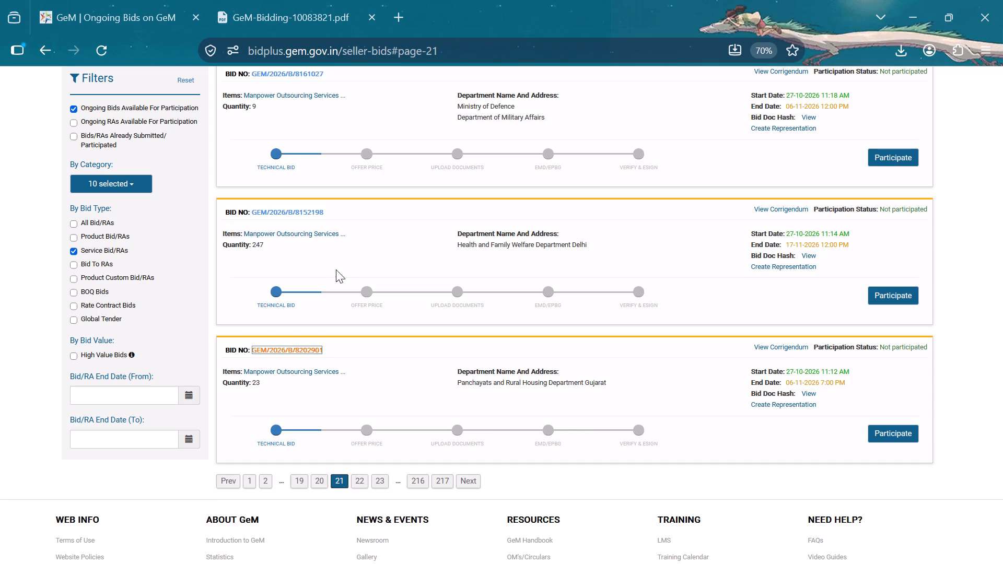
scroll(336, 262, "up", 1)
left_click(288, 366)
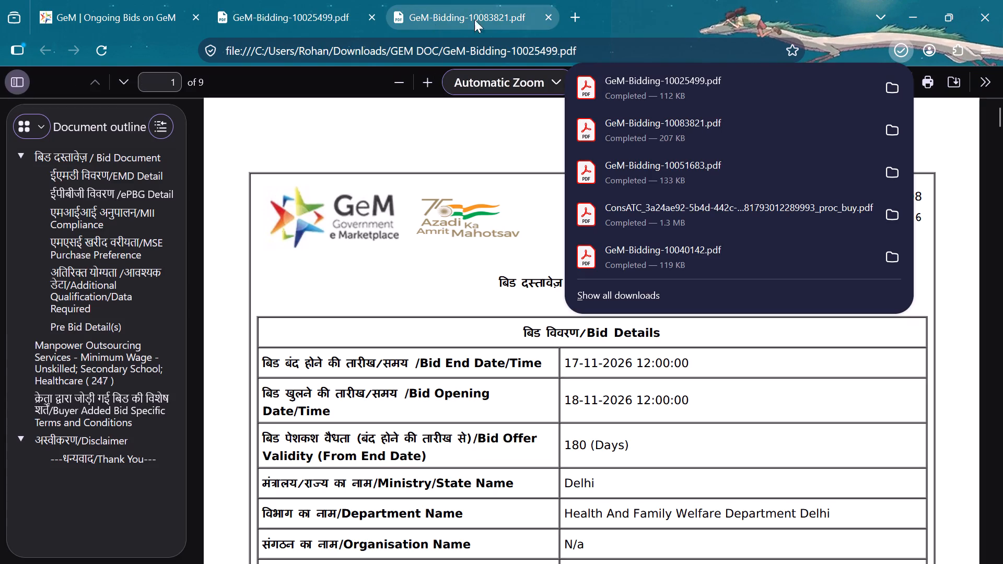
left_click(544, 14)
double_click(806, 199)
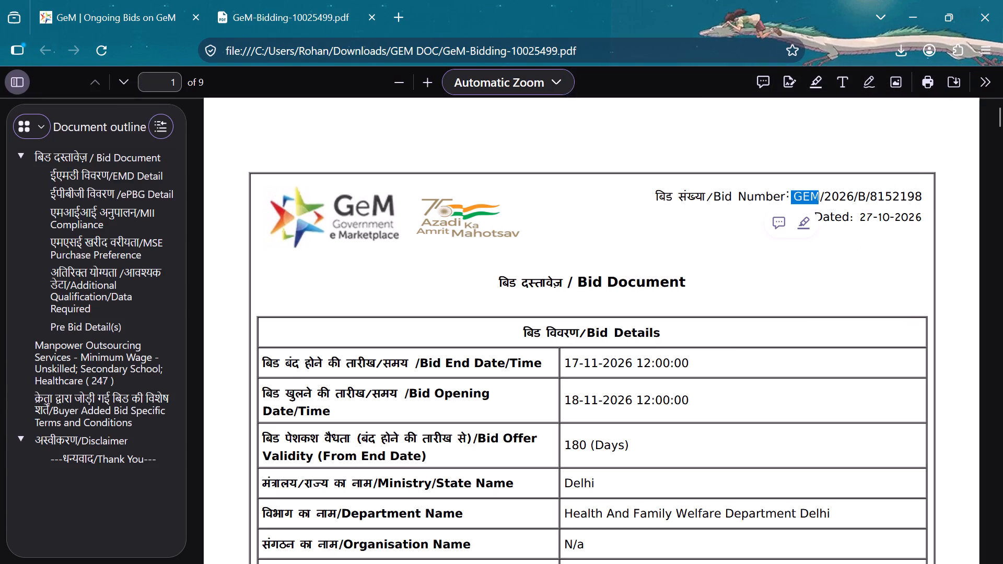
key("ctrl+shift+Right")
key("ctrl+shift+Right")
key("ctrl+shift+Right")
key("ctrl+c")
Check the bid document's details and start a new form response with GEM Id GEM/2026/B/8152198 and Bid Type S.
scroll(547, 489, "down", 9)
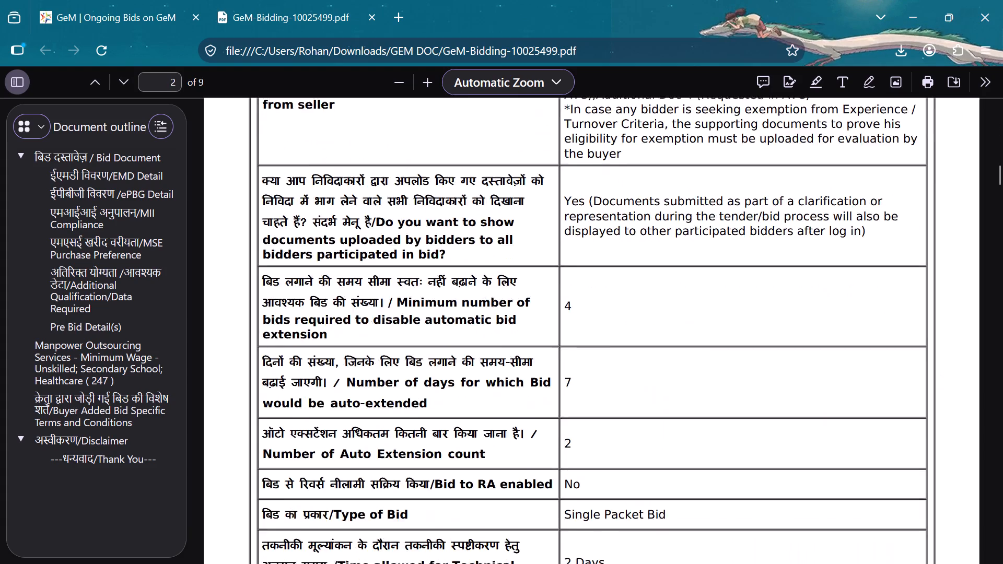
scroll(547, 489, "down", 3)
key("alt+Tab")
left_click(389, 238)
key("alt+Tab")
key("alt+Tab")
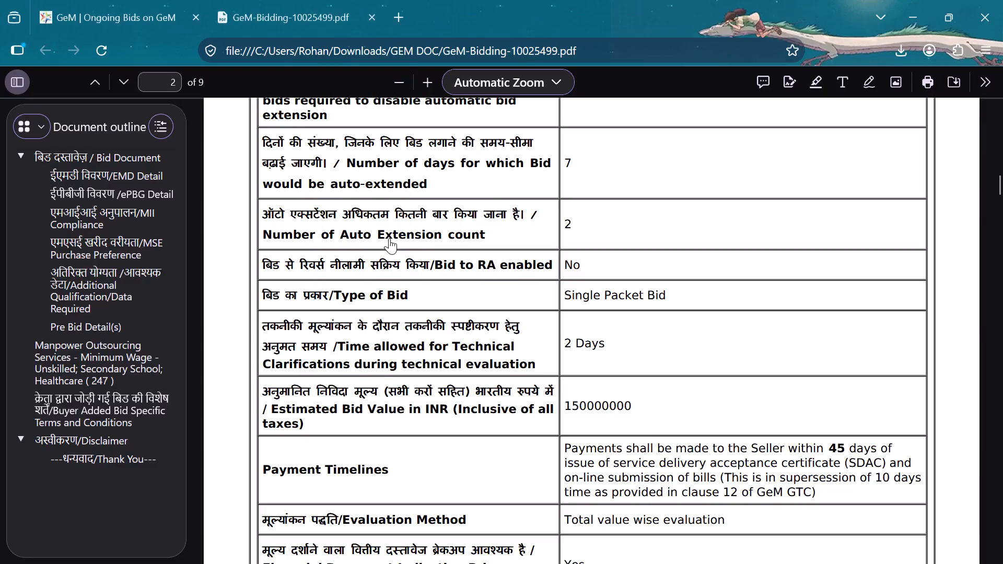
left_click(364, 325, "ctrl")
key("ctrl+v")
key("Tab")
key("s")
Find the consignee address in the bid document and set State to DL and City to delhi in the form.
key("alt+Tab")
scroll(364, 325, "down", 10)
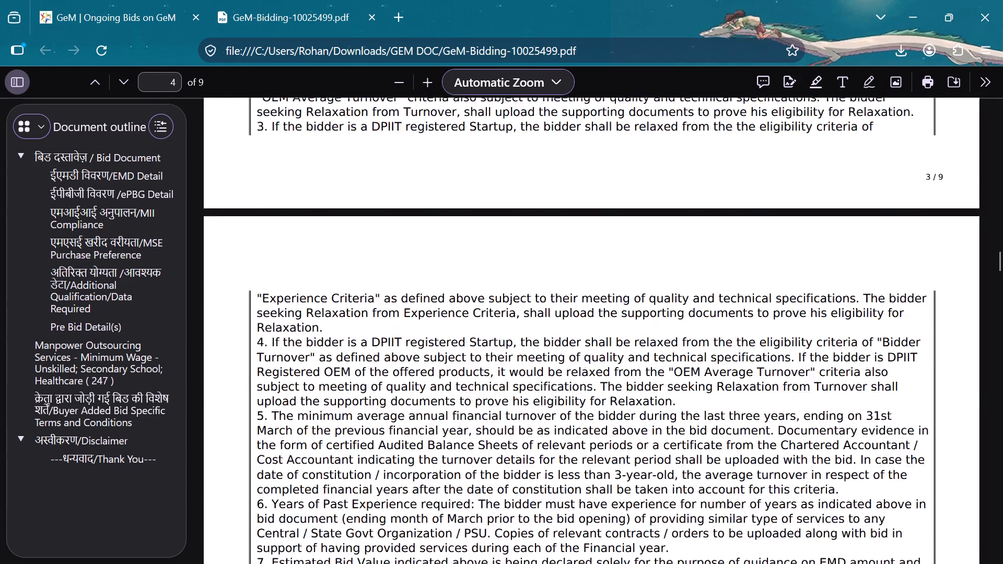
scroll(364, 325, "down", 20)
scroll(364, 325, "down", 5)
key("alt+Tab")
key("Tab")
type("dl")
key("Tab")
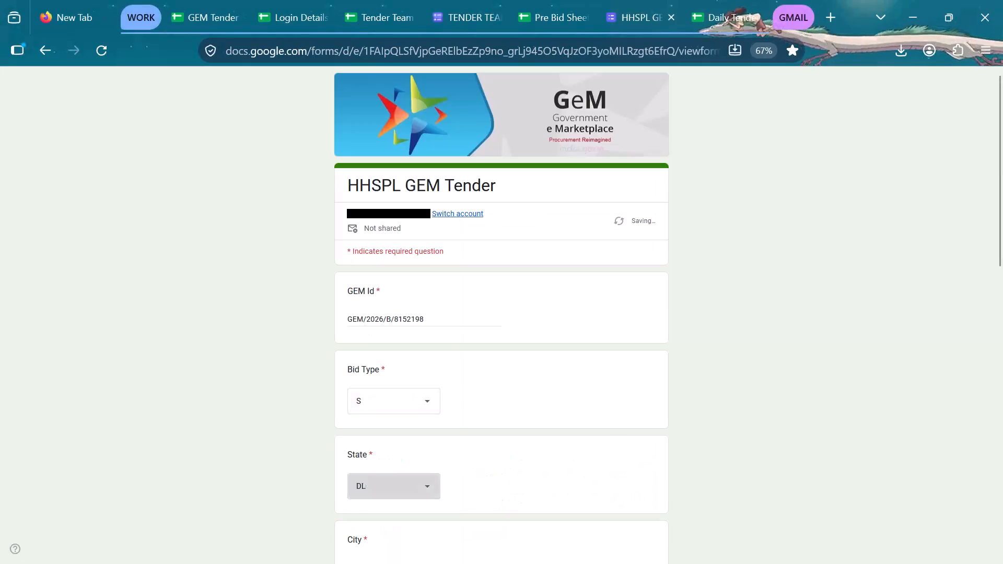
type("delhi")
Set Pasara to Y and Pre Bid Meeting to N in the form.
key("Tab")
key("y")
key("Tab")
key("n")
Recheck the bid document and set Pasara to N and Pre Bid Meeting to Y in the form.
key("alt+Tab")
key("alt+Tab")
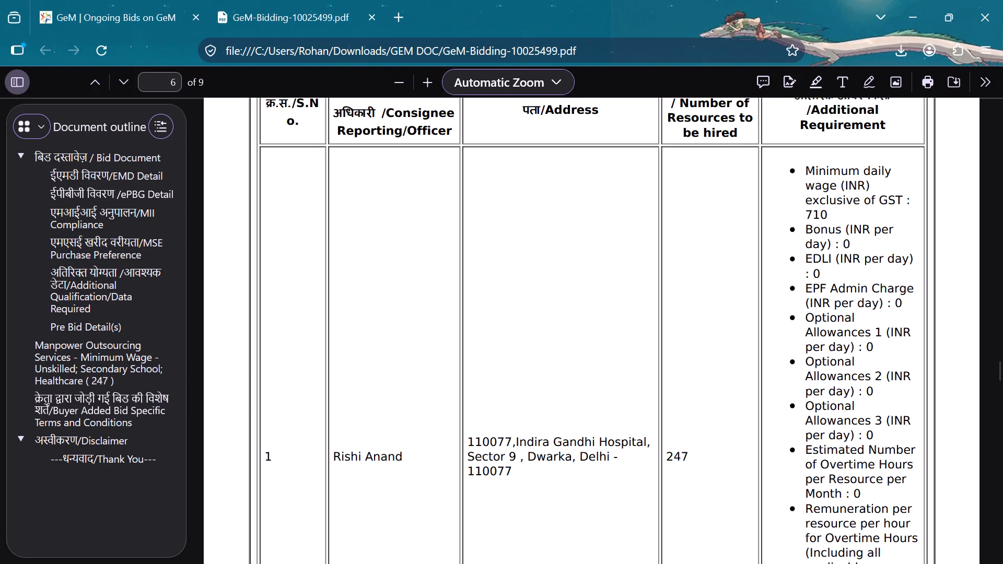
left_click(396, 317)
key("Tab")
key("n")
key("Tab")
key("y")
key("Tab")
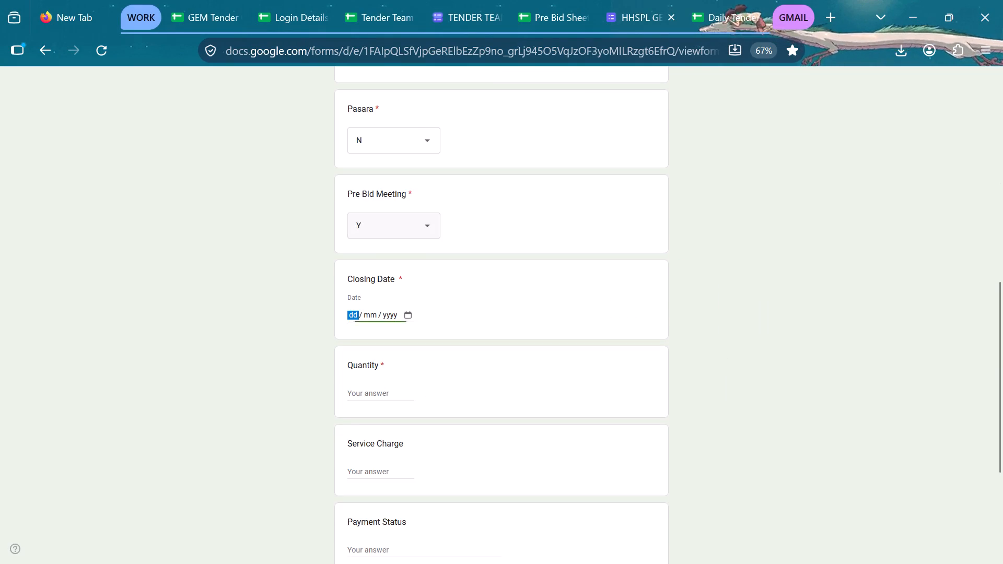
Consult bid GEM/2026/B/8152198 in the GeM ongoing bids list and set the form's Closing Date to 17/11/2026.
key("alt+Tab")
left_click(52, 0)
key("alt+Tab")
key("Tab")
key("1")
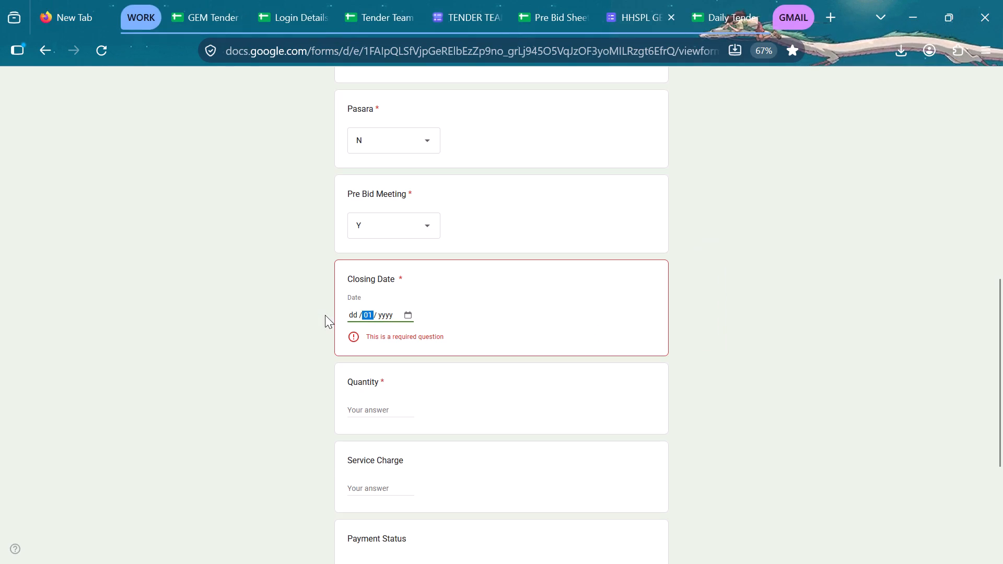
key("Left")
key("Left")
type("13")
key("Left")
type("172")
key("Left")
type("11")
key("Right")
key("Left")
key("Right")
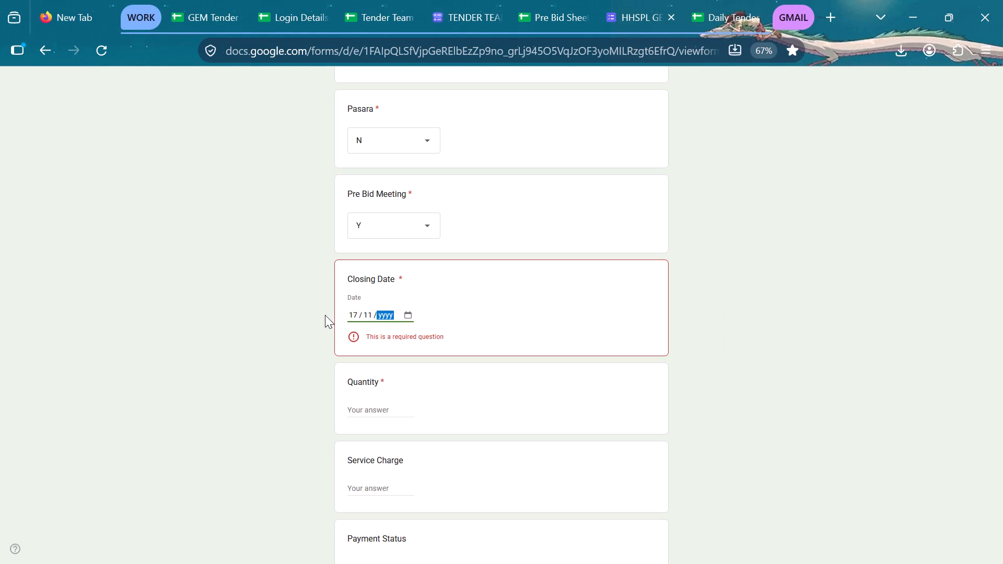
type("2026")
key("Tab")
key("Tab")
Consult the bid's quantity in the GeM list, enter Quantity 247 in the form and submit the response.
key("alt+Tab")
key("alt+Tab")
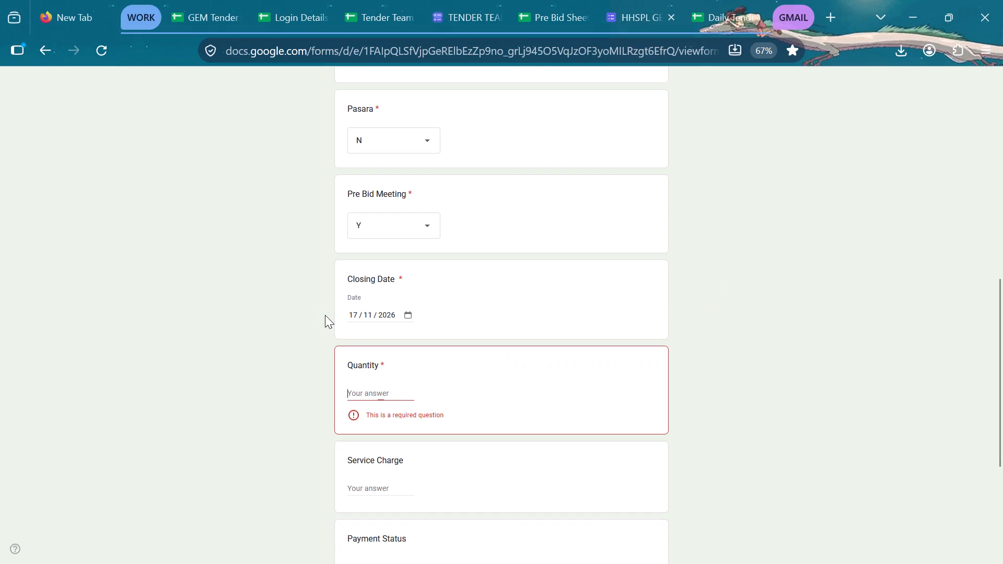
type("247")
key("alt+Tab")
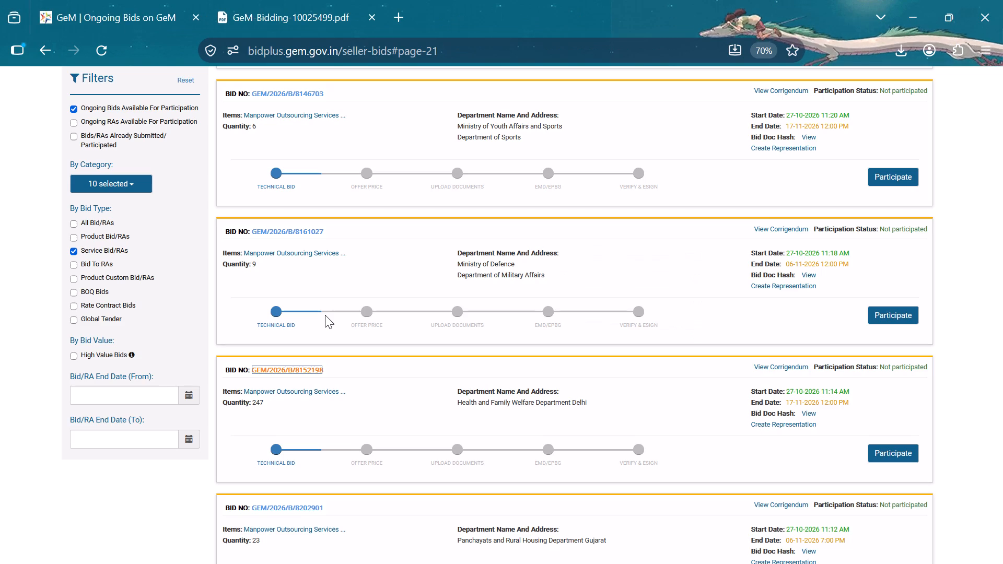
key("alt+Tab")
scroll(368, 459, "up", 1)
key("alt+Tab")
key("alt+Tab")
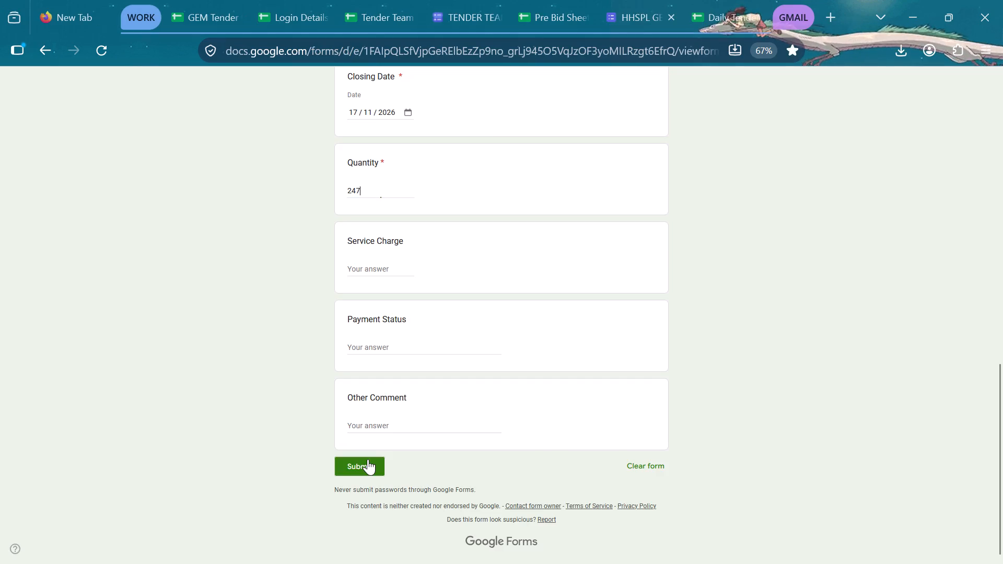
left_click(368, 459)
Open the document of bid GEM/2026/B/8161027 from the GeM list and close the previous bid's document.
key("alt+Tab")
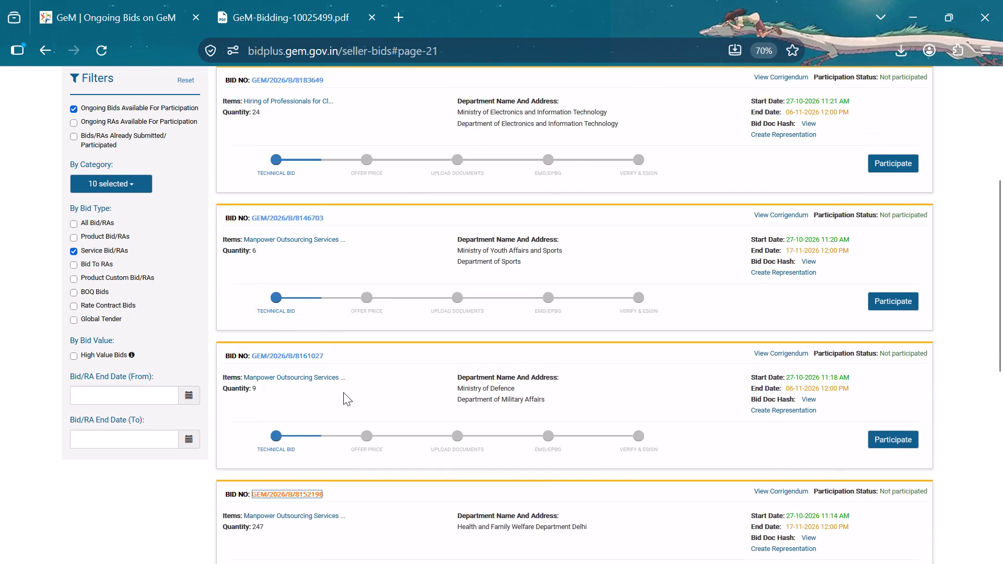
left_click(325, 391)
left_click(322, 388)
left_click(314, 390)
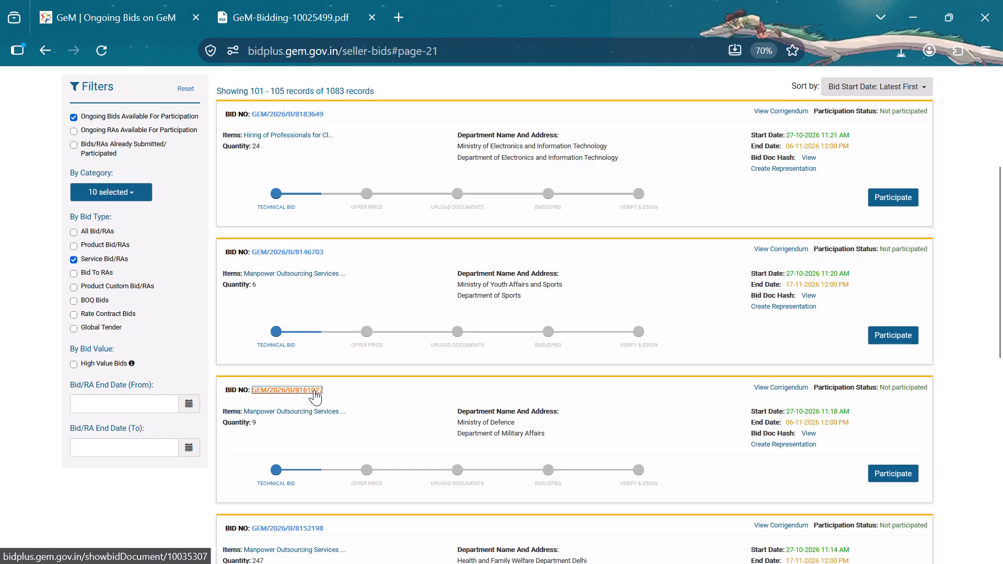
scroll(319, 366, "down", 1)
left_click(548, 20)
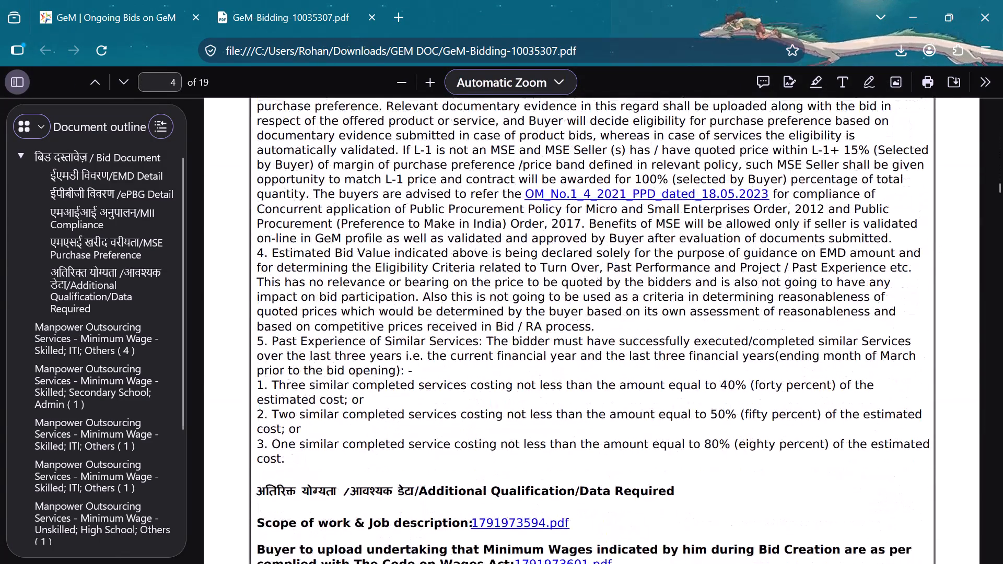
Examine the bid's Scope of work & Job description attachment and close it.
left_click(533, 225)
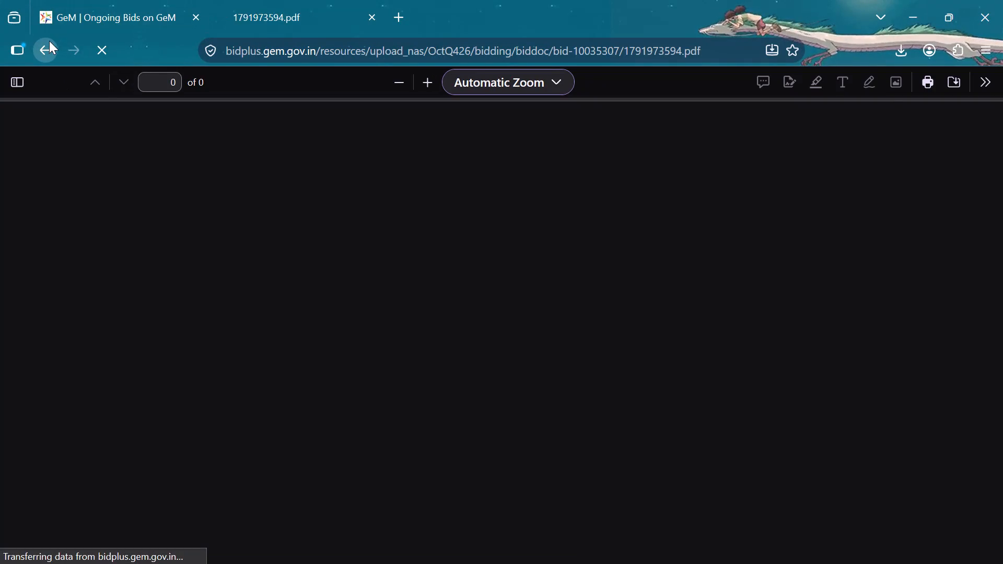
left_click(365, 13)
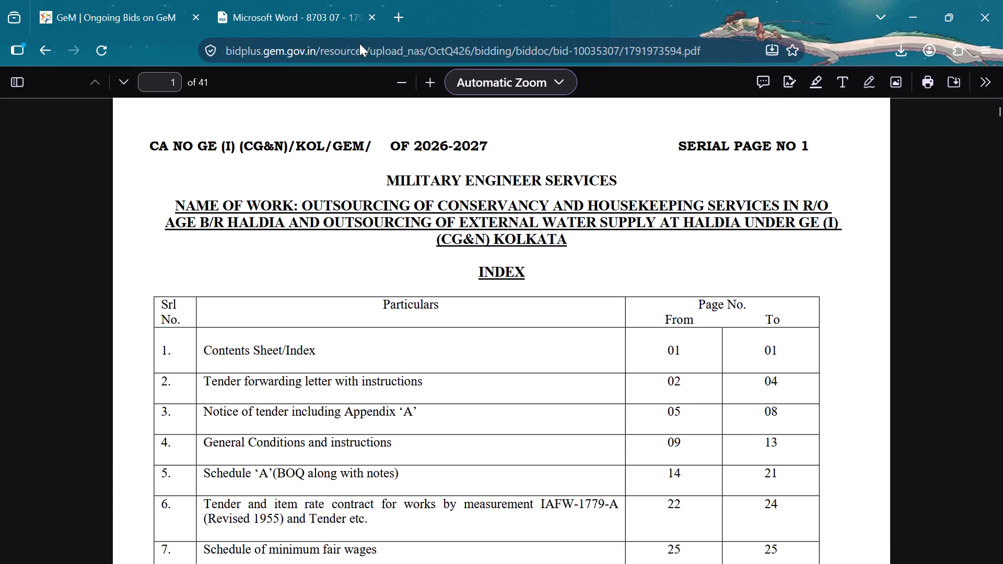
left_click(373, 19)
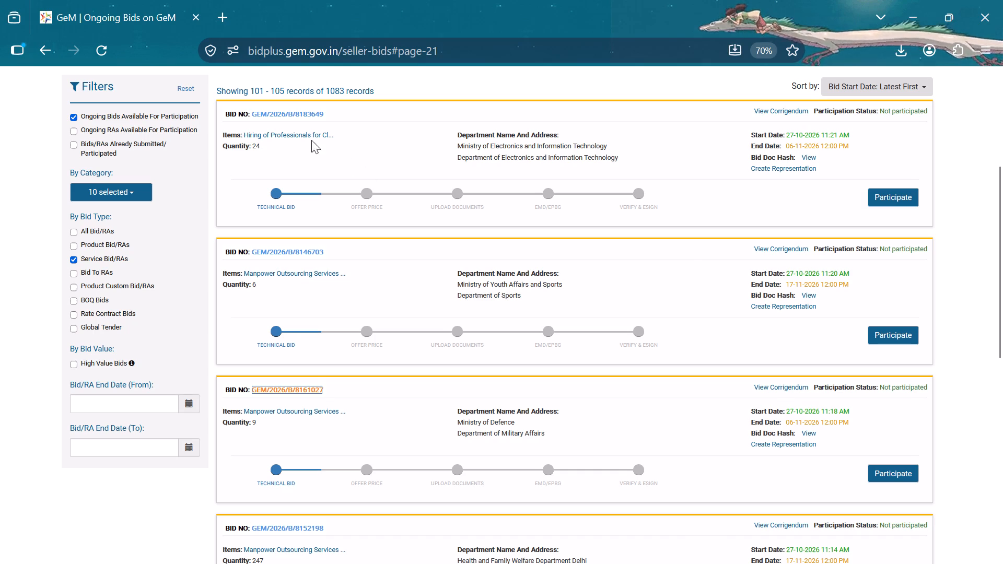
Open the document of bid GEM/2026/B/8183649 from the GeM list and copy its bid number.
left_click(297, 124)
left_click(298, 116)
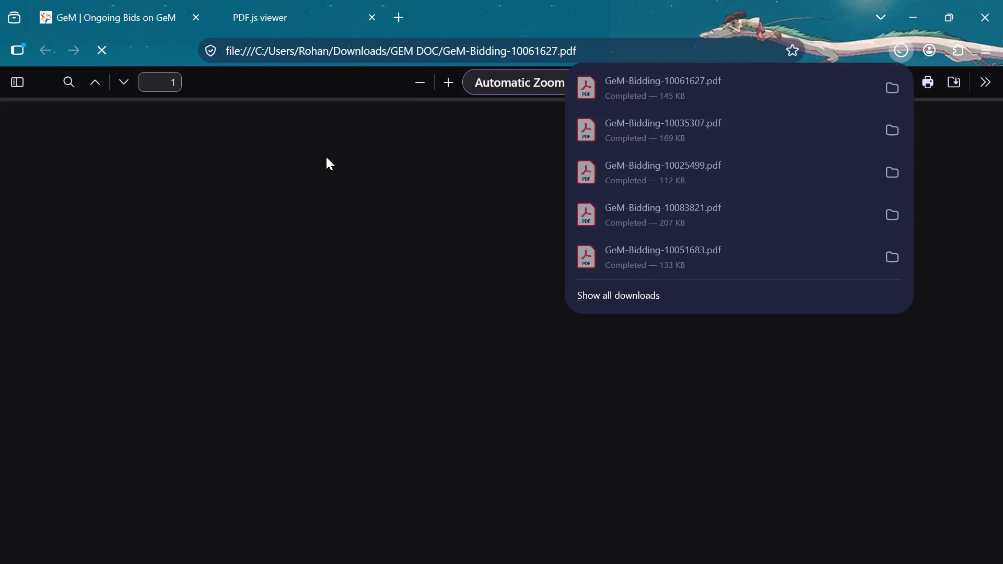
left_click(347, 179)
double_click(801, 197)
key("ctrl+shift+Right")
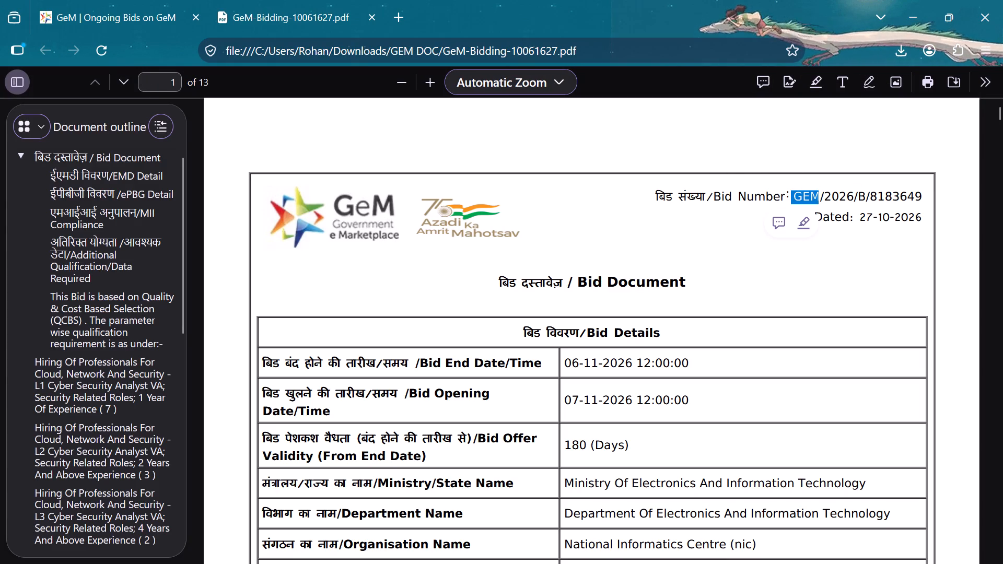
key("ctrl+shift+Right")
key("ctrl+shift+Right")
key("ctrl+c")
key("ctrl+c")
Check the bid document's details and start a new form response with GEM Id GEM/2026/B/8183649 and Bid Type M.
scroll(717, 260, "down", 10)
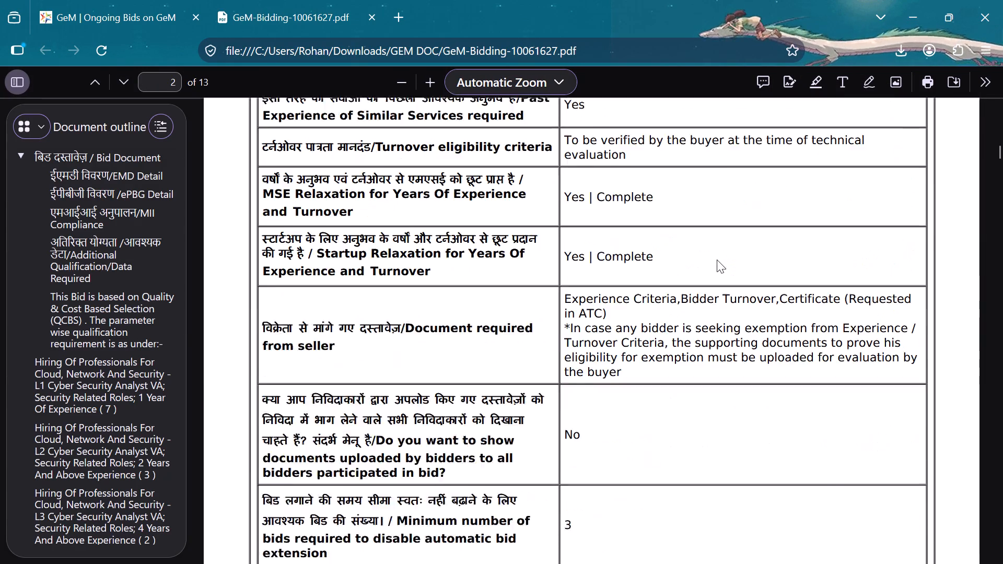
scroll(717, 260, "down", 4)
key("alt+Tab")
left_click(412, 241)
key("alt+Tab")
key("alt+Tab")
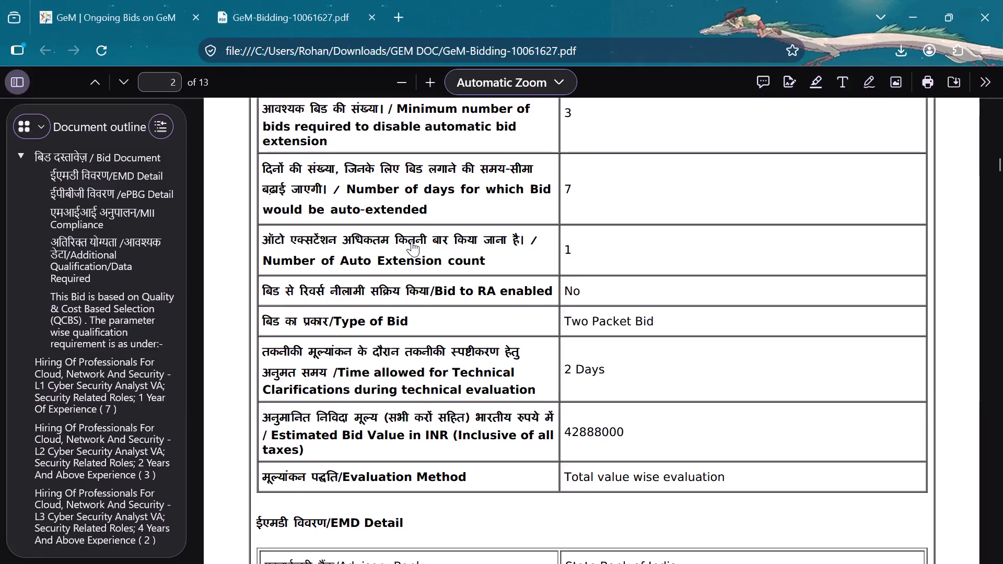
left_click(377, 324, "ctrl")
key("ctrl+v")
key("Tab")
key("alt+Tab")
key("alt+Tab")
key("m")
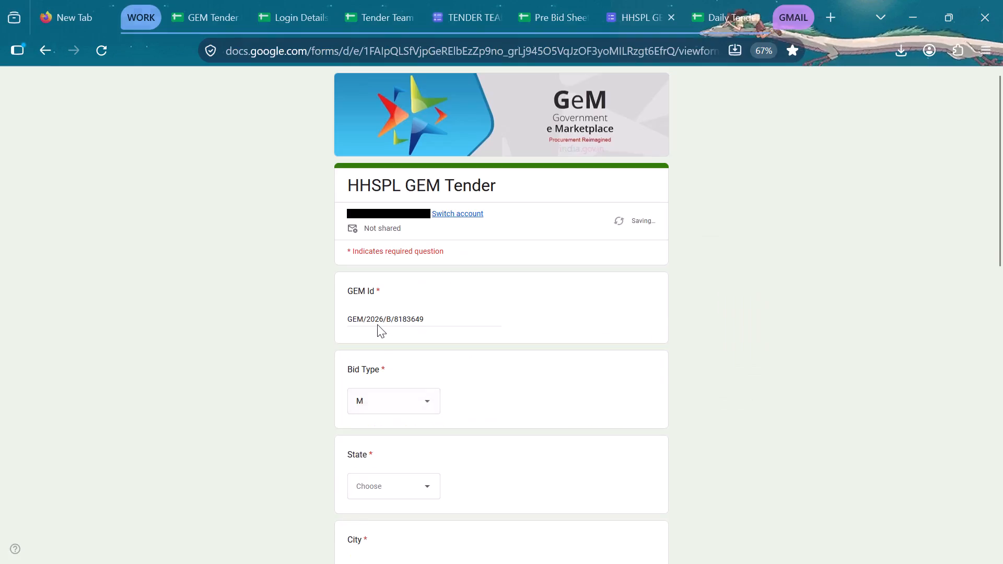
Find the consignee address in the bid document and set State to DL and City to delhi in the form.
key("alt+Tab")
scroll(377, 324, "down", 20)
scroll(377, 324, "down", 15)
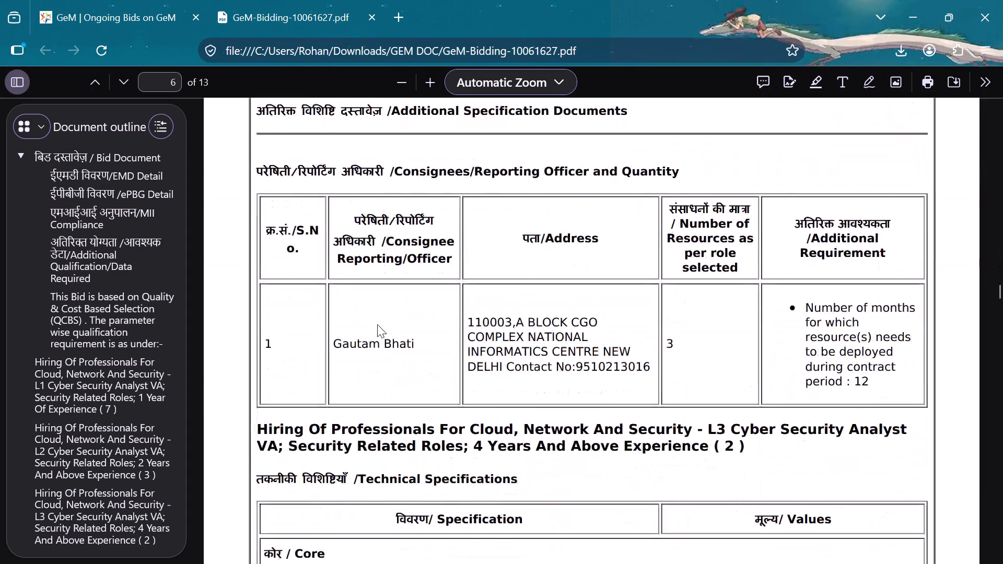
key("alt+Tab")
key("Tab")
type("dl")
key("Tab")
type("delhi")
Set both Pasara and Pre Bid Meeting to N in the form.
key("Tab")
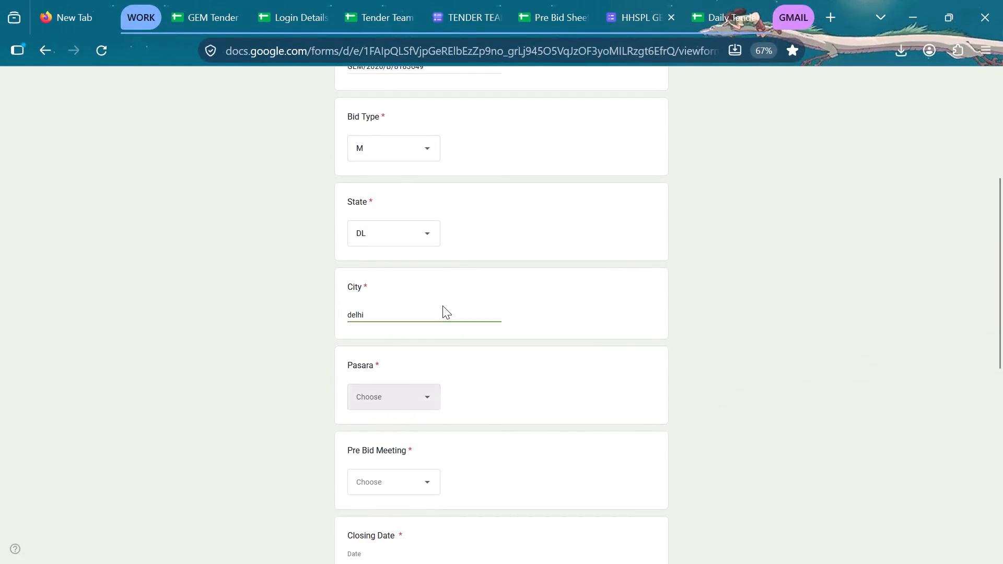
key("n")
key("Tab")
key("n")
Consult bid GEM/2026/B/8183649 in the GeM ongoing bids list and set the form's Closing Date to 06/11/2026.
key("alt+Tab")
left_click(146, 0)
key("alt+Tab")
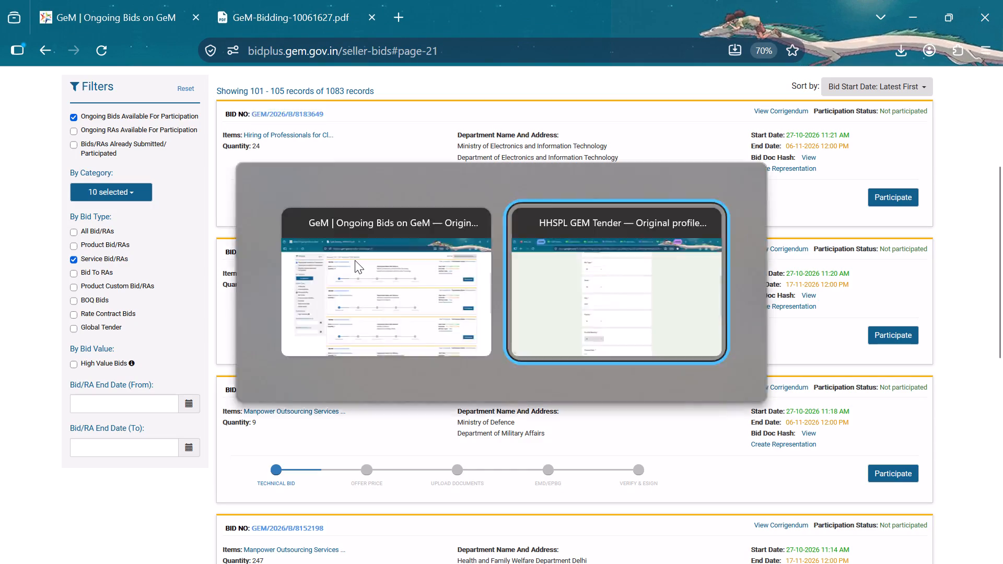
key("Tab")
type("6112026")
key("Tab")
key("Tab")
Consult the bid's quantity in the GeM list and enter Quantity 24 in the form.
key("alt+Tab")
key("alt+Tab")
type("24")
scroll(355, 260, "down", 4)
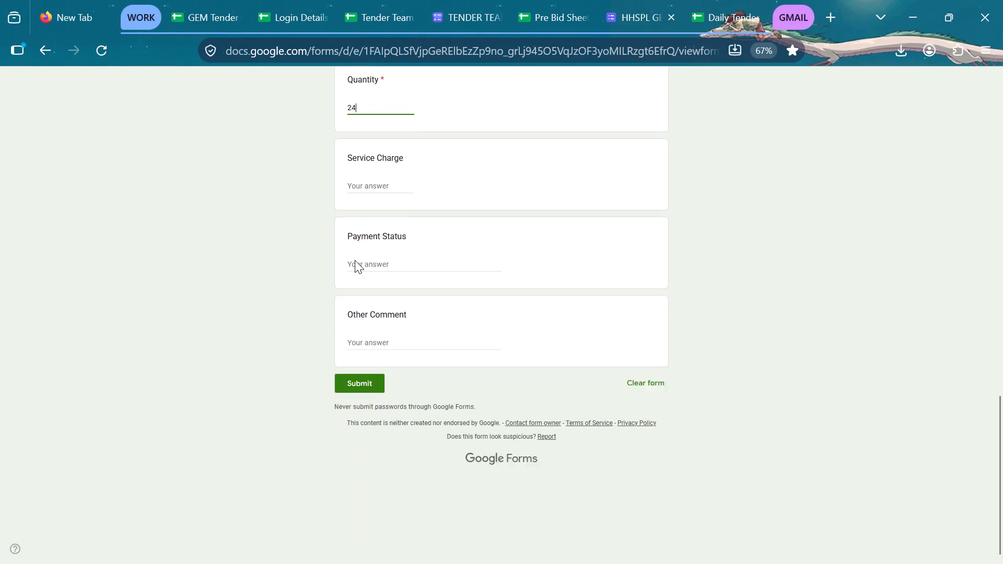
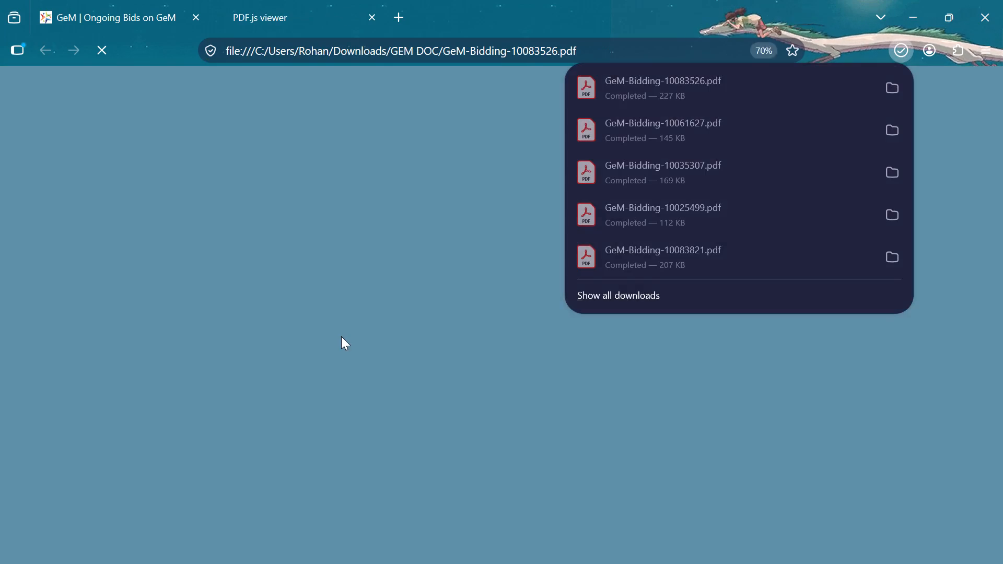
Copy bid number GEM/2026/B/8202644 from the bid document into the form's GEM Id and set Bid Type to M.
left_click(345, 334, "ctrl")
double_click(802, 197, "ctrl")
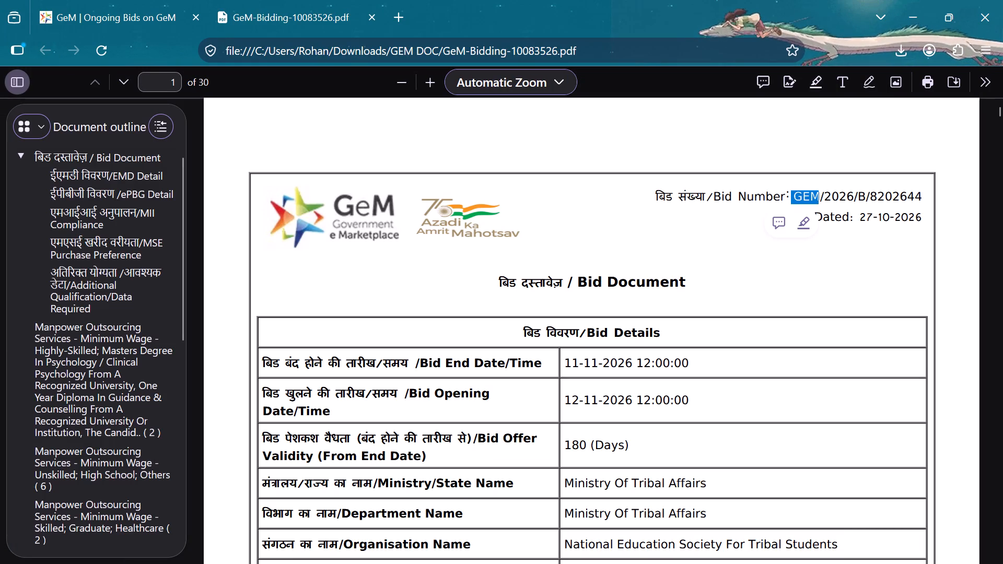
key("ctrl+shift+Right")
key("ctrl+shift+Right")
key("ctrl+shift+Right")
key("ctrl+c")
scroll(697, 390, "down", 6)
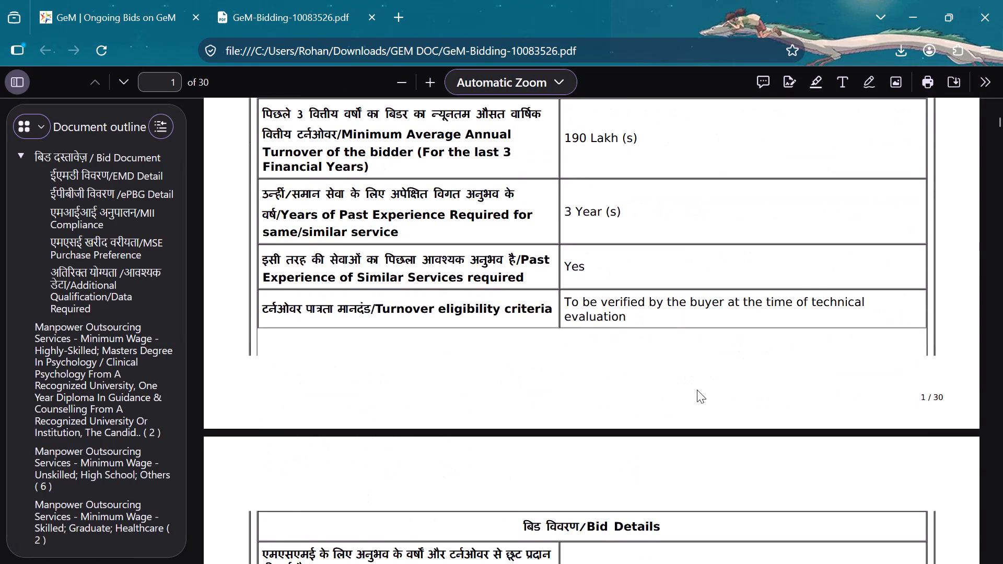
scroll(697, 390, "down", 5)
key("alt+Tab")
left_click(417, 319)
key("ctrl+v")
key("Tab")
key("m")
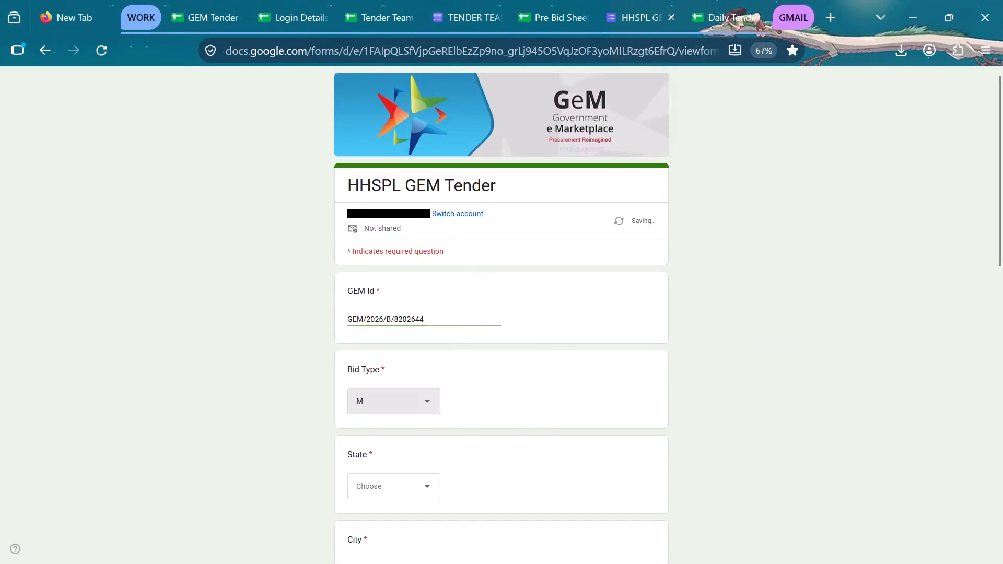
Find the first consignee's address in the bid document and set State to GJ in the form.
key("alt+Tab")
scroll(417, 319, "down", 18)
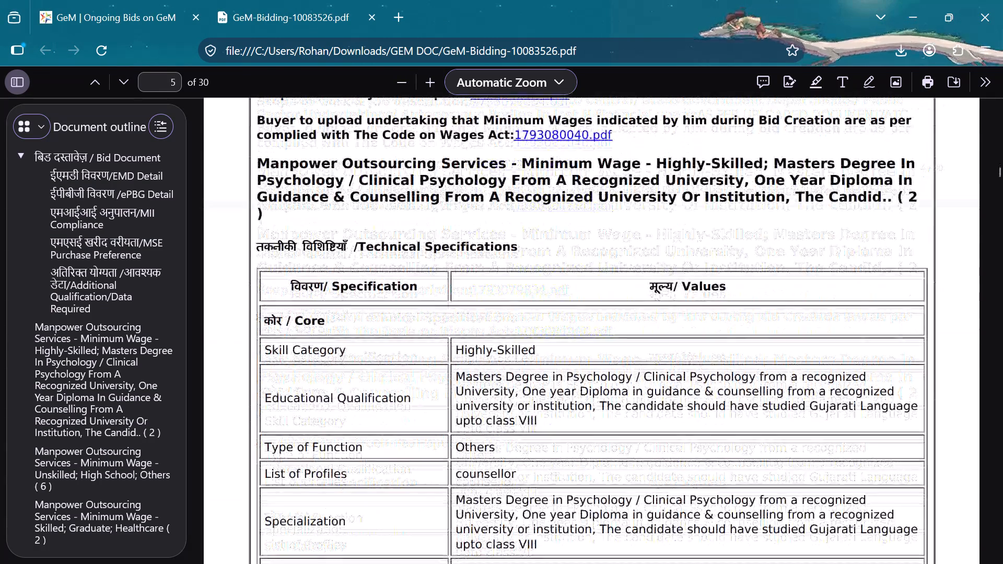
scroll(417, 319, "down", 20)
scroll(417, 319, "down", 1)
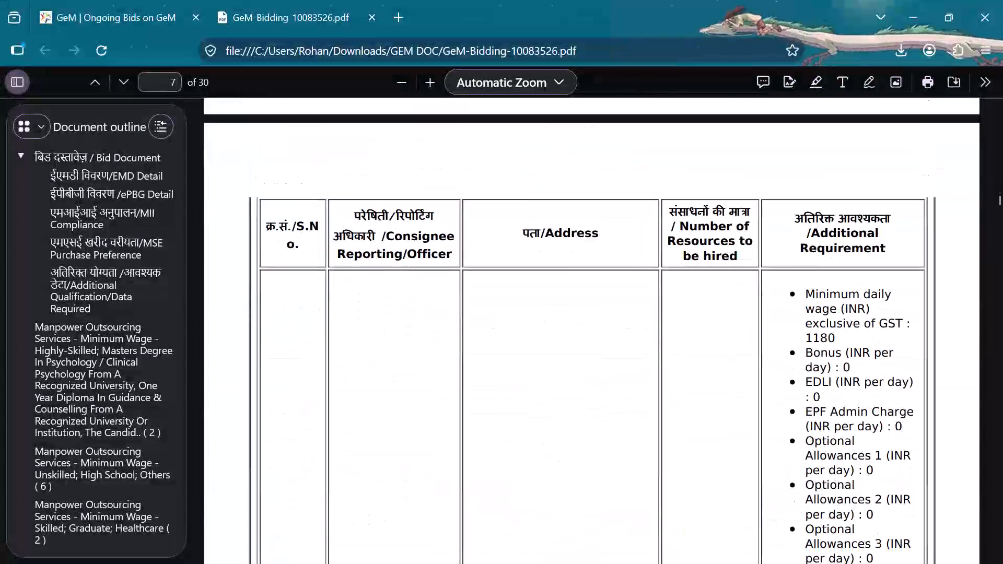
scroll(417, 319, "down", 5)
double_click(486, 287)
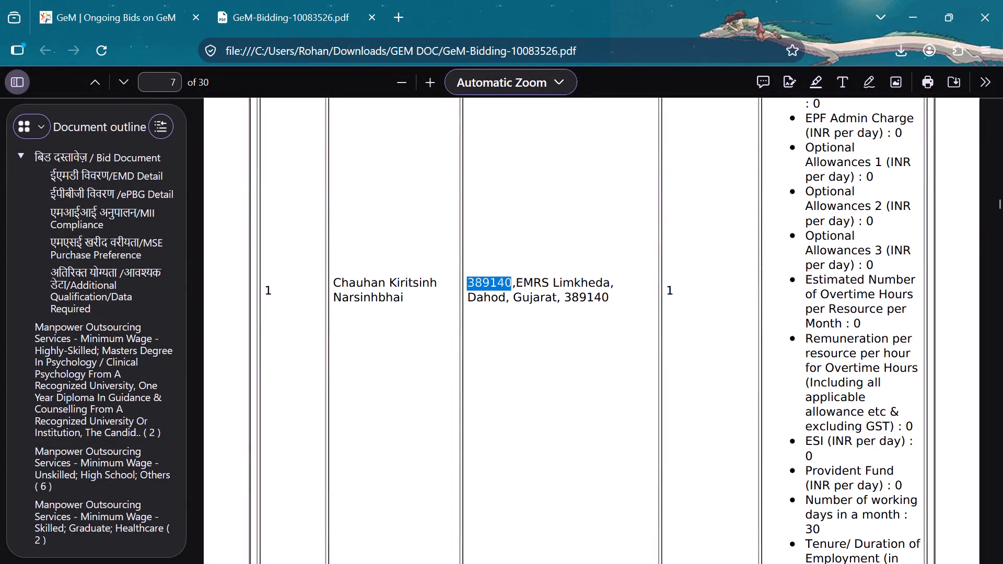
key("alt+Tab")
key("Tab")
key("g")
key("j")
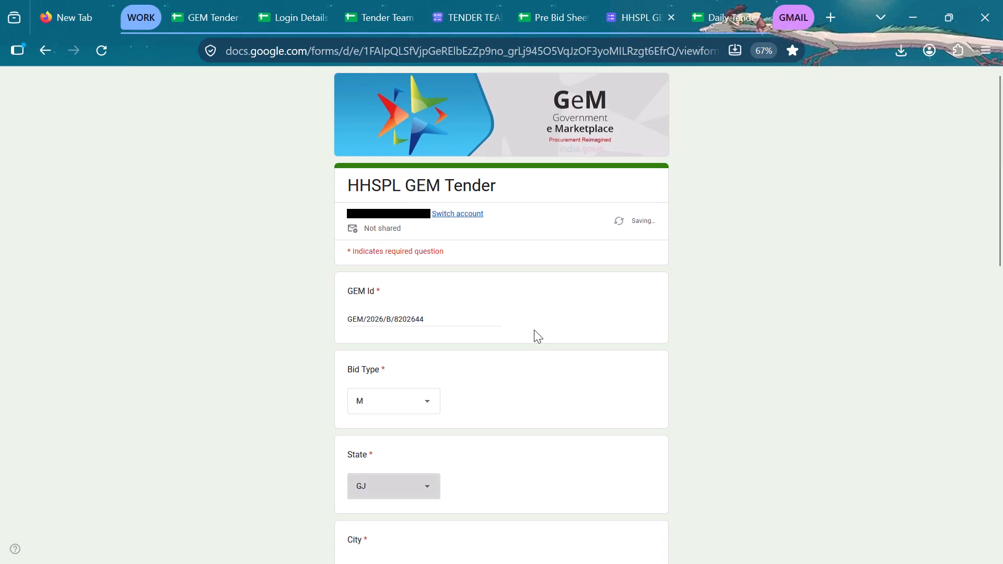
Look up the postal code from the first consignee's address on the web, starting from the bid document.
key("Tab")
key("alt+Tab")
key("alt+Tab")
key("alt+Tab")
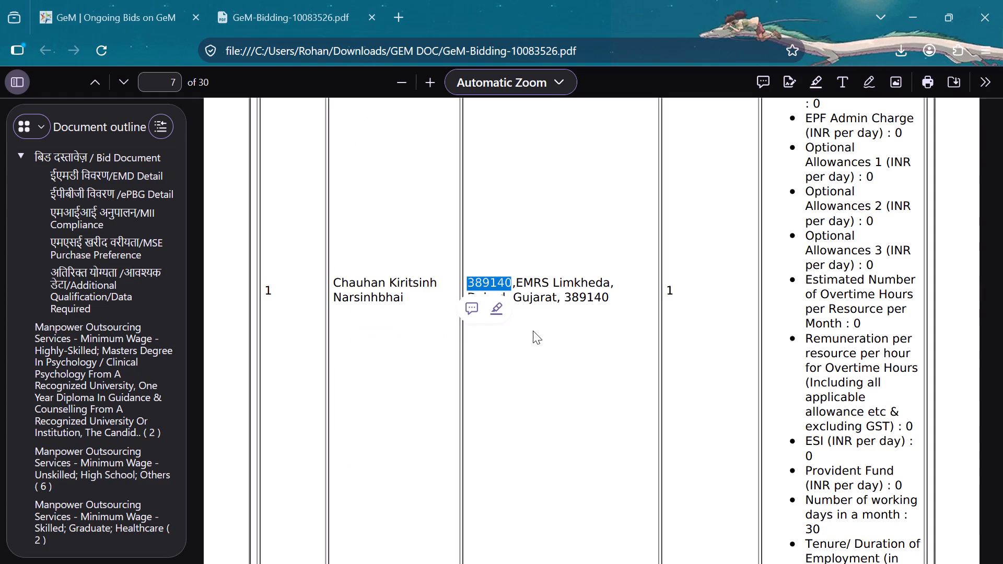
left_click(533, 331)
right_click(501, 289)
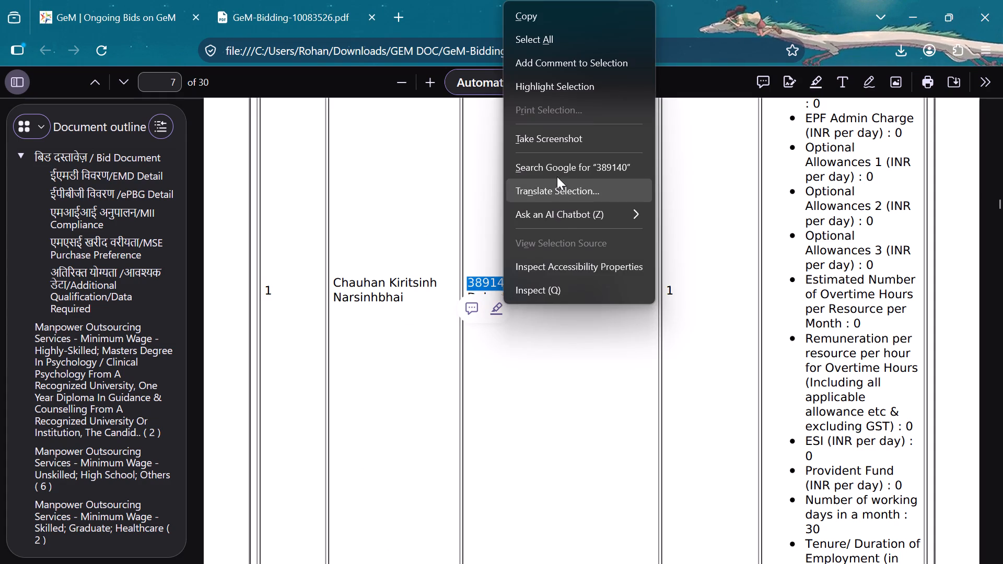
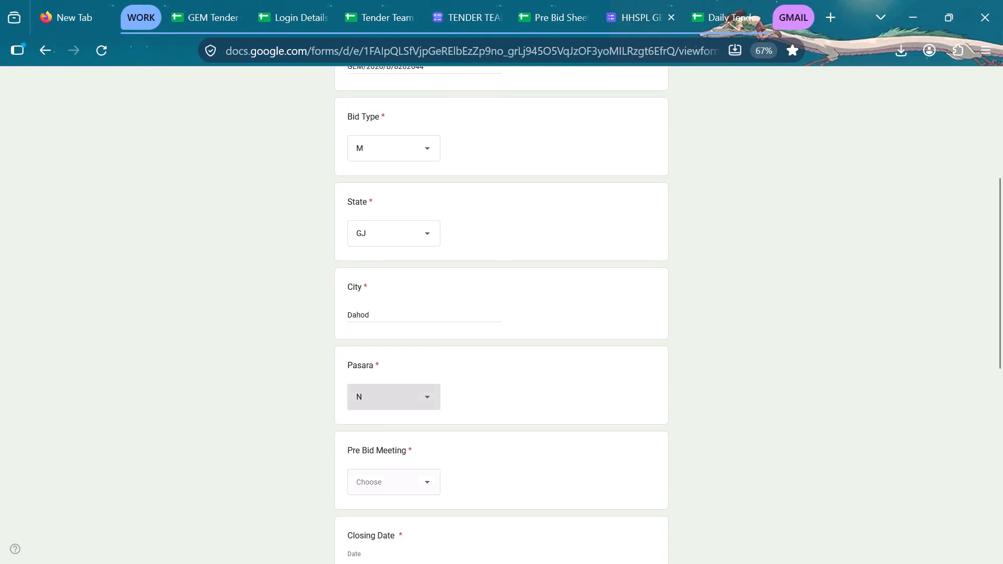
Refer back to the bid document and set the form's Closing Date to 11/11/2026.
key("alt+Tab")
left_click(99, 0)
key("alt+Tab")
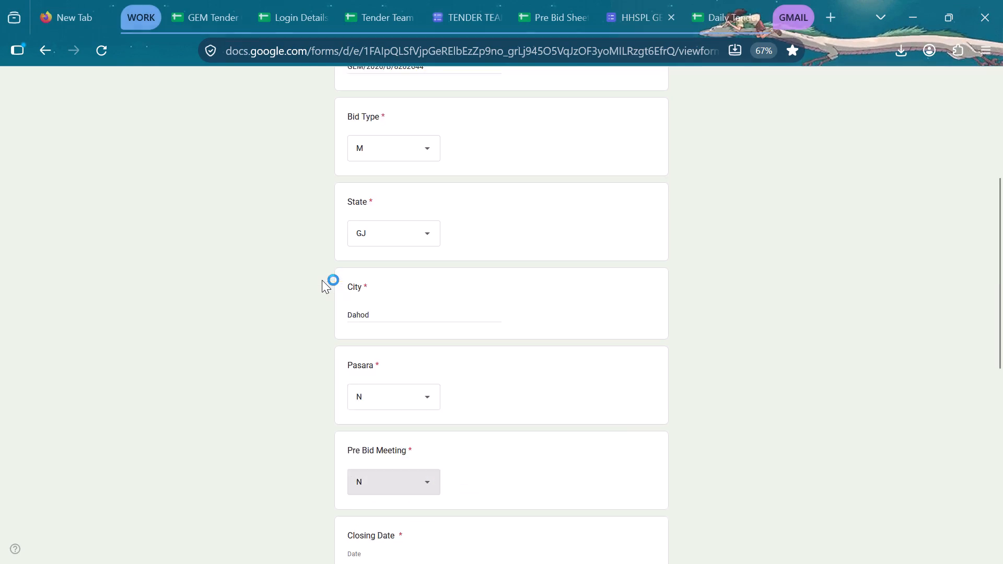
key("Tab")
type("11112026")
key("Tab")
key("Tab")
Refer back to the bid document and enter 28 as the Quantity in the form.
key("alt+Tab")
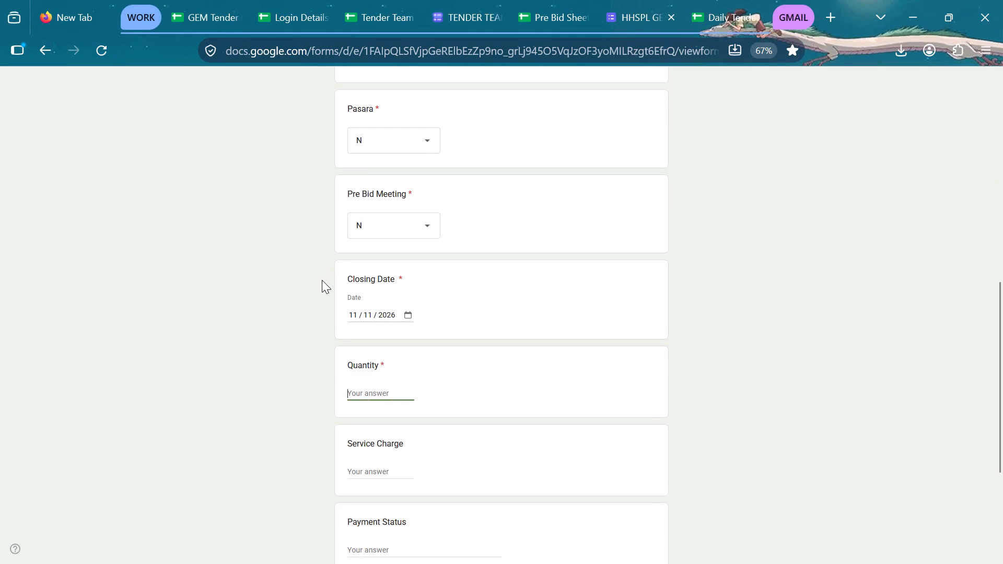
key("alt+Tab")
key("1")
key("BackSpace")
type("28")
Submit the tender form, leaving Service Charge, Payment Status and Other Comment blank.
scroll(322, 280, "down", 3)
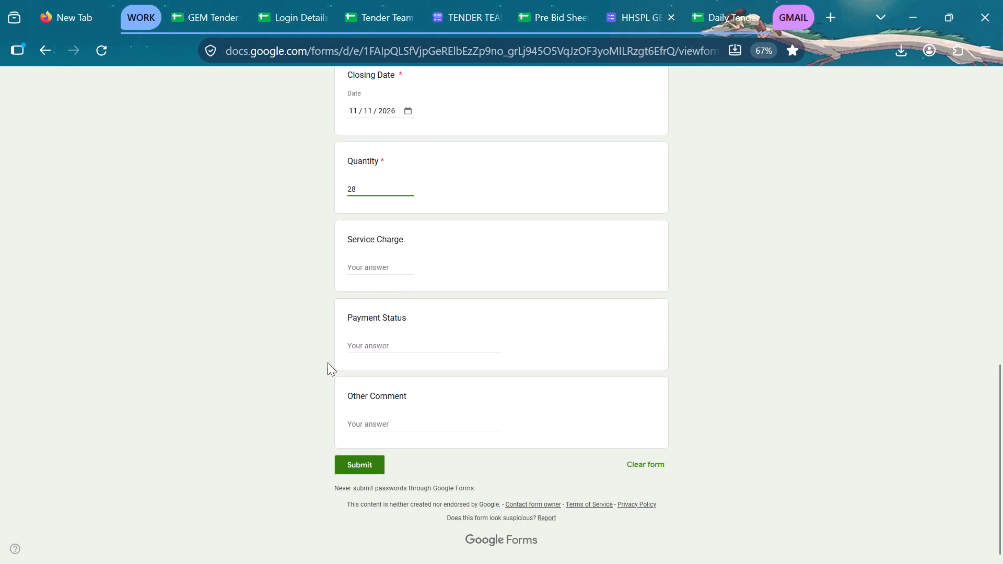
left_click(357, 478)
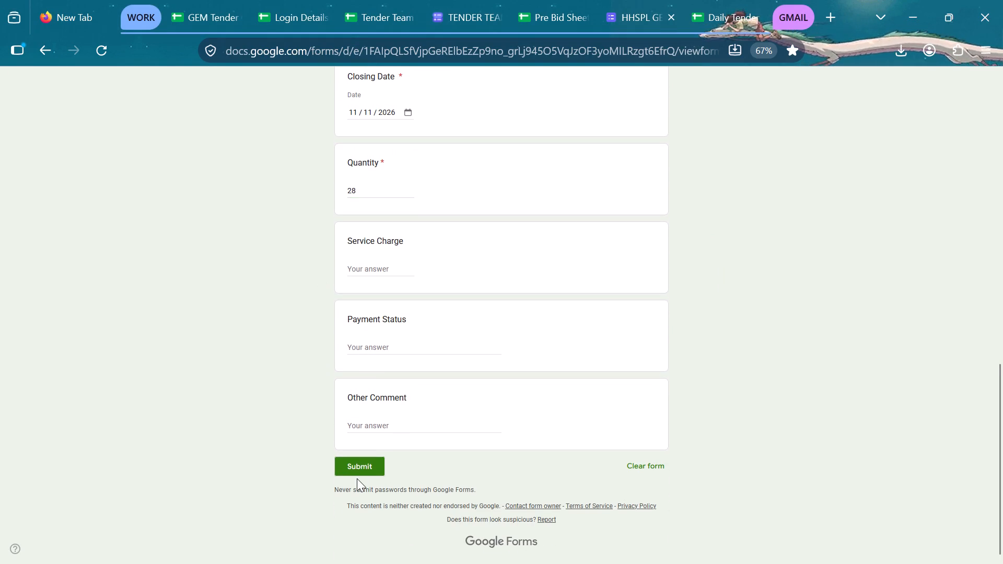
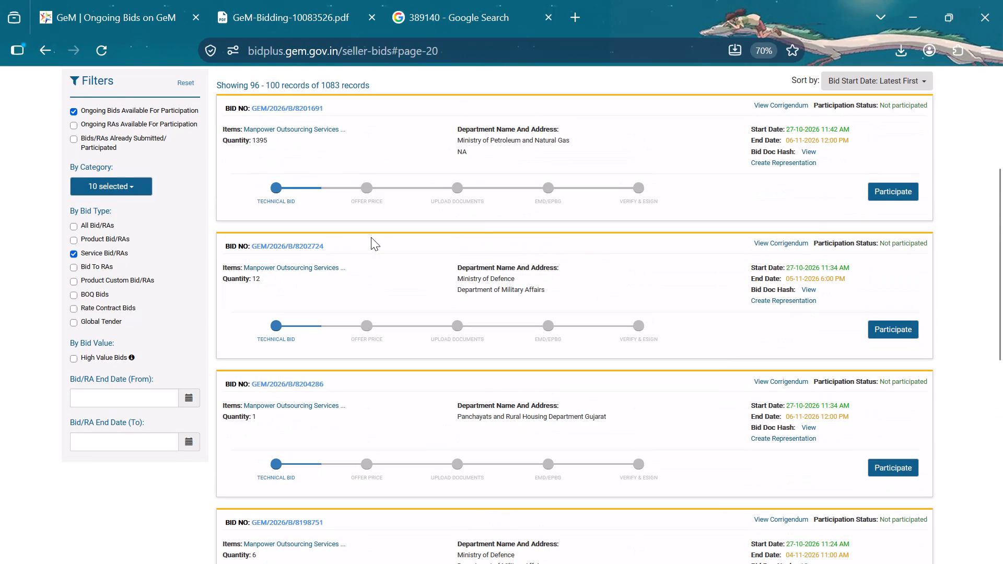
Open the document of bid GEM/2026/B/8202724 and examine its details, eligibility terms and the buyer's linked attachment.
left_click(313, 249, "ctrl")
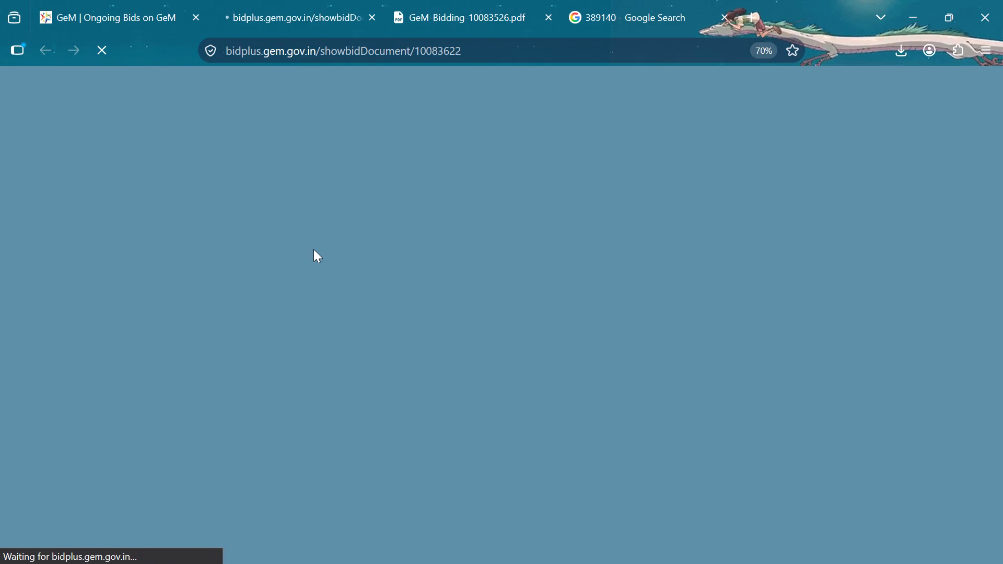
left_click(408, 366, "ctrl")
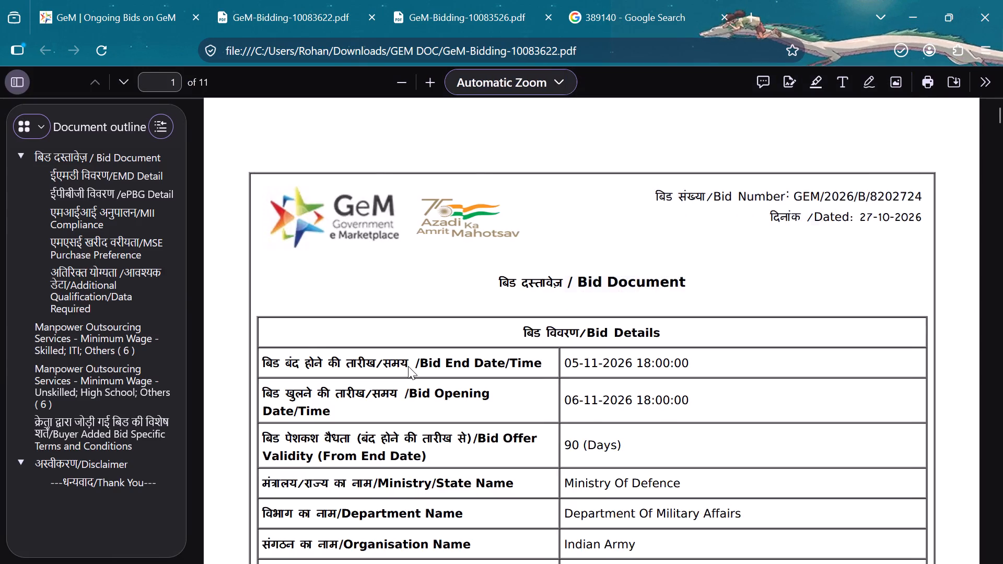
scroll(408, 366, "down", 15, "ctrl")
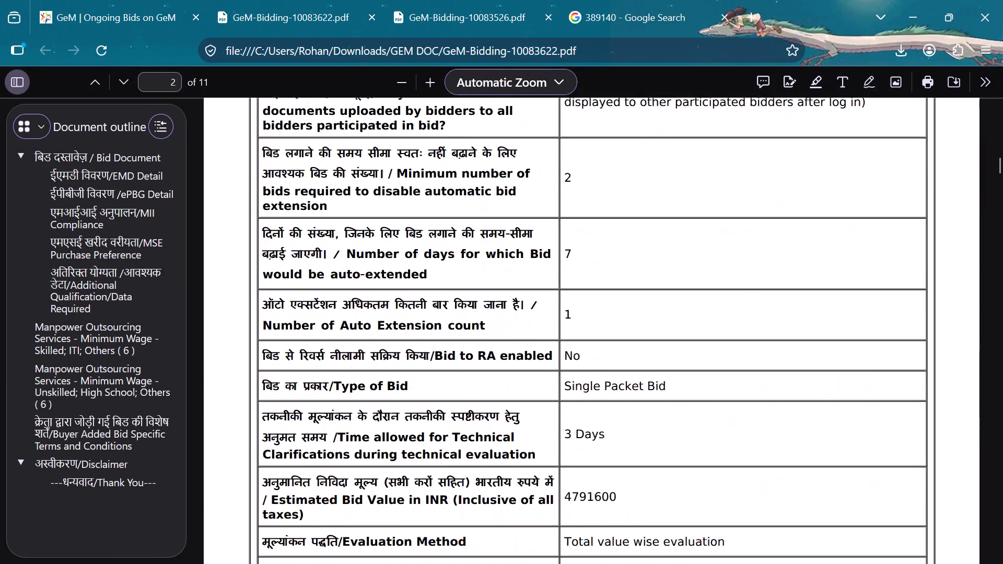
scroll(405, 367, "down", 17, "ctrl")
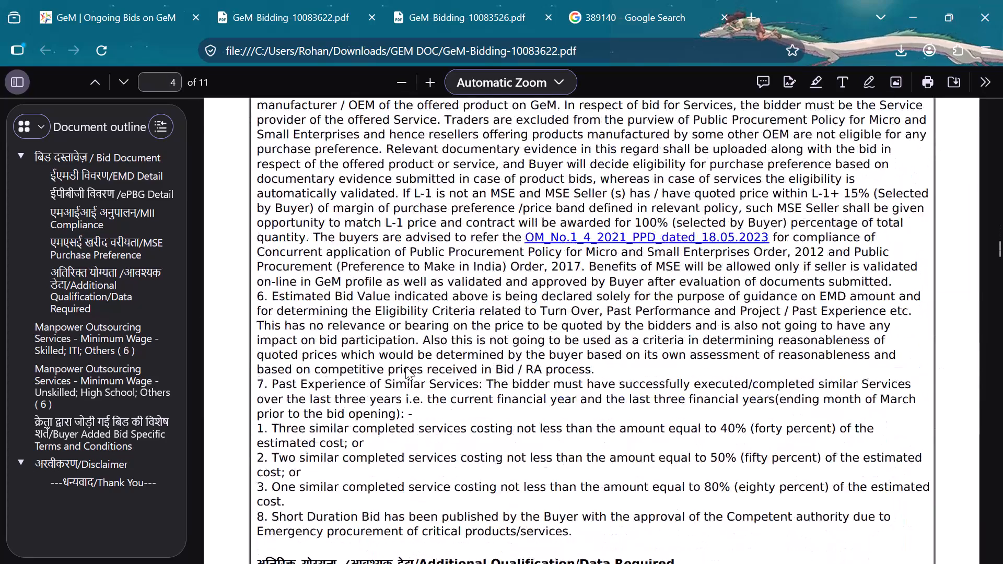
scroll(405, 367, "down", 7, "ctrl")
scroll(405, 367, "up", 1, "ctrl")
left_click(494, 281, "ctrl")
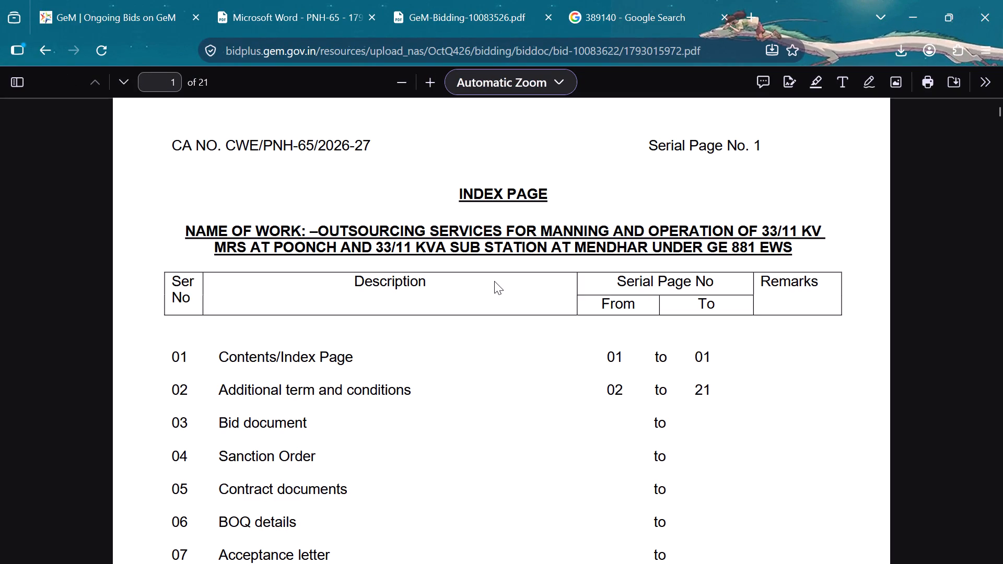
Close the buyer's attachment, the GeM-Bidding-10083526 document and the 389140 search, keeping only the GeM bids list.
triple_click(369, 20, "ctrl")
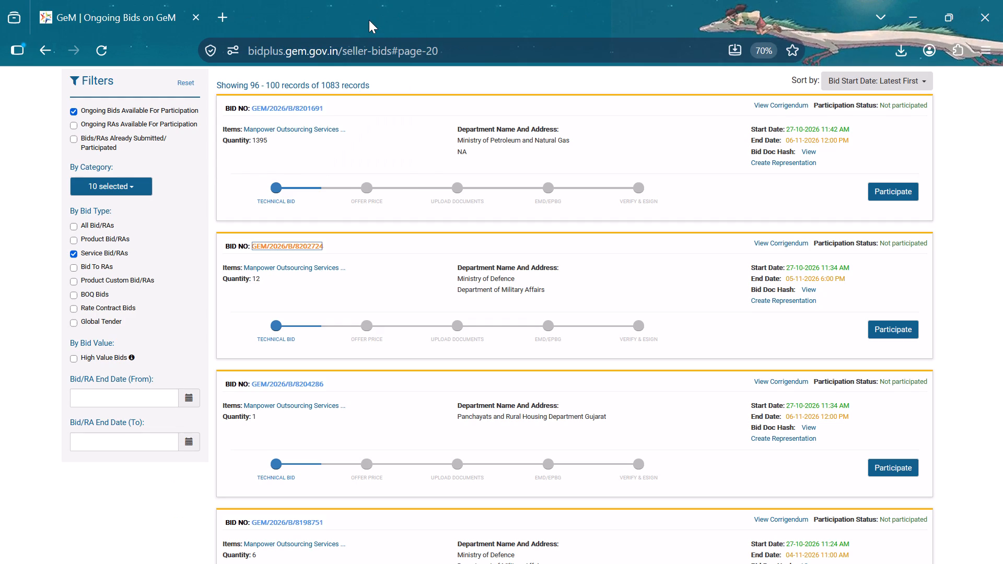
Switch to the work browser window and open the Daily Tender Sheet 2026 spreadsheet.
key("alt+Tab")
left_click(691, 0)
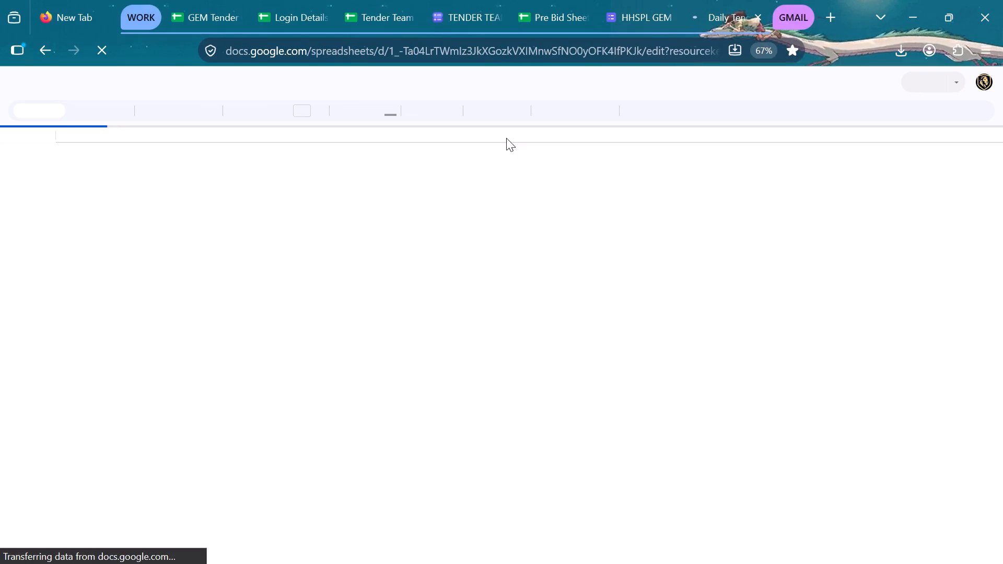
Search the computer for WhatsApp and launch it.
key("w")
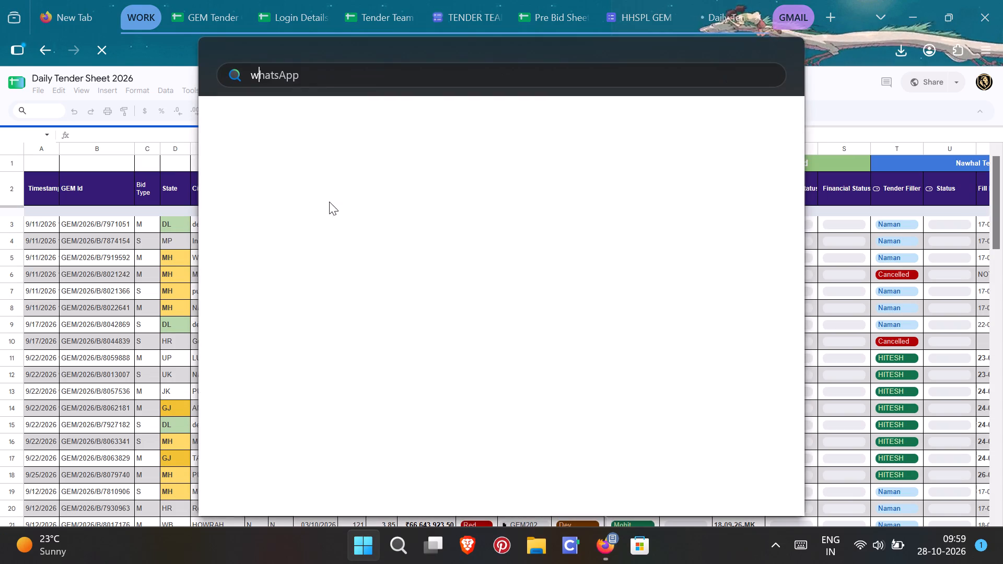
left_click(311, 201)
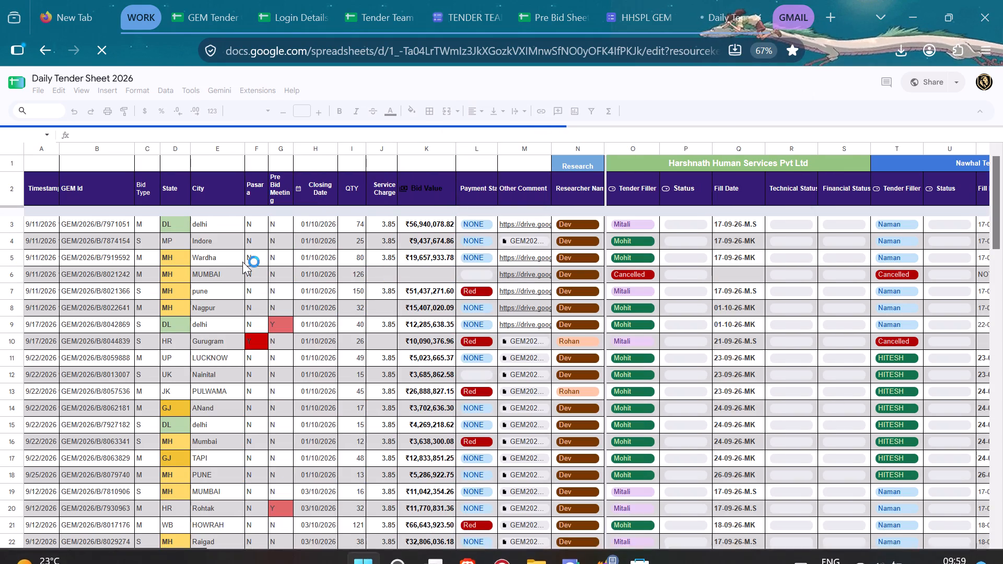
left_click(242, 262)
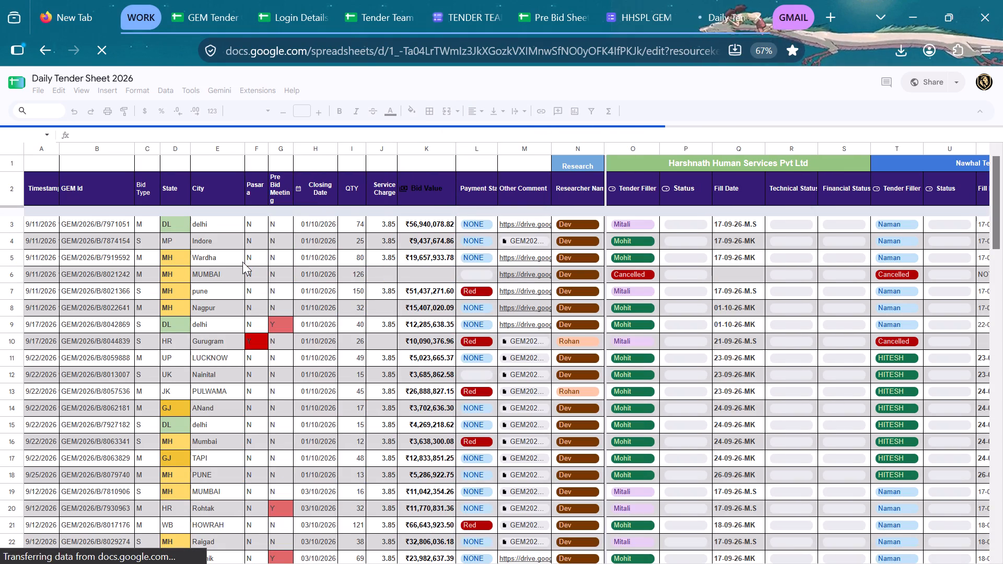
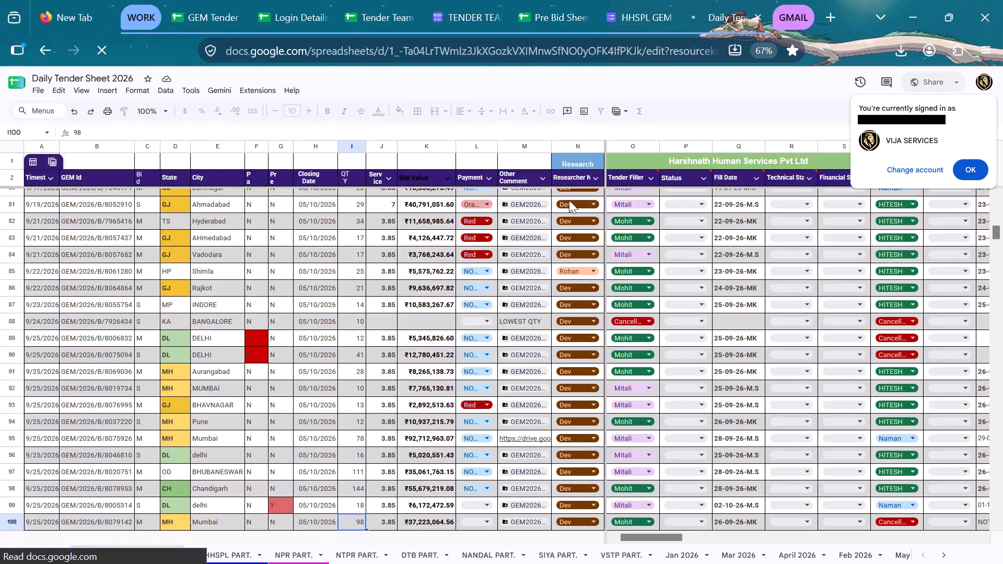
Go to the latest entries in the Daily Tender Sheet and select the column G cells from row 711 down to the last entry.
left_click(267, 278)
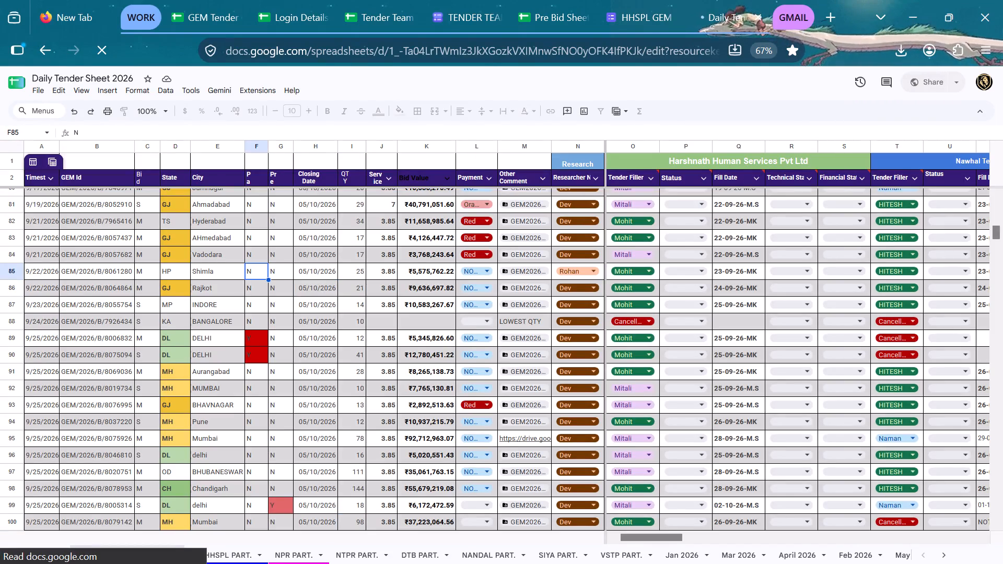
key("Right")
key("ctrl+Down")
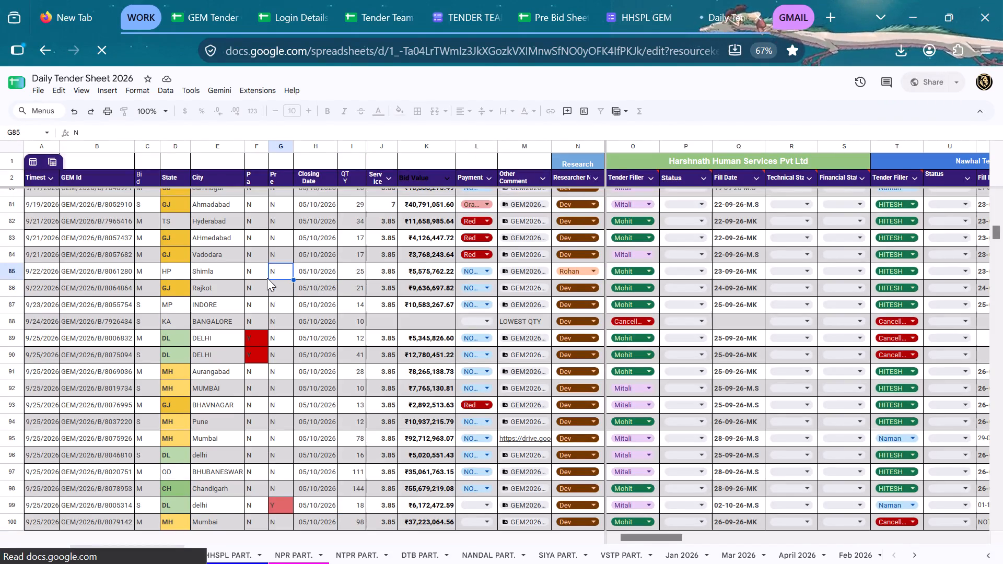
scroll(267, 278, "down", 1)
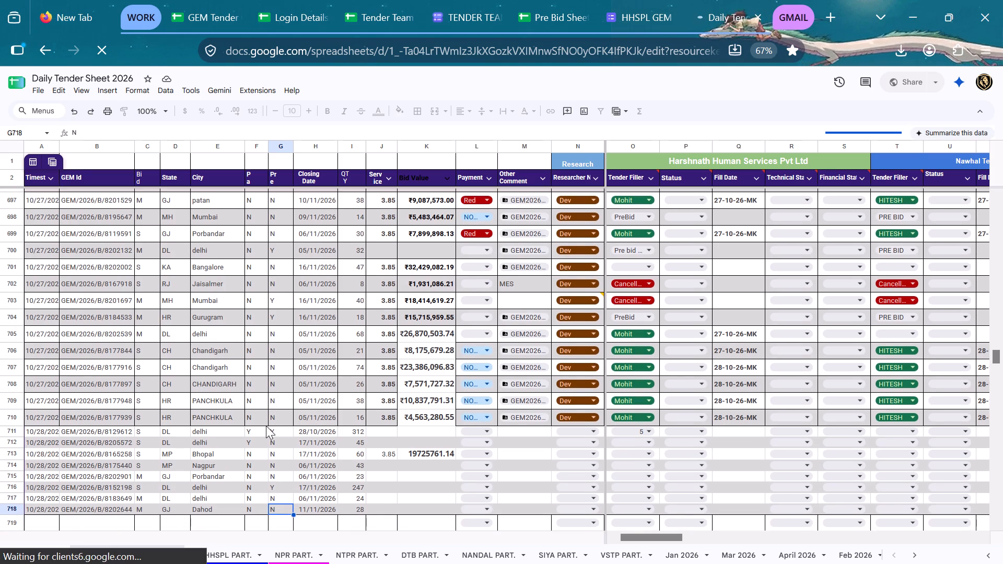
left_click(267, 432)
key("Right")
key("ctrl+shift+Down")
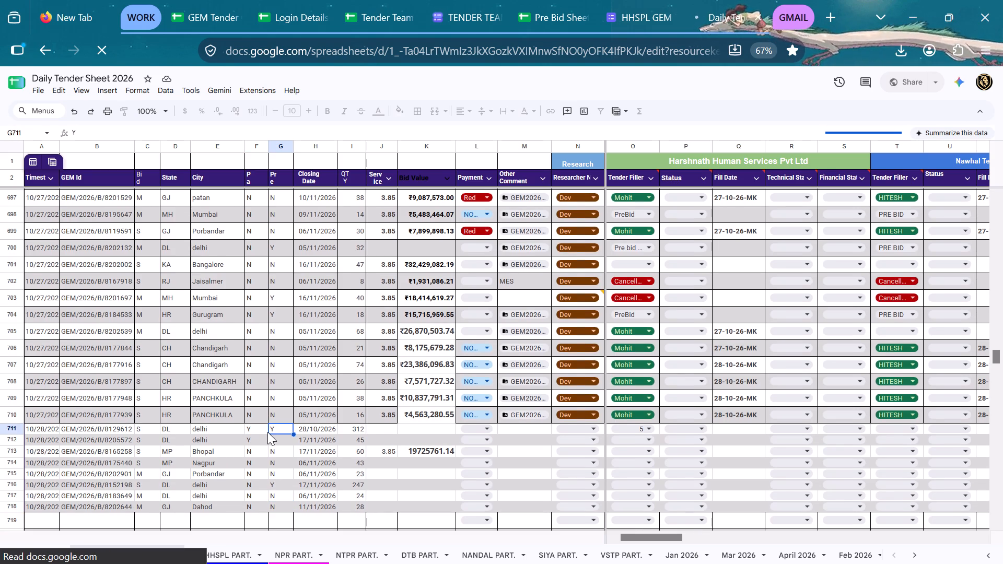
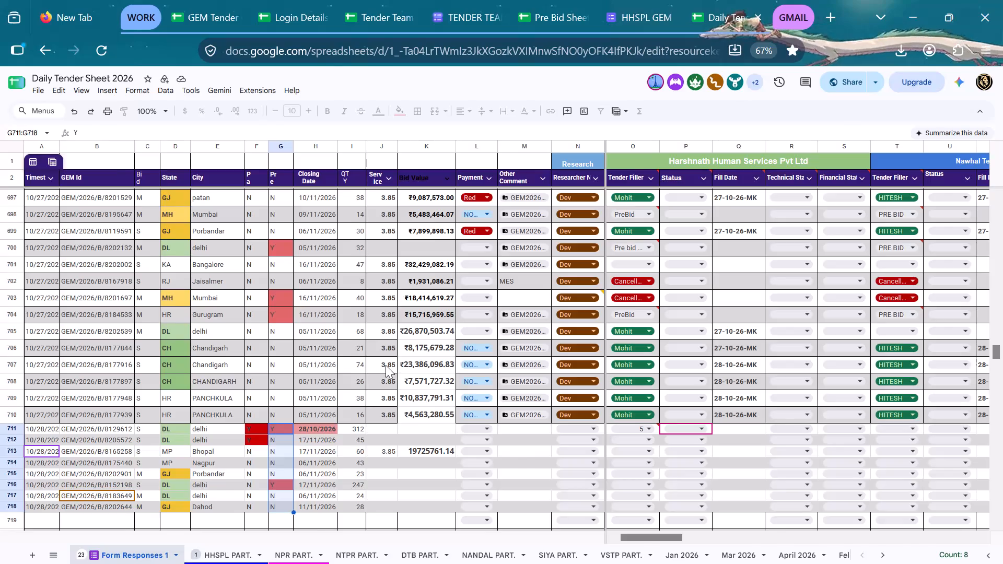
Return to the GeM ongoing bids list and open the document of sanitation service bid GEM/2026/B/8204086 on page 19.
key("alt+Tab")
scroll(369, 347, "down", 3)
left_click(325, 322)
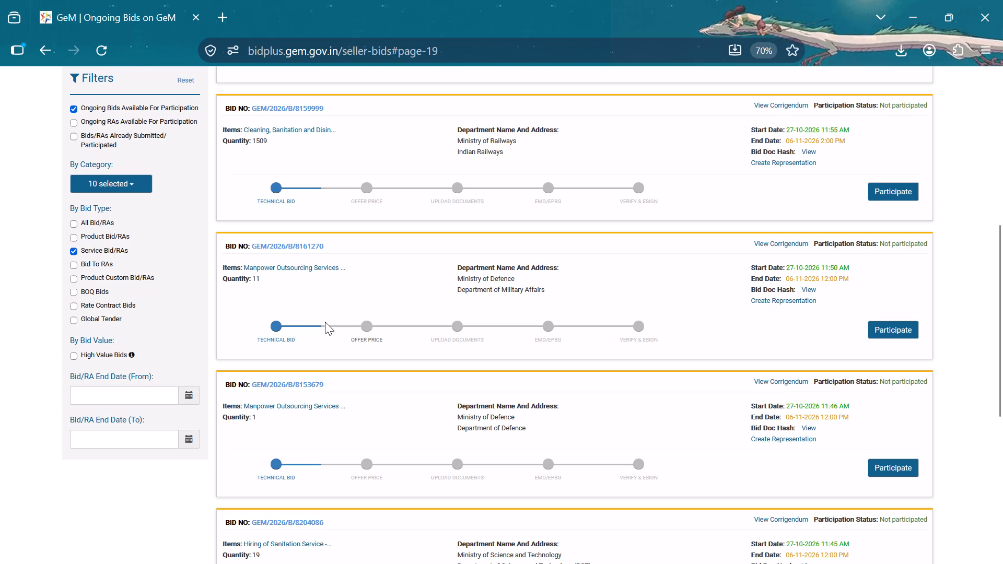
scroll(325, 322, "down", 1)
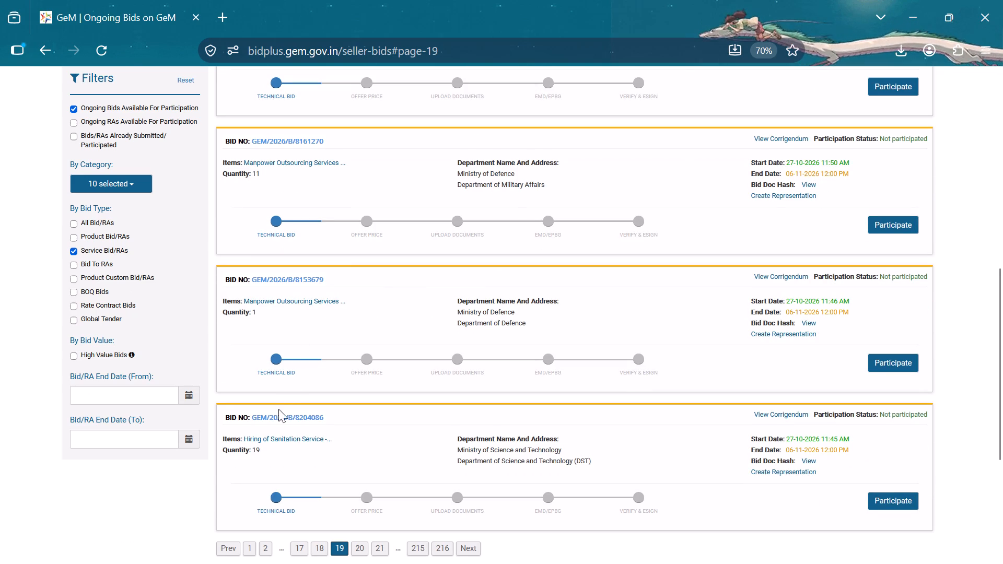
left_click(277, 414)
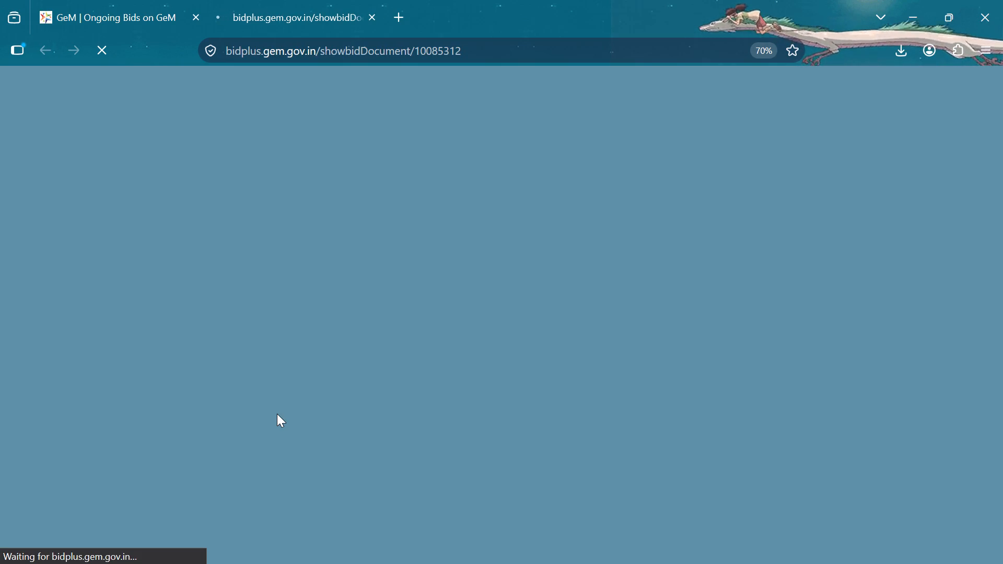
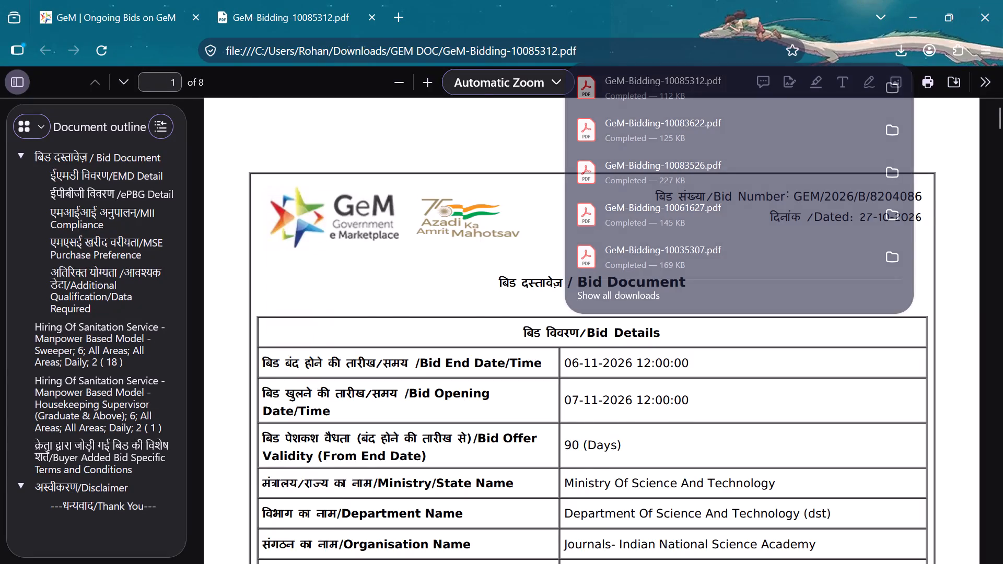
Examine the bid document's eligibility terms, resource specifications, required manpower and consignee details.
scroll(424, 430, "down", 20)
scroll(424, 430, "down", 6)
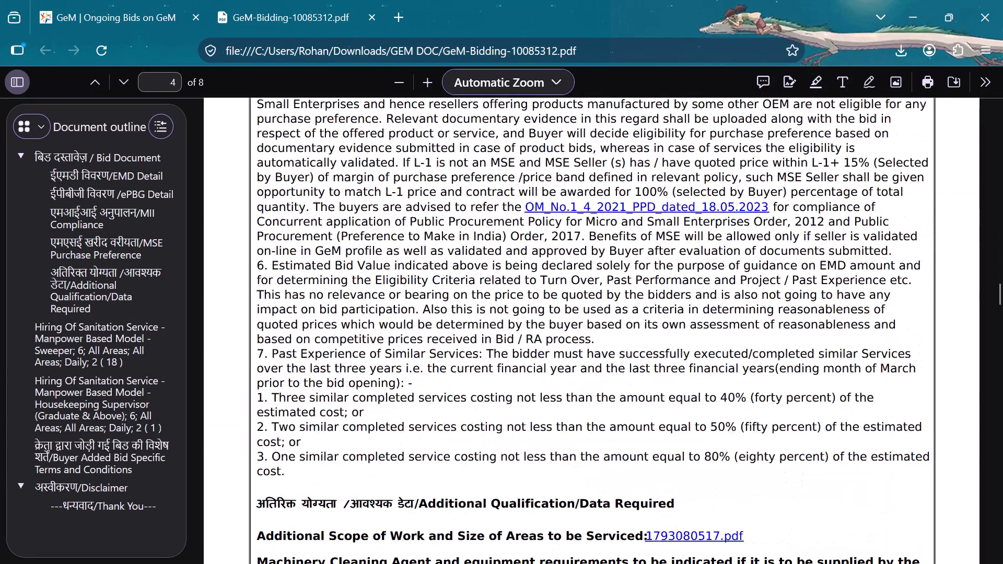
scroll(424, 430, "down", 7)
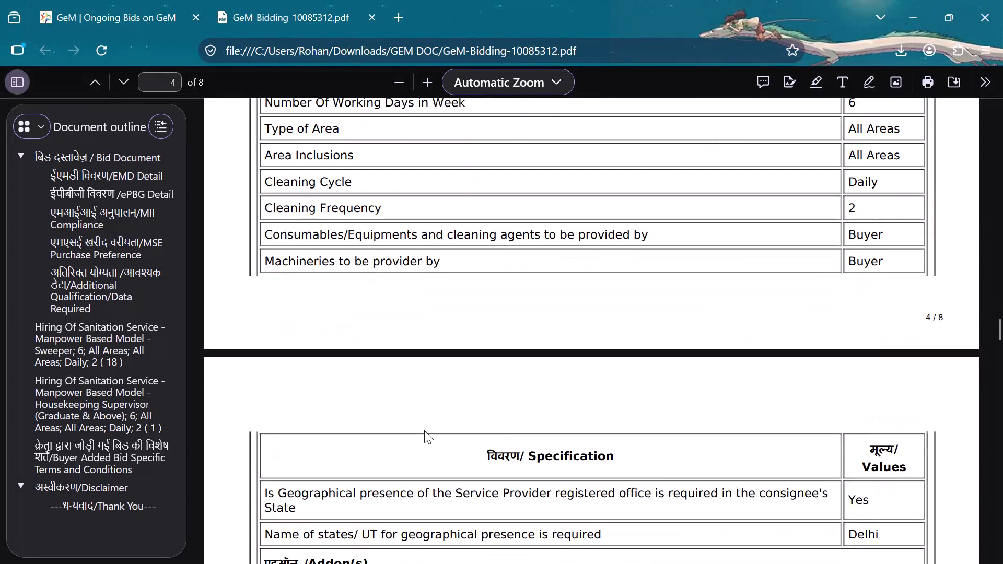
scroll(424, 430, "down", 12)
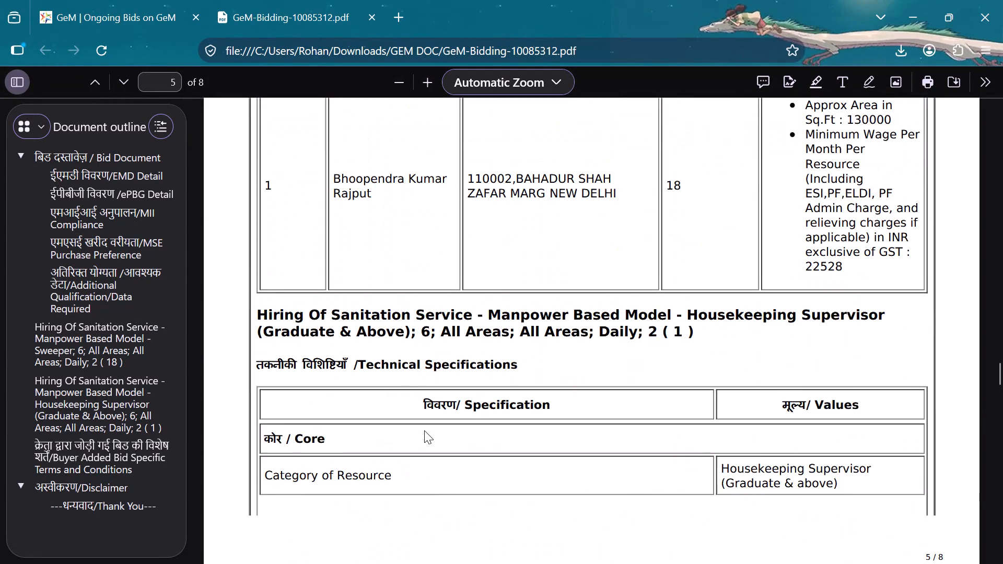
scroll(424, 430, "down", 7)
scroll(424, 430, "up", 19)
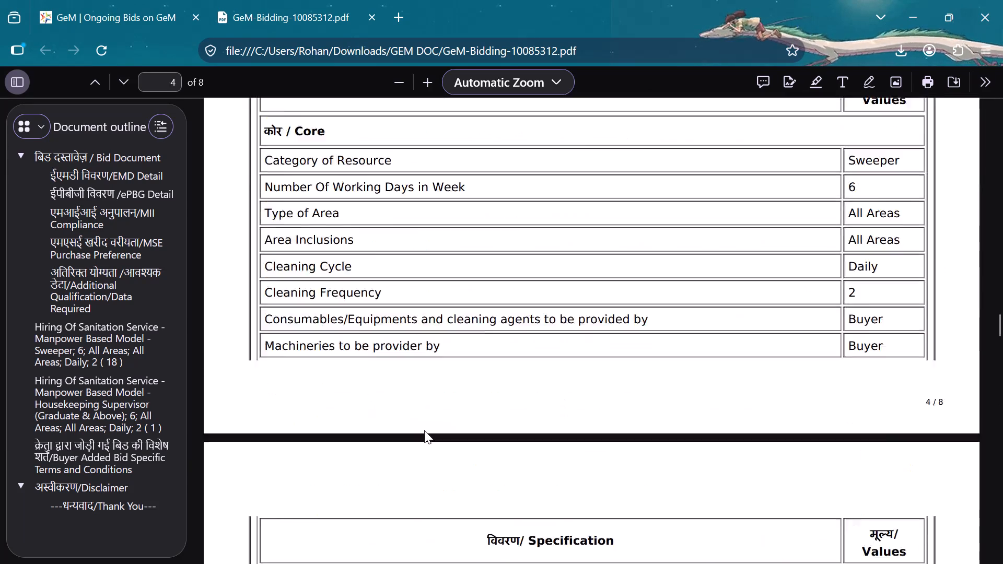
scroll(424, 430, "up", 20)
scroll(424, 430, "up", 1)
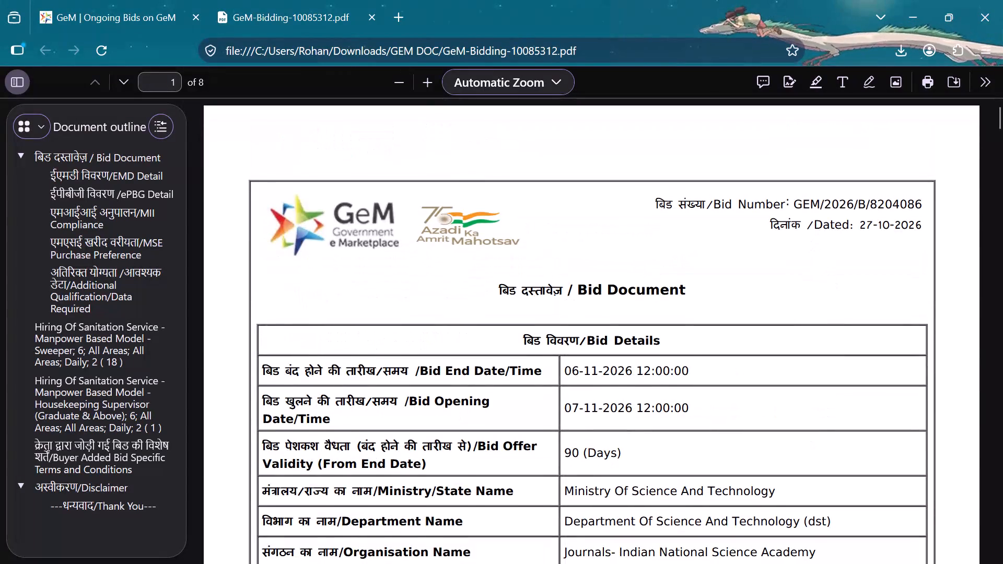
Copy bid number GEM/2026/B/8204086 from the document into the GEM Id field of the HHSPL GEM Tender form.
left_click(800, 199)
left_click_drag(800, 199, 892, 206)
key("ctrl+c")
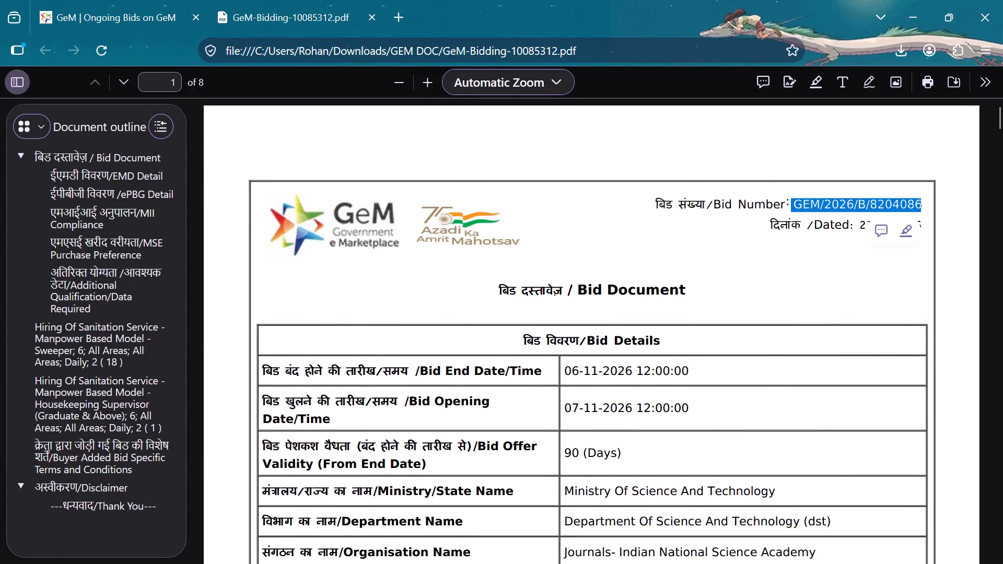
key("alt+Tab")
left_click(657, 0)
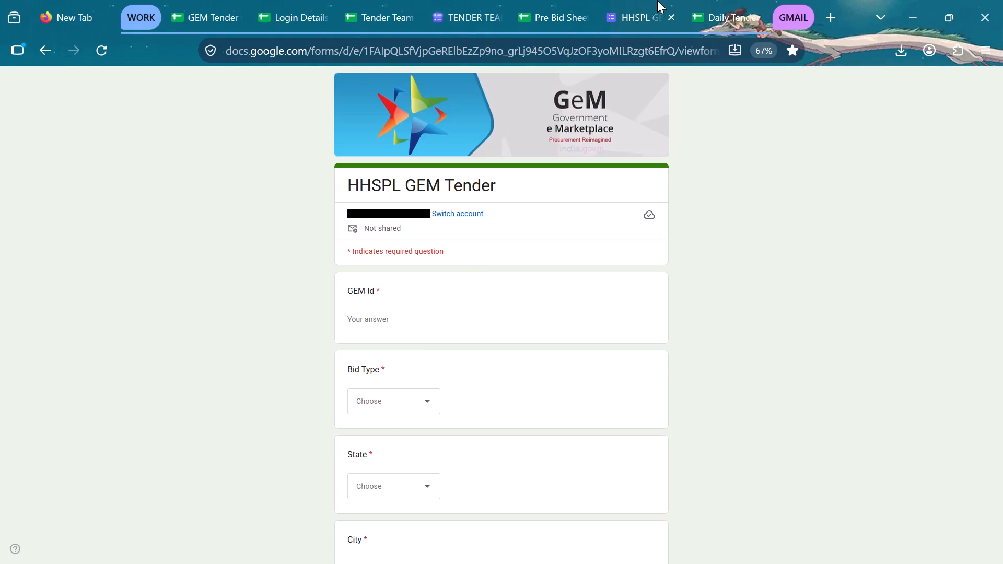
left_click(408, 318)
key("ctrl+v")
key("Tab")
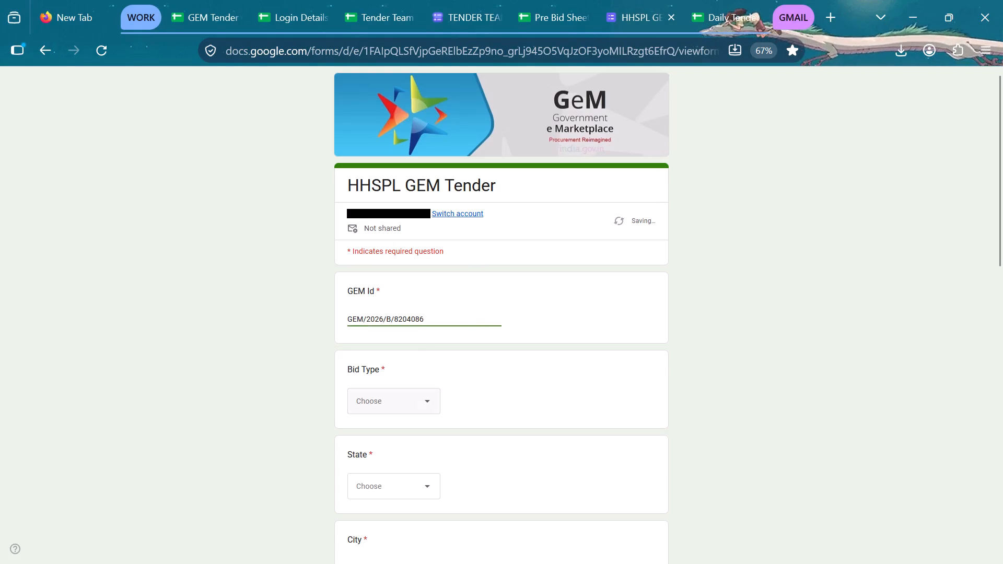
Check the bid details in the document and set the form's Bid Type to M.
key("alt+Tab")
scroll(408, 318, "down", 14)
scroll(408, 318, "up", 1)
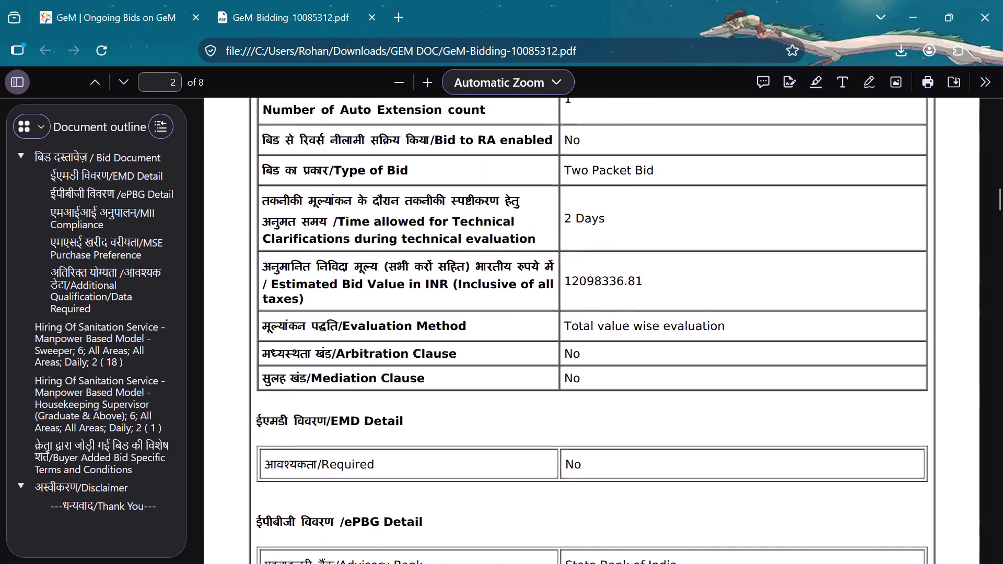
scroll(408, 318, "up", 1)
key("alt+Tab")
key("m")
key("Tab")
Look up the consignee address in the bid document, set the form's State to DL and enter delhi as the City.
key("alt+Tab")
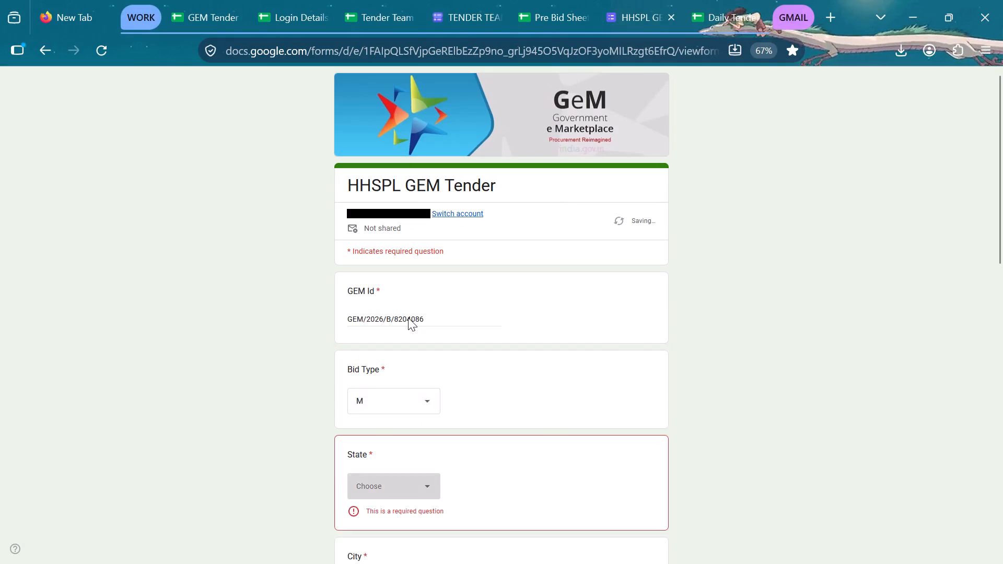
scroll(408, 318, "down", 20)
scroll(408, 318, "down", 7)
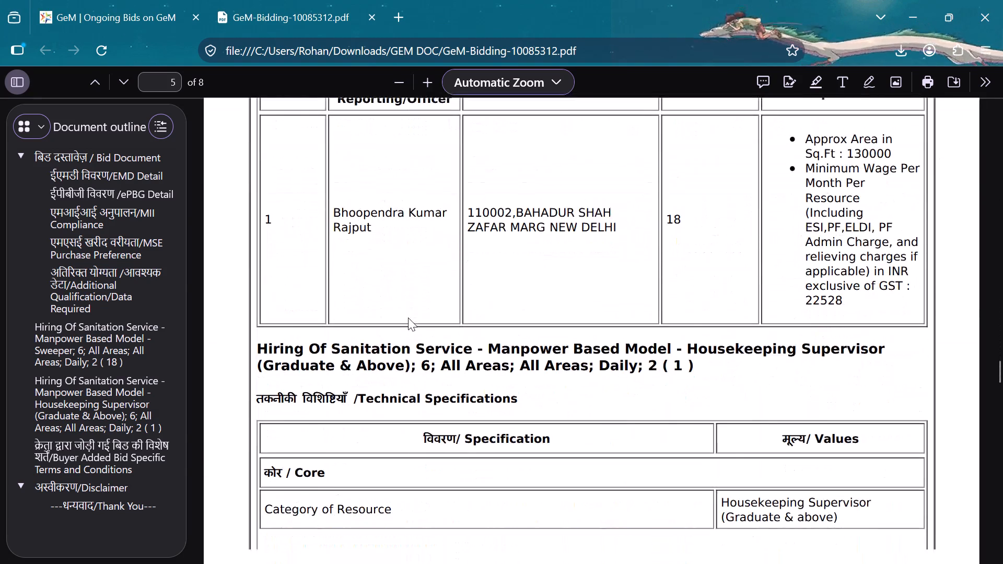
key("alt+Tab")
type("ddd")
key("Tab")
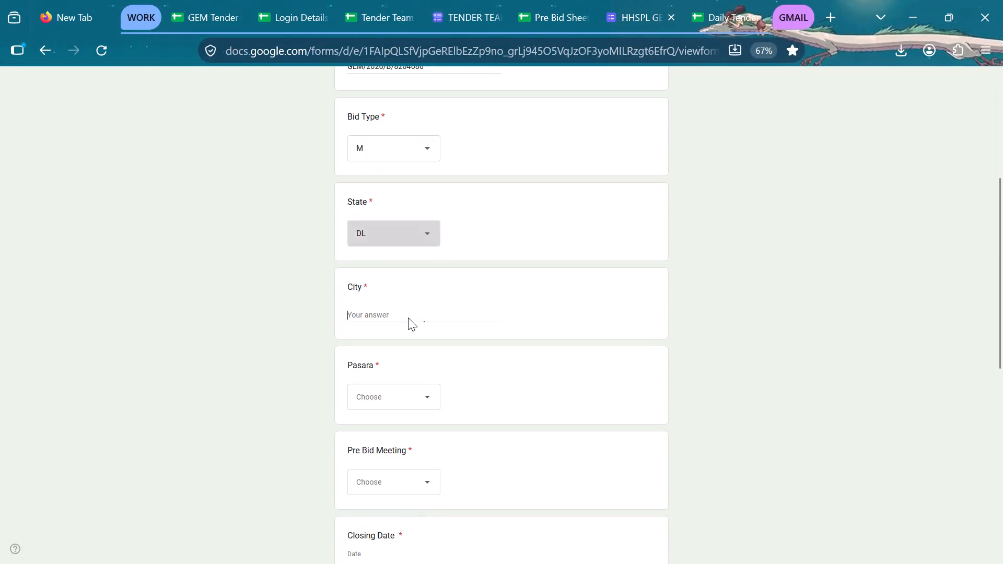
type("delhi")
key("Tab")
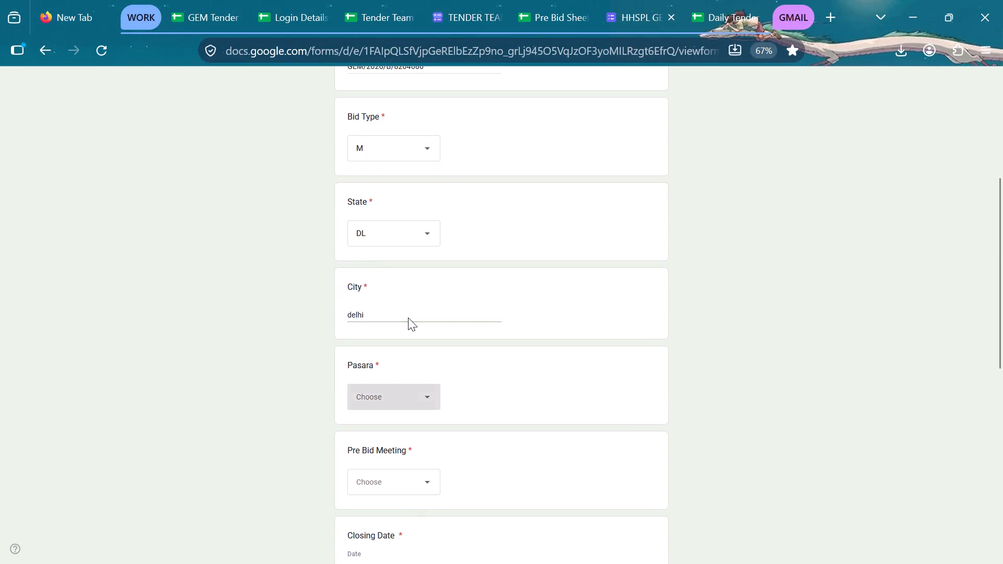
Set both Pasara and Pre Bid Meeting to N in the form.
key("n")
key("Tab")
key("n")
key("Tab")
Consult the bid's end date in the GeM ongoing bids list and enter 06/11/2026 as the form's Closing Date.
key("alt+Tab")
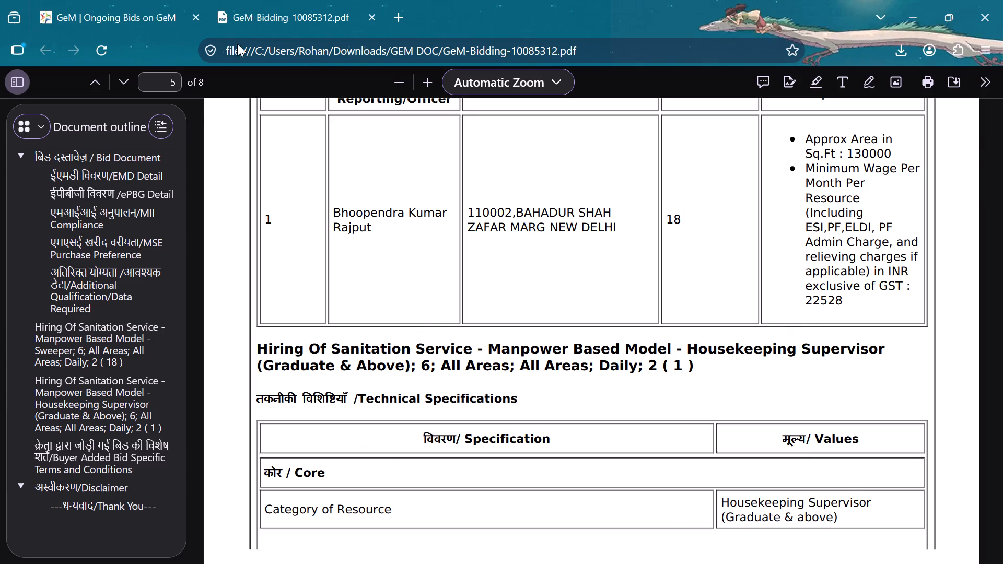
left_click(64, 0)
key("alt+Tab")
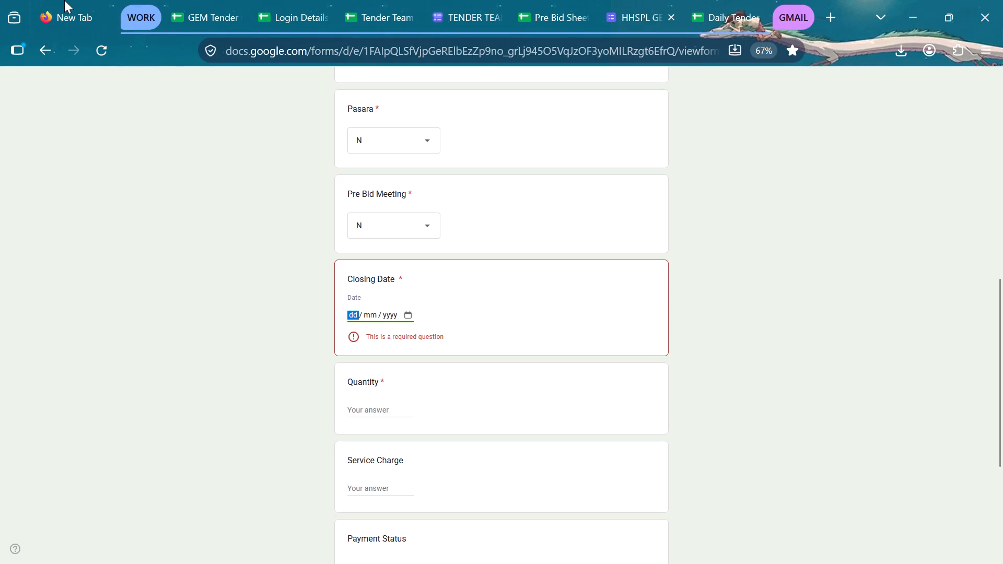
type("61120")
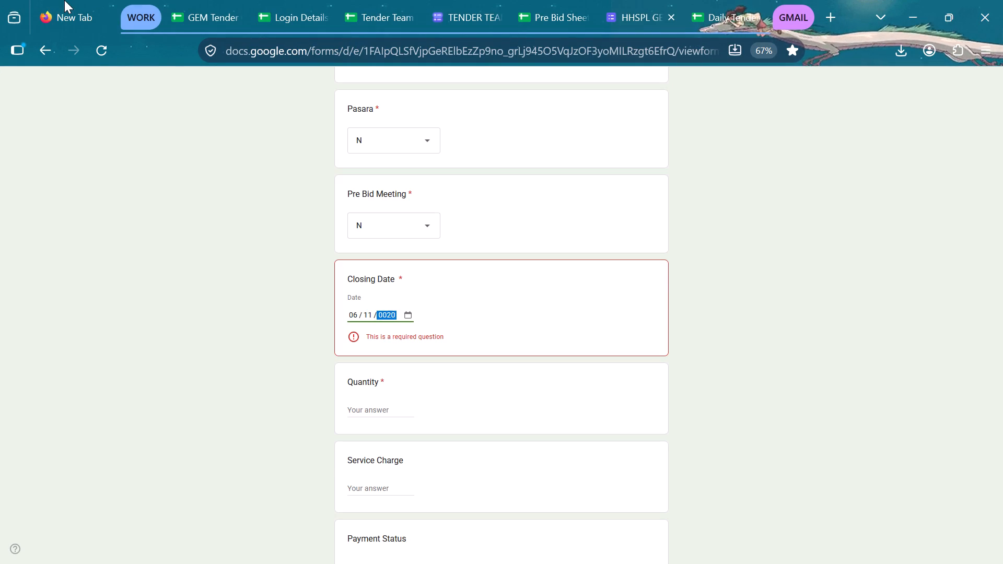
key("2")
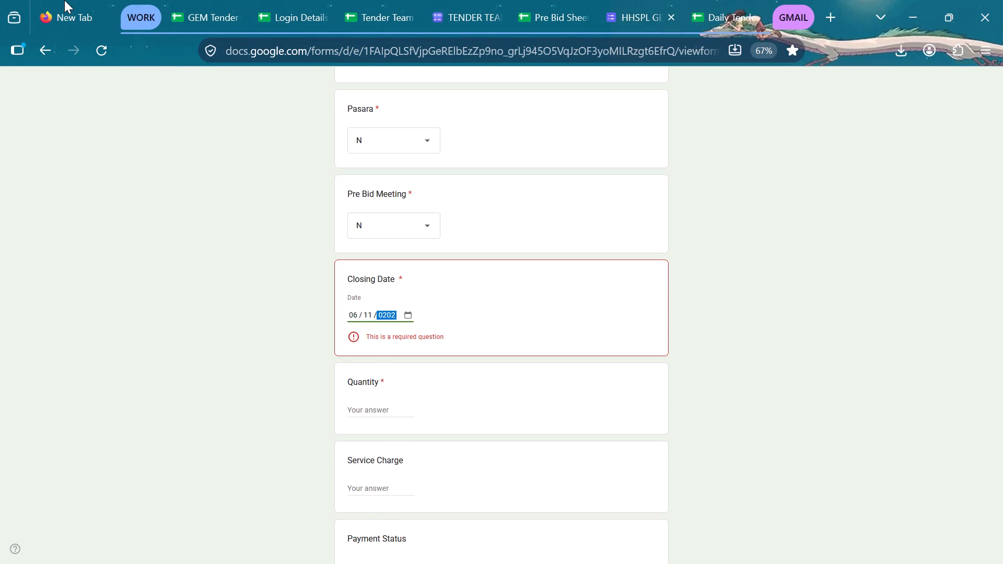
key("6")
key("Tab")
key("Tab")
Check the bid's quantity in the GeM list and enter 19 in the form's Quantity field.
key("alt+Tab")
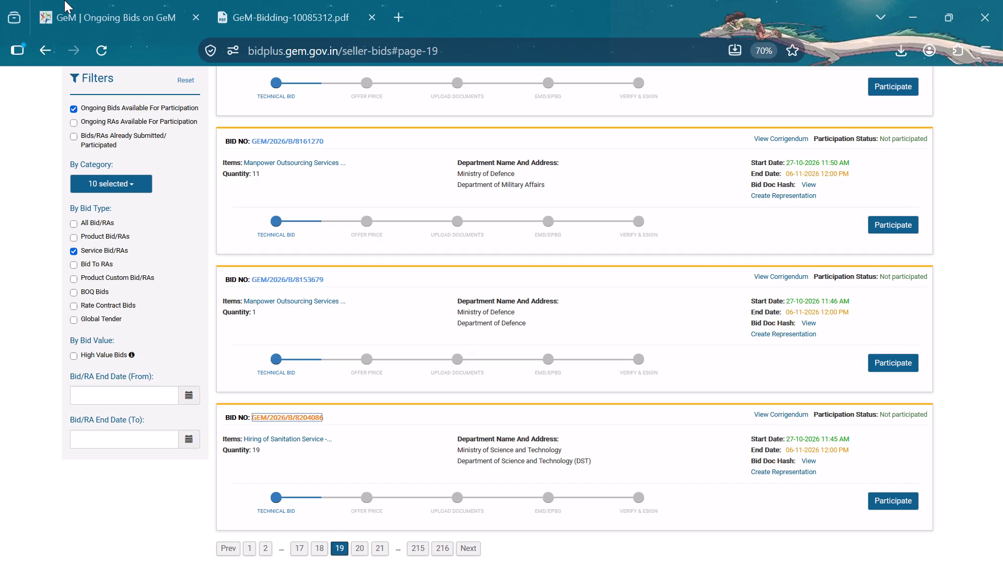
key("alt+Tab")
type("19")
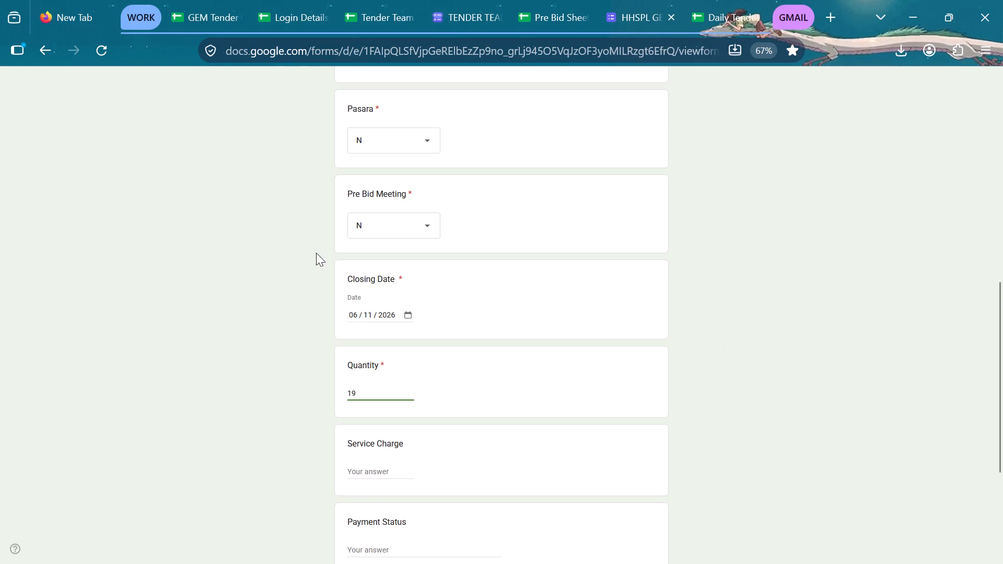
scroll(438, 472, "down", 5)
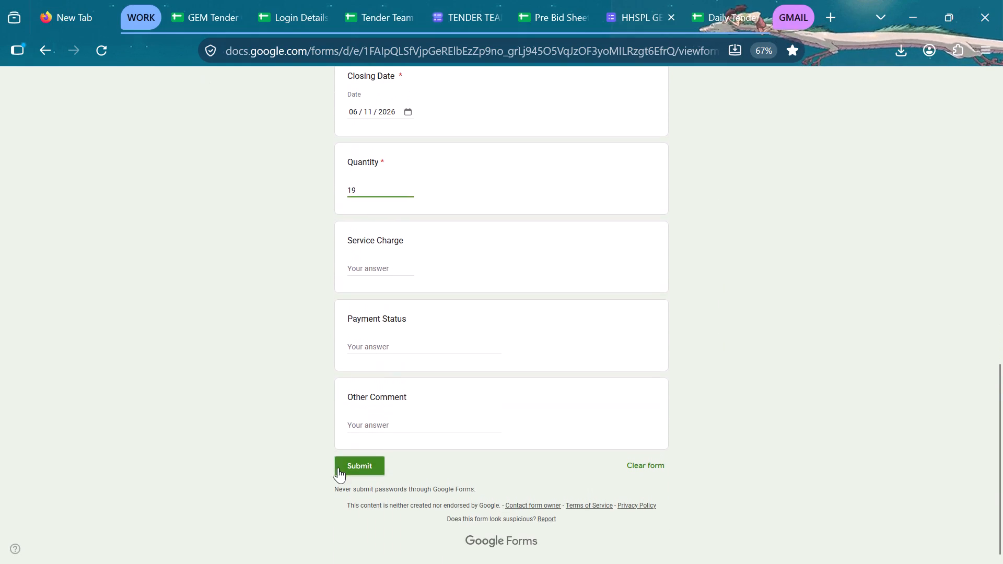
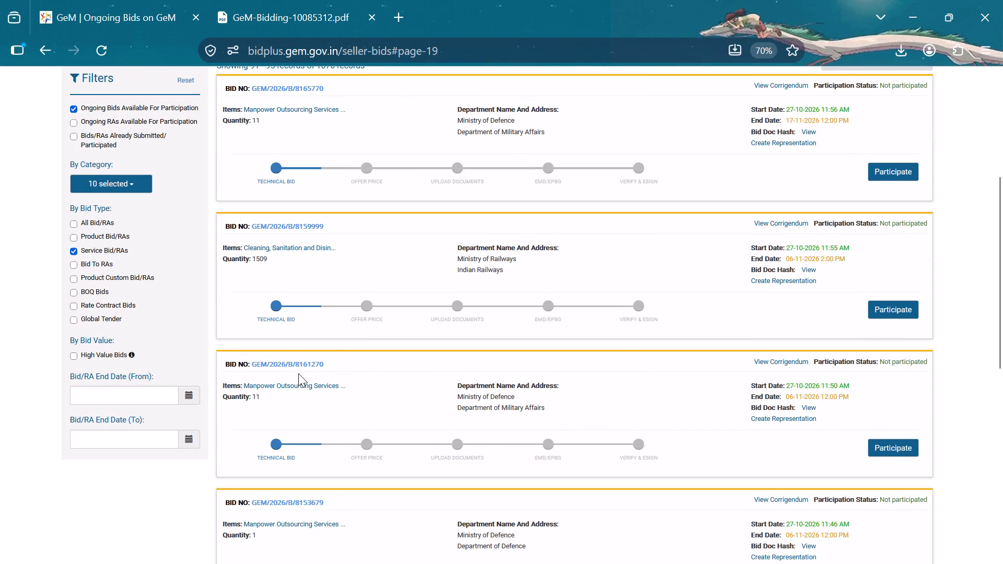
Open the bid document for GEM/2026/B/8161270 from the ongoing bids list and switch to the earlier GeM-Bidding-10085312.pdf.
left_click(299, 363)
left_click(425, 0)
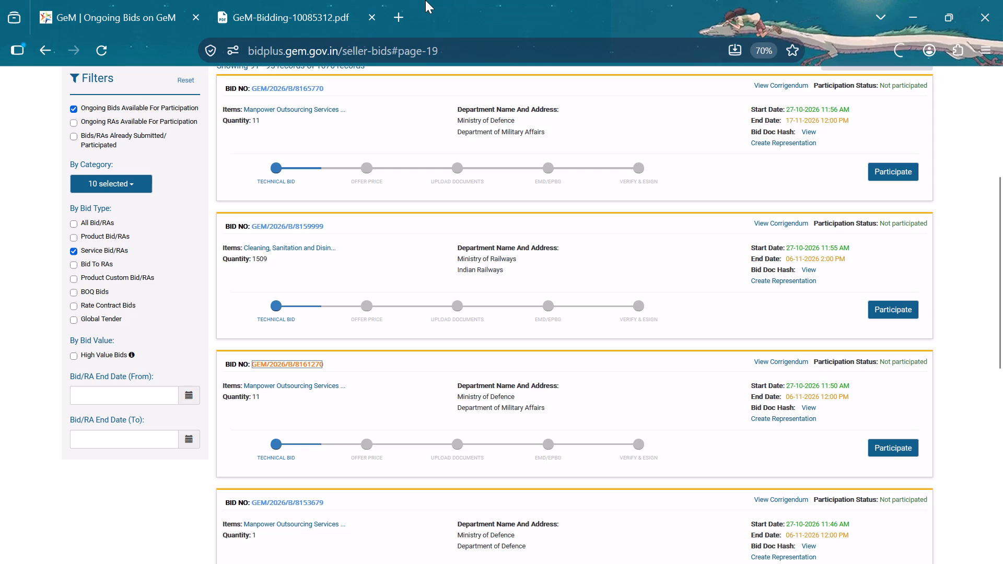
left_click(428, 0)
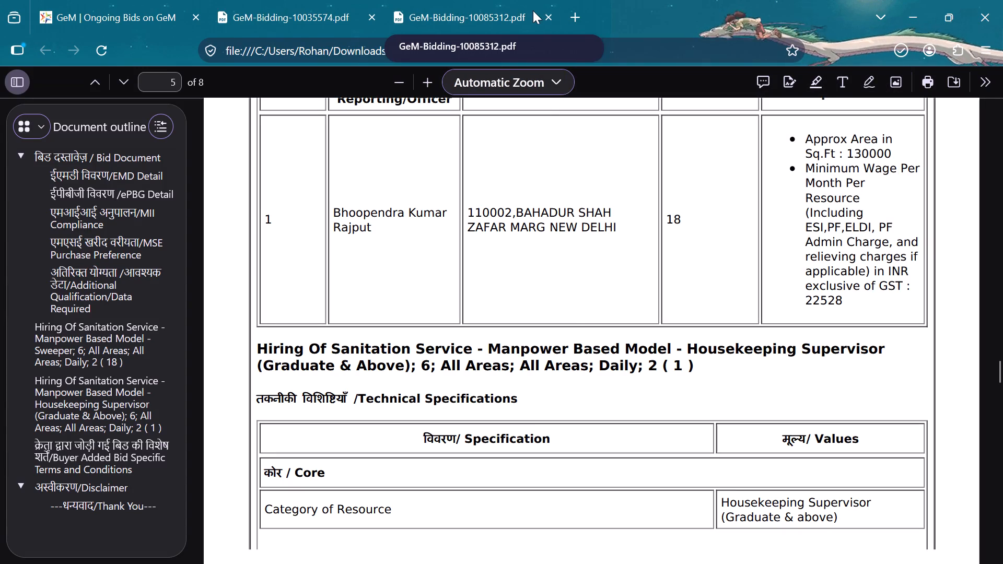
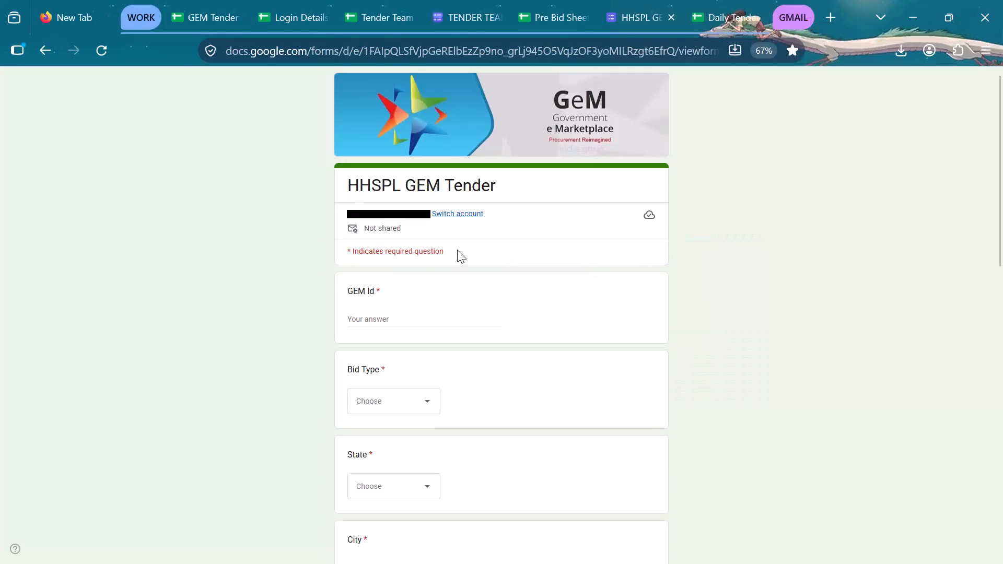
Paste the copied bid number as the GEM Id in the HHSPL GEM Tender form and set the bid type.
left_click(370, 318, "ctrl")
key("ctrl+v")
key("Tab")
key("s")
Return to GeM-Bidding-10035574.pdf and check its consignee and reporting officer section.
key("alt+Tab")
scroll(370, 318, "down", 13)
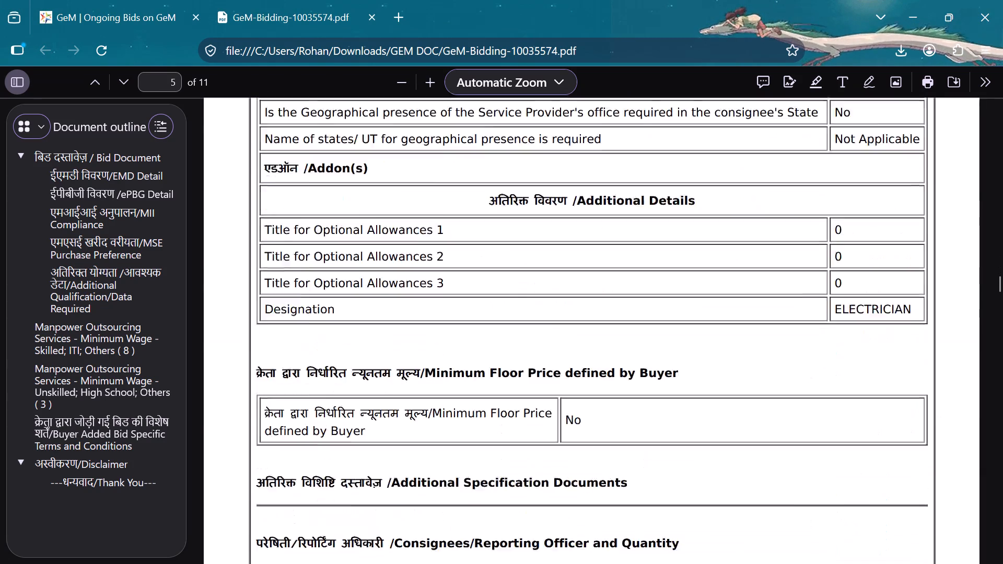
scroll(370, 318, "down", 14)
double_click(558, 355)
Open bid GEM/2026/B/8159999 from the ongoing bids list, review its eligibility and consignee details, and close both open bid documents.
left_click(168, 0)
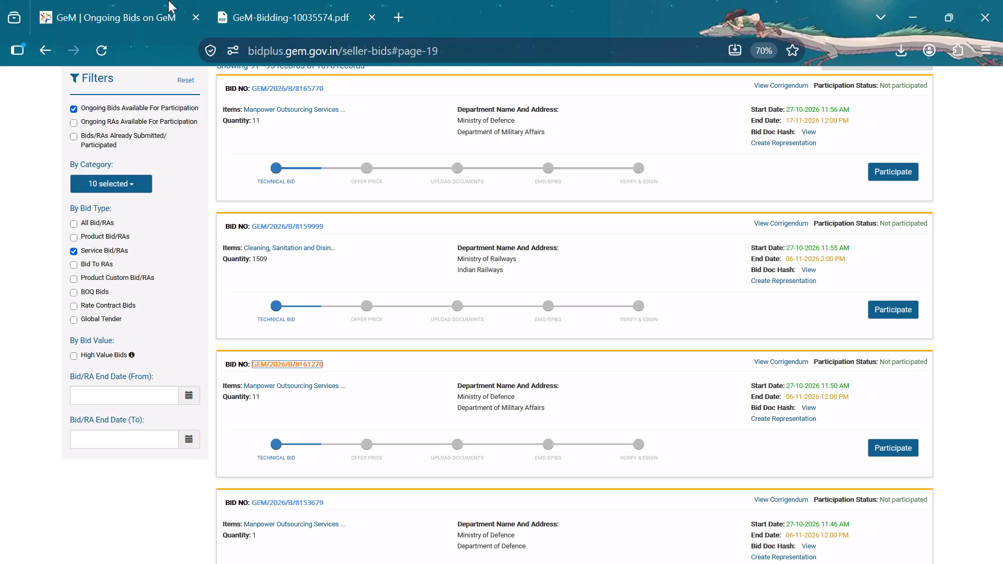
scroll(341, 205, "up", 1)
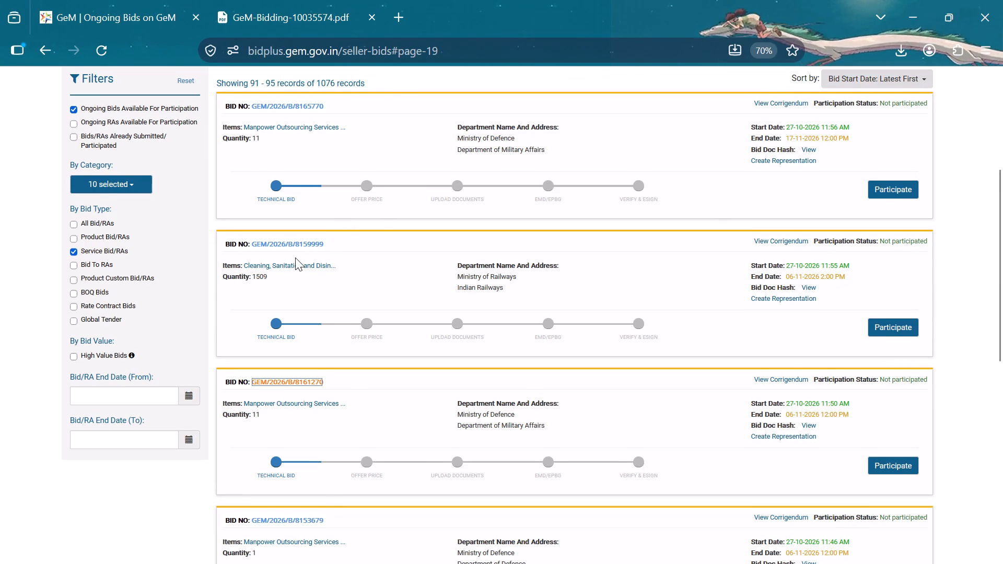
left_click(296, 243)
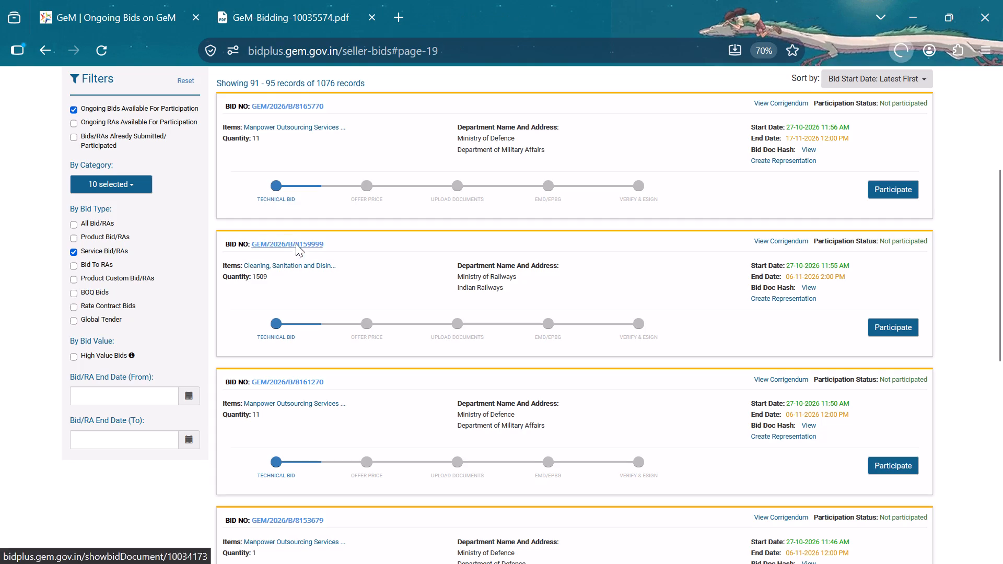
scroll(391, 259, "down", 4)
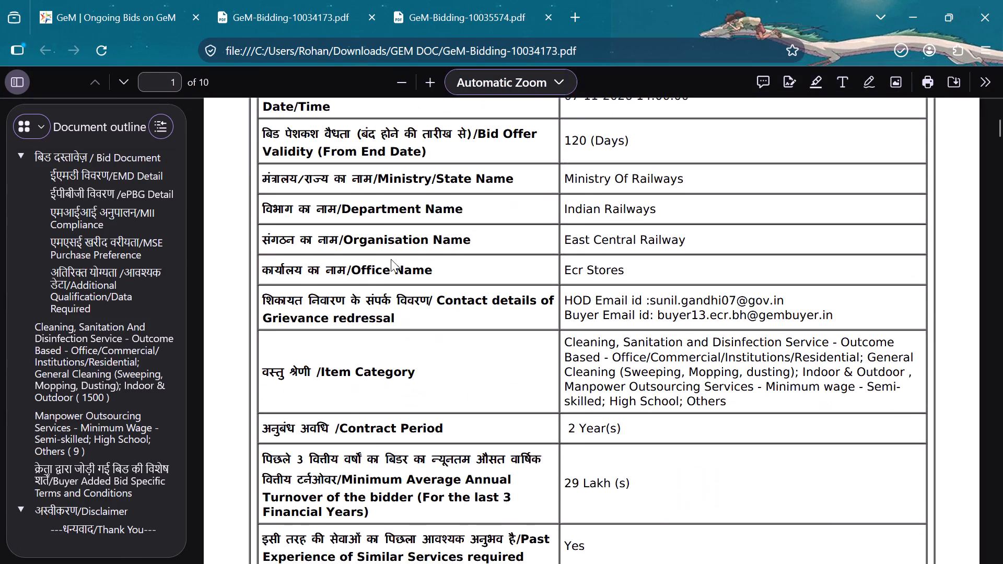
scroll(391, 259, "down", 2)
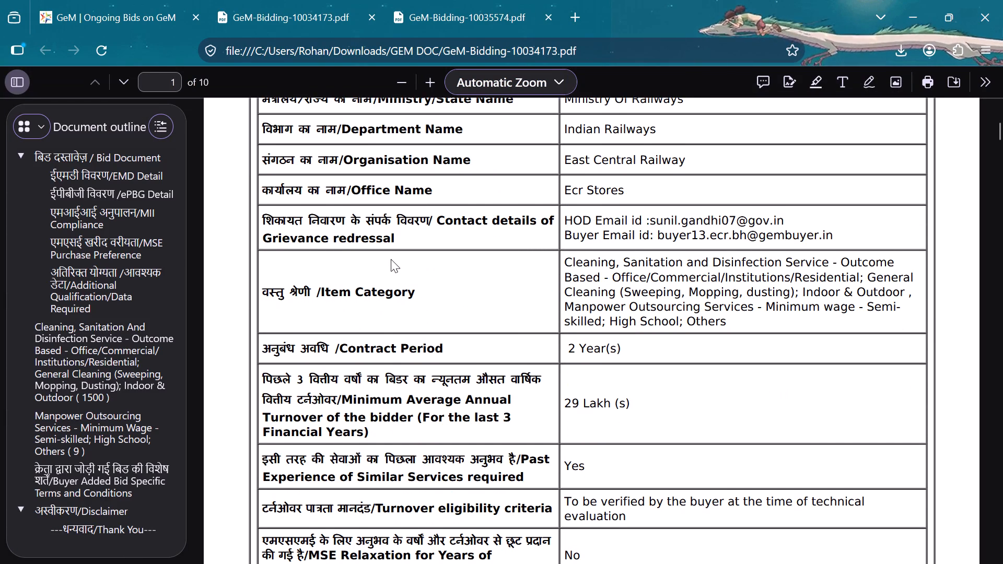
scroll(391, 259, "down", 18)
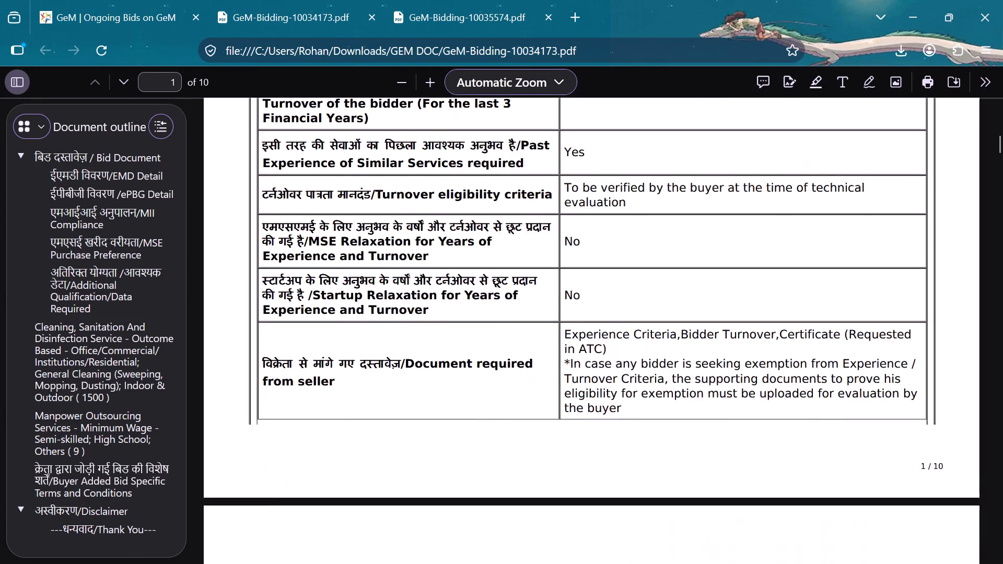
scroll(391, 259, "down", 17)
scroll(391, 259, "up", 2)
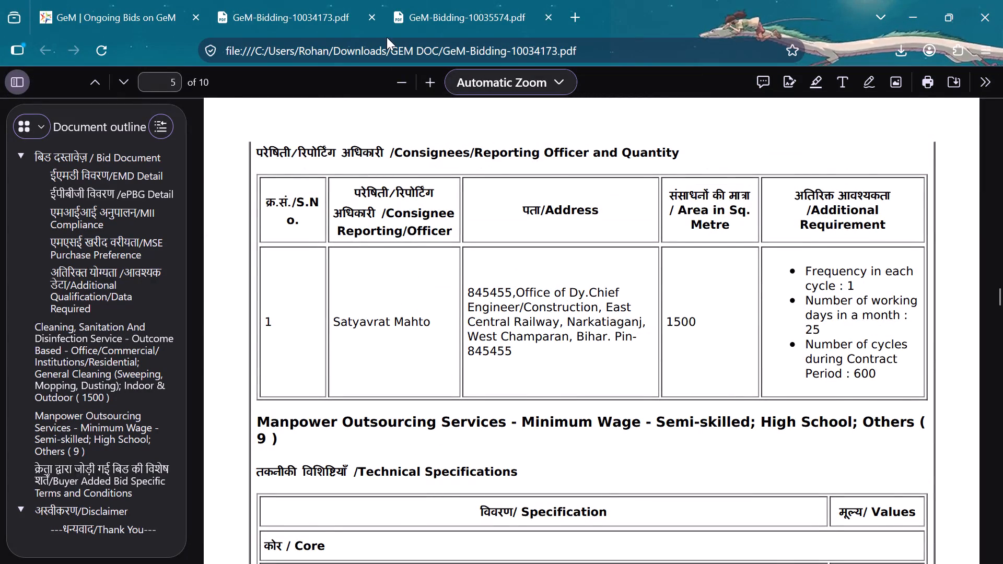
double_click(376, 21)
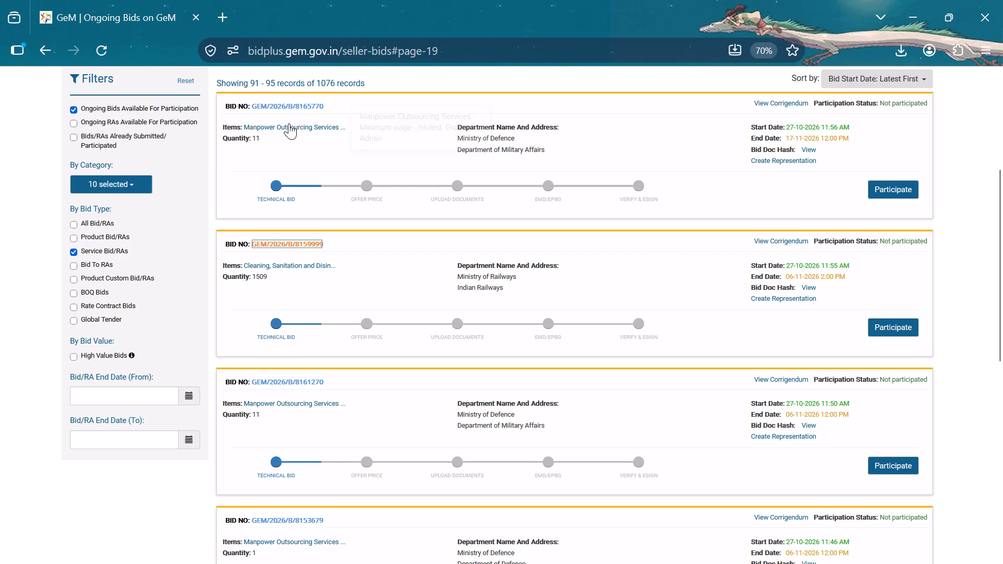
Open bid GEM/2026/B/8165770 from the ongoing bids list and read through to the buyer-added bid specific terms.
left_click(285, 99)
left_click(287, 104)
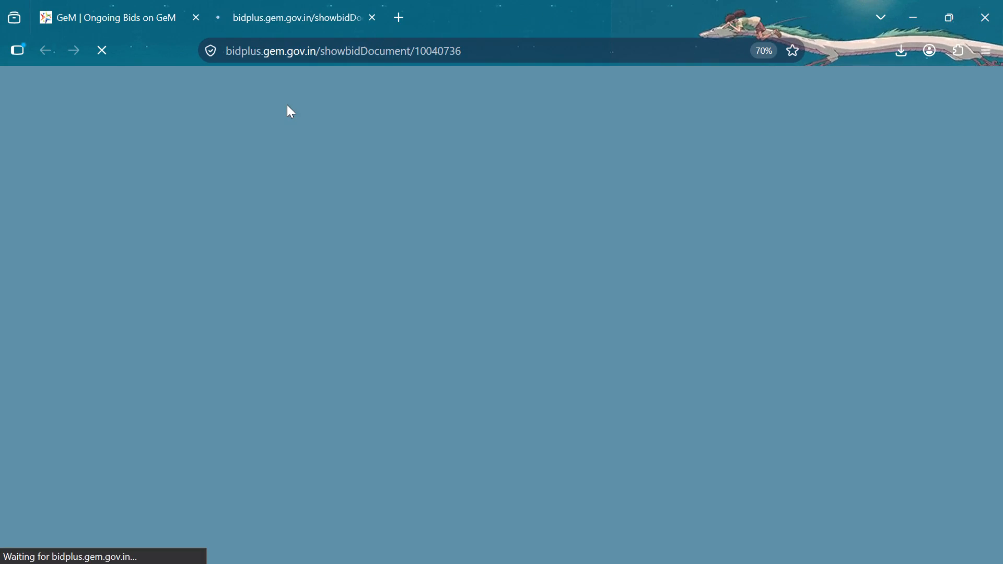
left_click(377, 226)
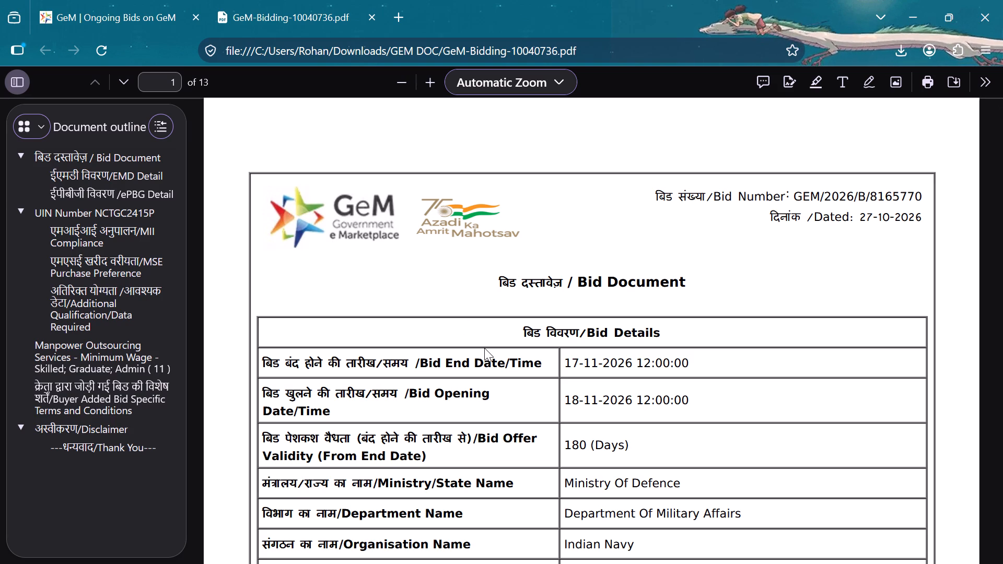
scroll(638, 500, "down", 6)
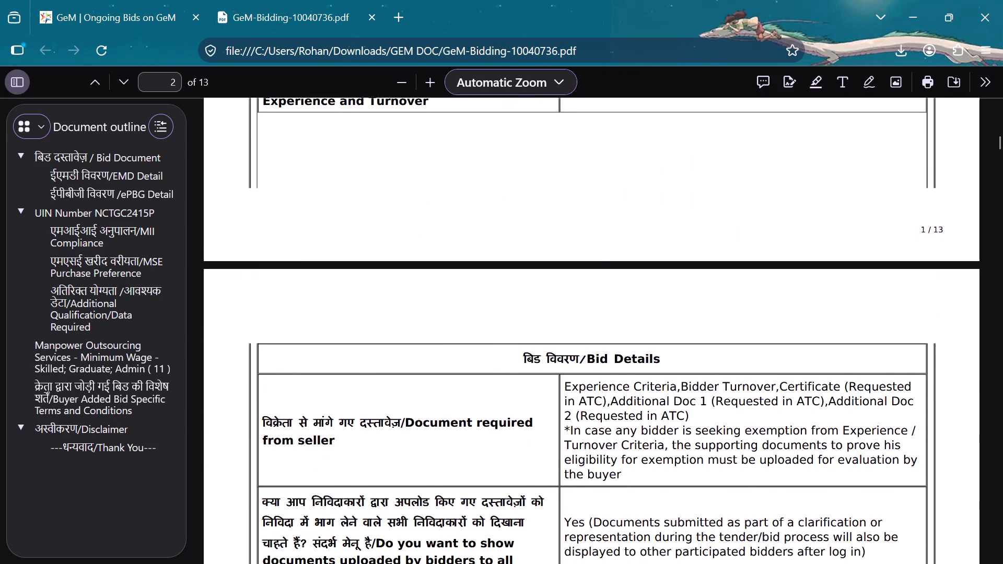
scroll(638, 500, "down", 8)
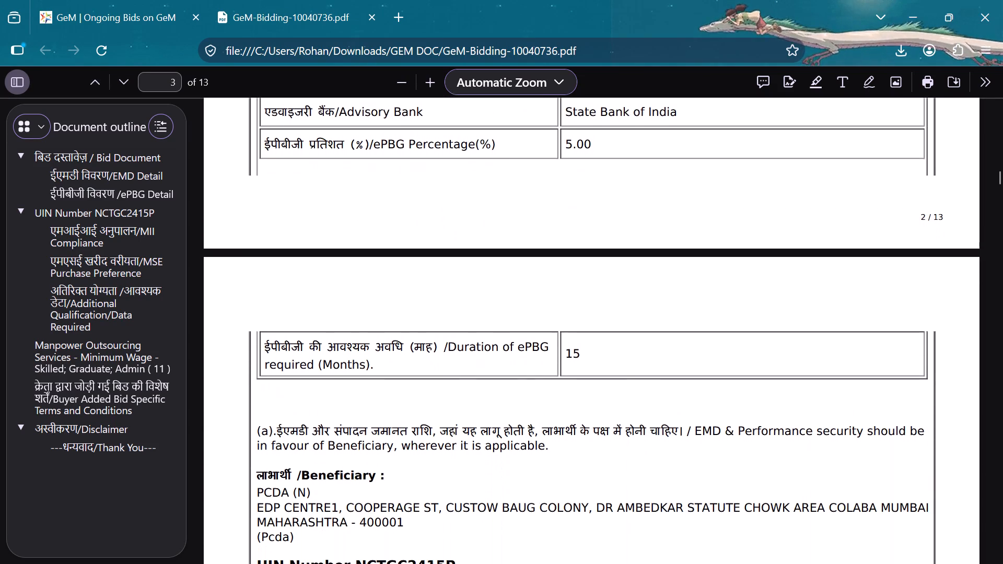
scroll(638, 500, "down", 8)
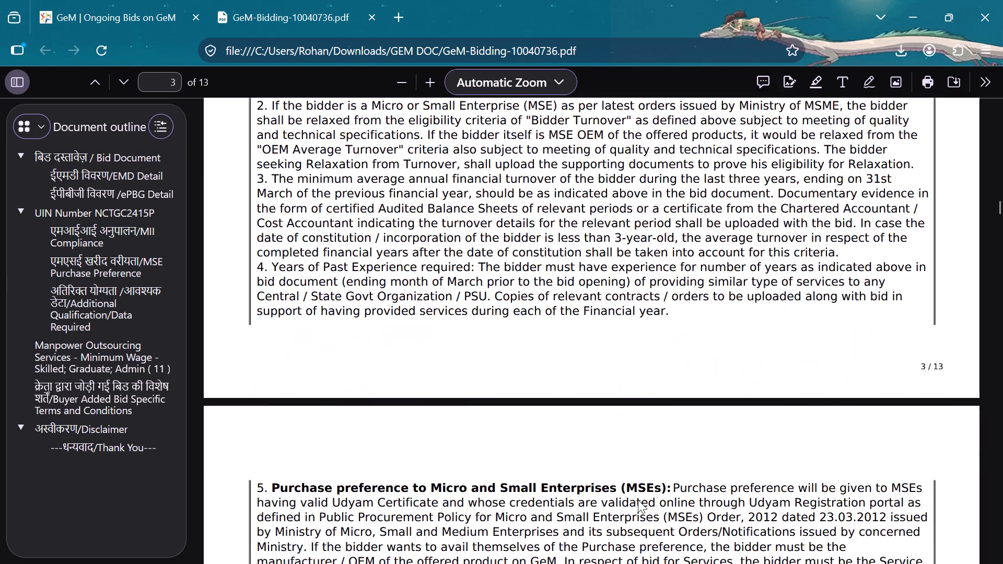
scroll(638, 500, "down", 19)
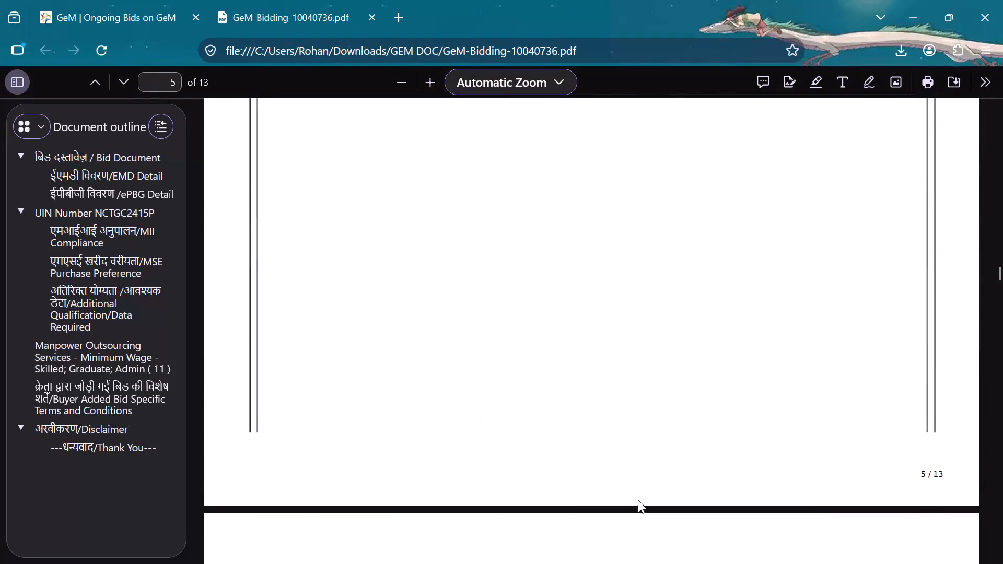
scroll(638, 500, "down", 2)
scroll(638, 500, "up", 3)
scroll(546, 320, "down", 1)
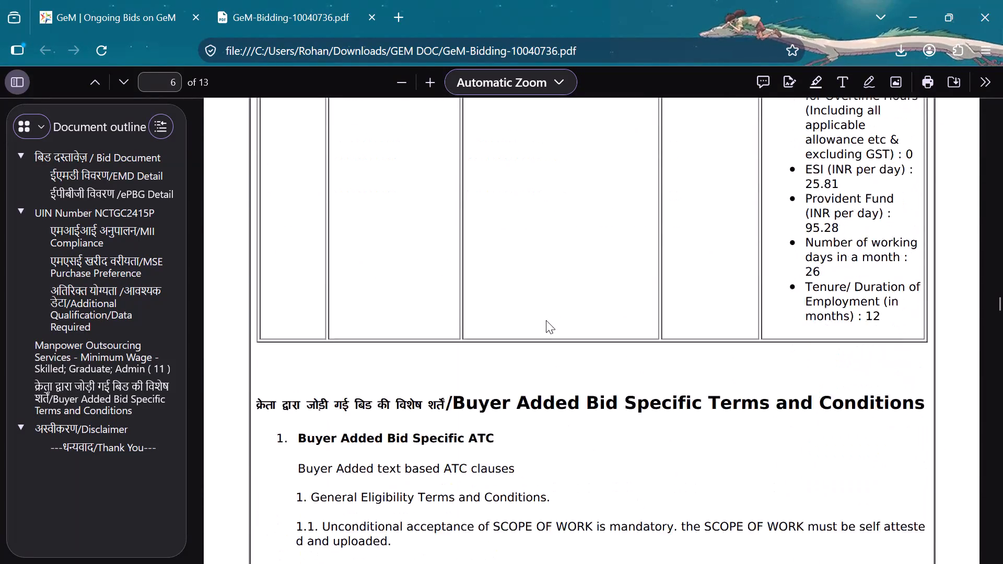
scroll(546, 320, "down", 1)
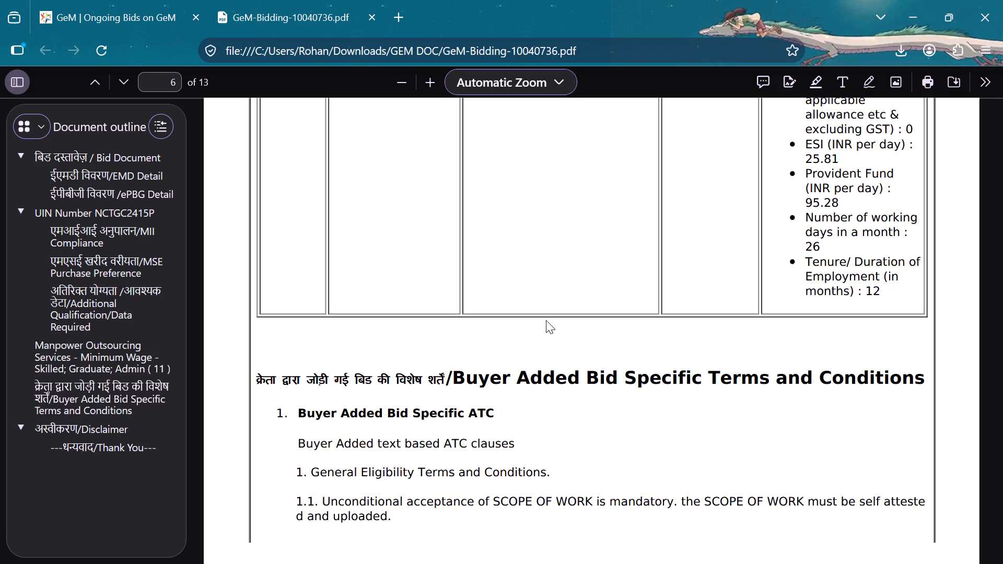
left_click(546, 320)
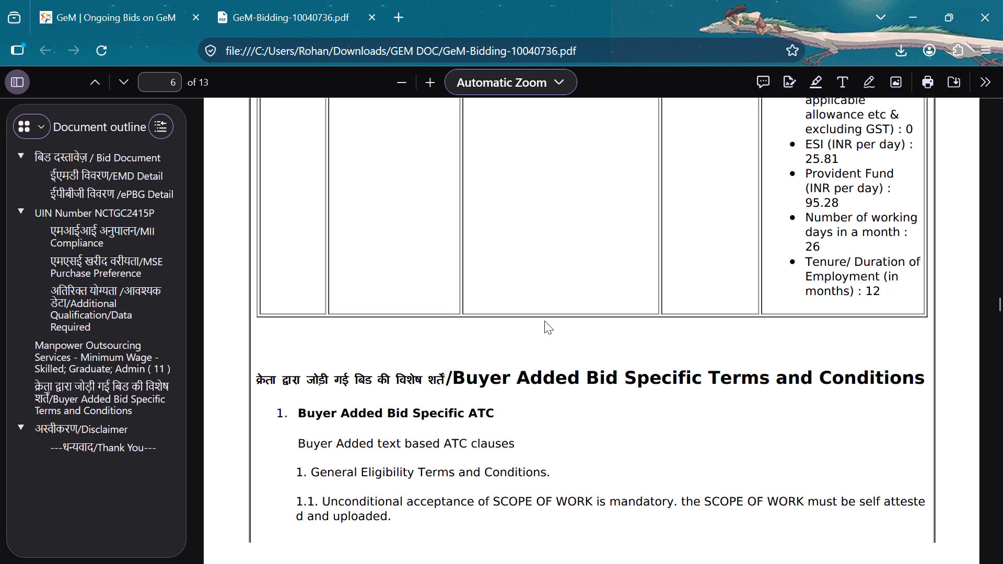
Go back to the start of the GEM/2026/B/8165770 document and recheck its bid details and EMD section.
scroll(651, 278, "up", 2)
key("ctrl+Up")
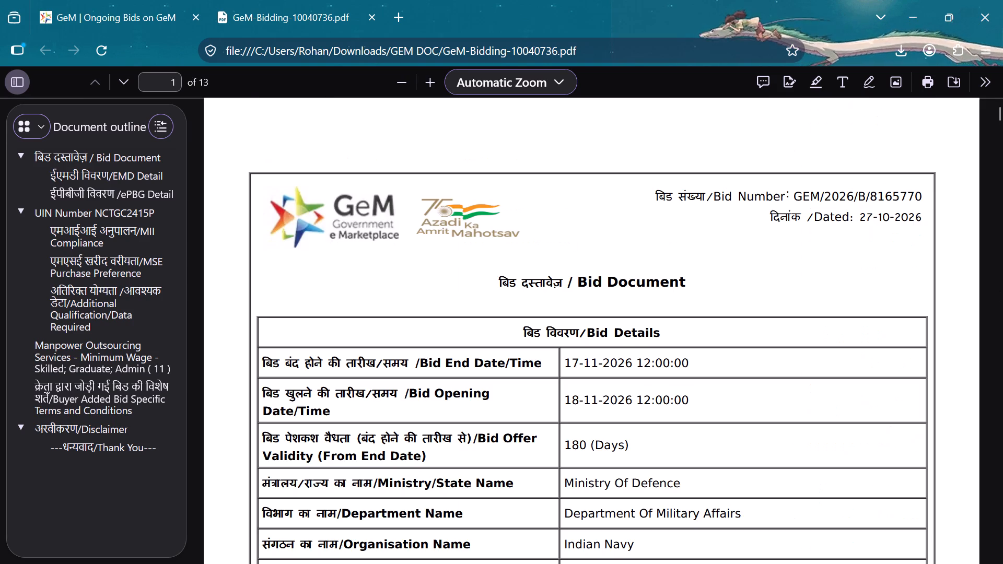
scroll(651, 278, "down", 8)
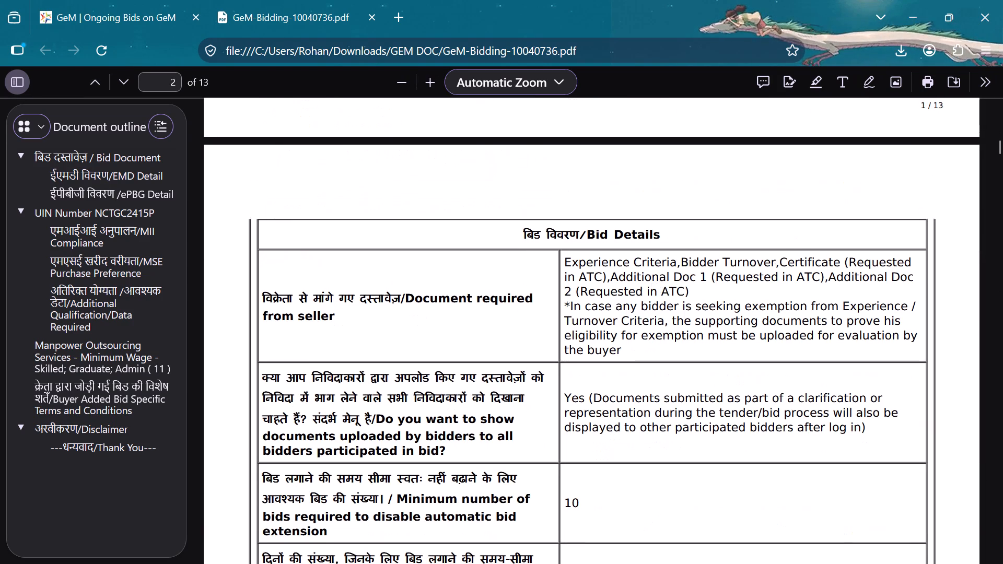
scroll(651, 278, "down", 8)
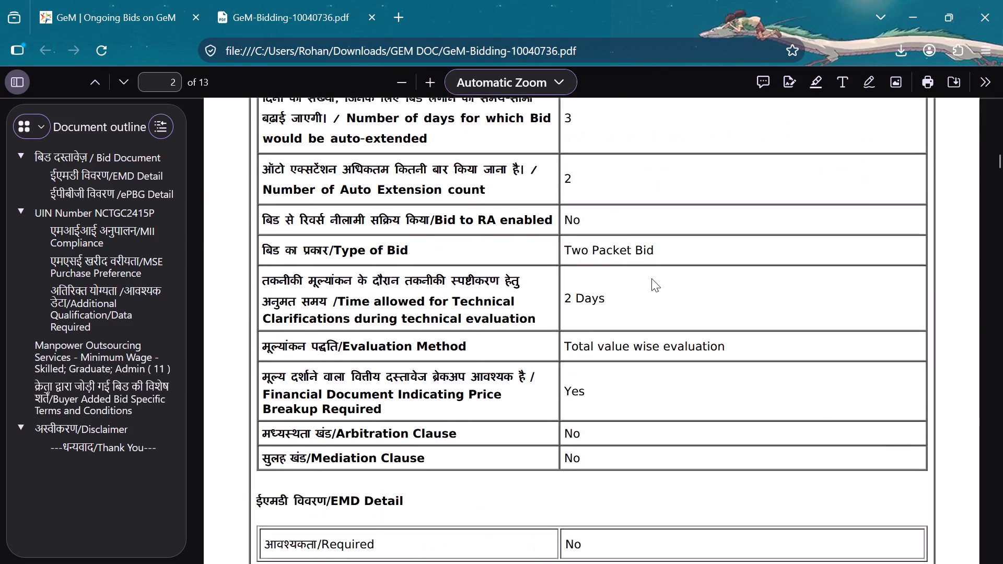
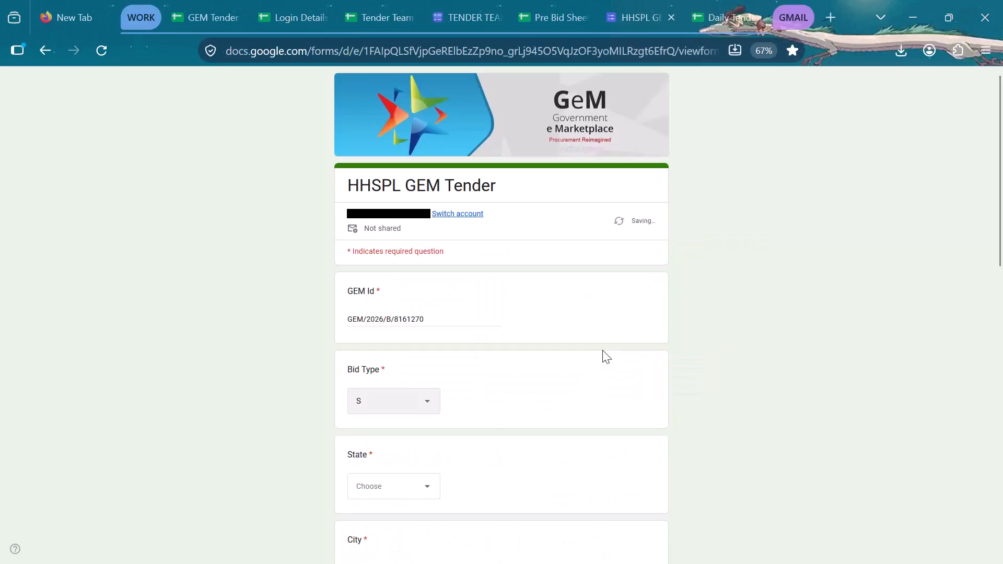
Replace the GEM Id in the HHSPL GEM Tender form with the copied bid number and set the Bid Type to M.
left_click(438, 321)
key("ctrl+a")
key("ctrl+v")
key("Tab")
key("m")
Locate the consignee location in GeM-Bidding-10040736.pdf and search the web for Kannur to identify its state.
key("alt+Tab")
scroll(438, 321, "down", 10)
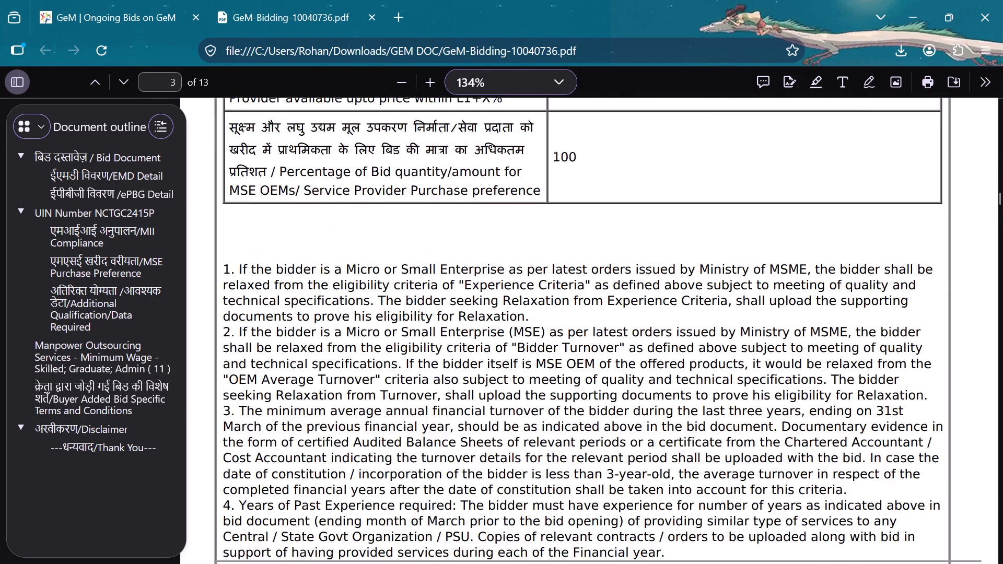
scroll(438, 321, "down", 20)
scroll(438, 321, "down", 11)
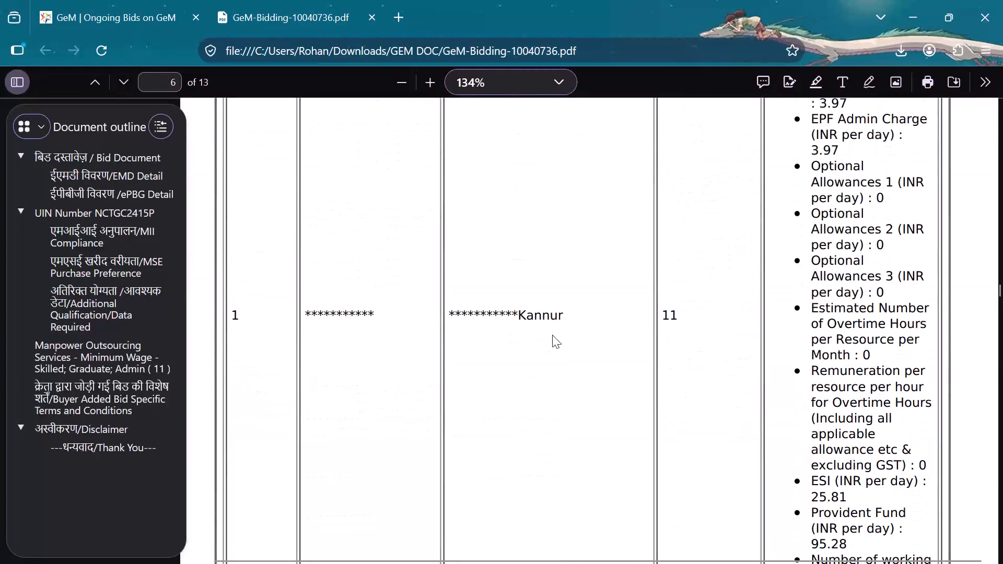
double_click(554, 322)
key("ctrl+c")
right_click(554, 322)
left_click(620, 185)
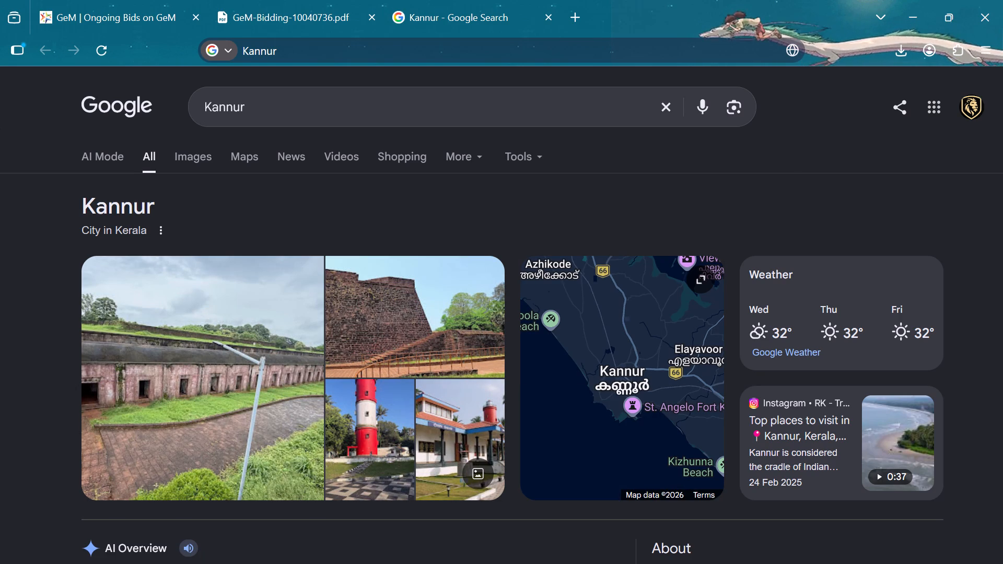
Close the bid document and the Kannur search results, and return to the end of the ongoing service bids list.
double_click(370, 23)
scroll(376, 213, "down", 8)
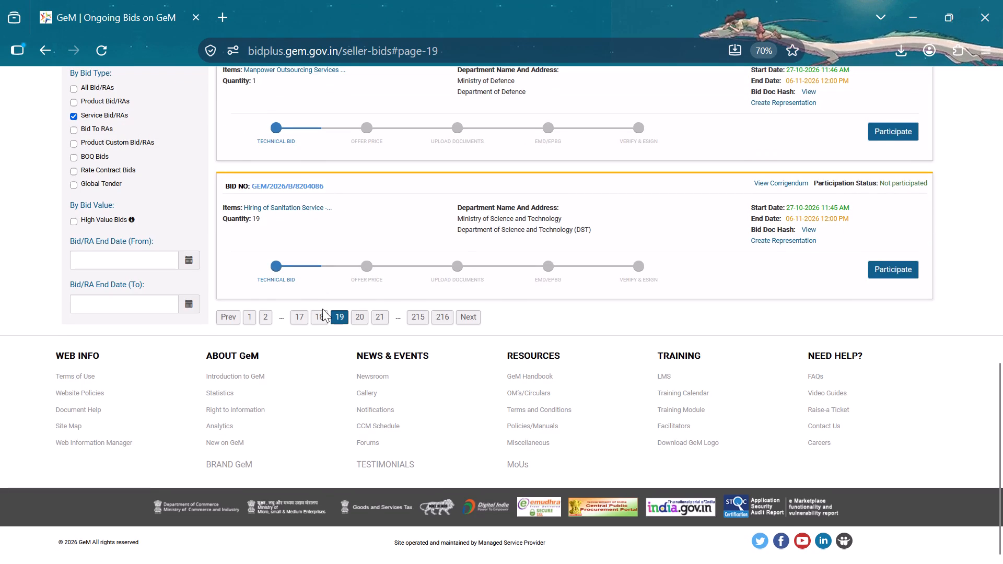
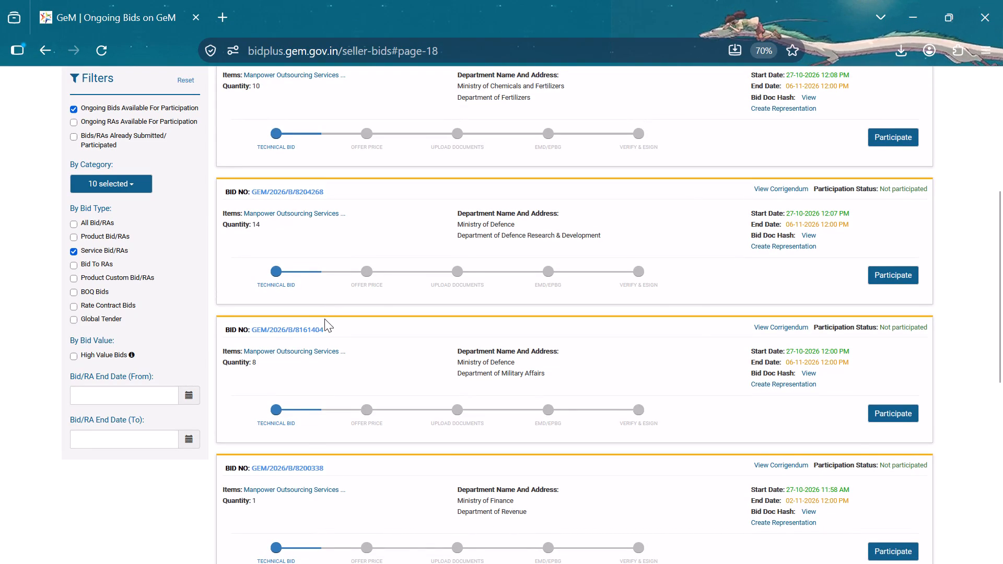
Open the document of bid GEM/2026/B/8161404, check its eligibility terms and consignee location, and close it.
left_click(328, 324, "ctrl")
left_click(314, 332, "ctrl")
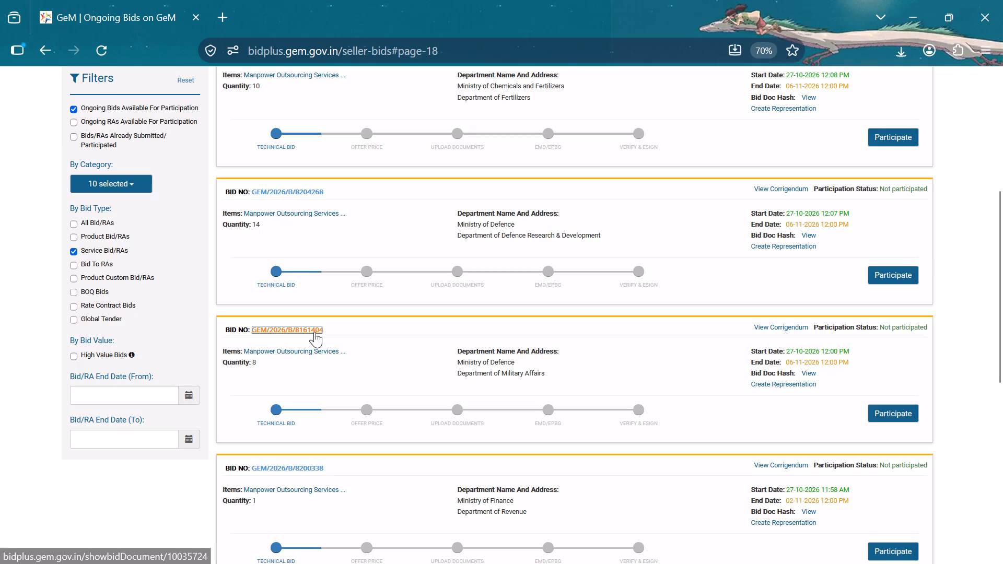
scroll(314, 332, "down", 5, "ctrl")
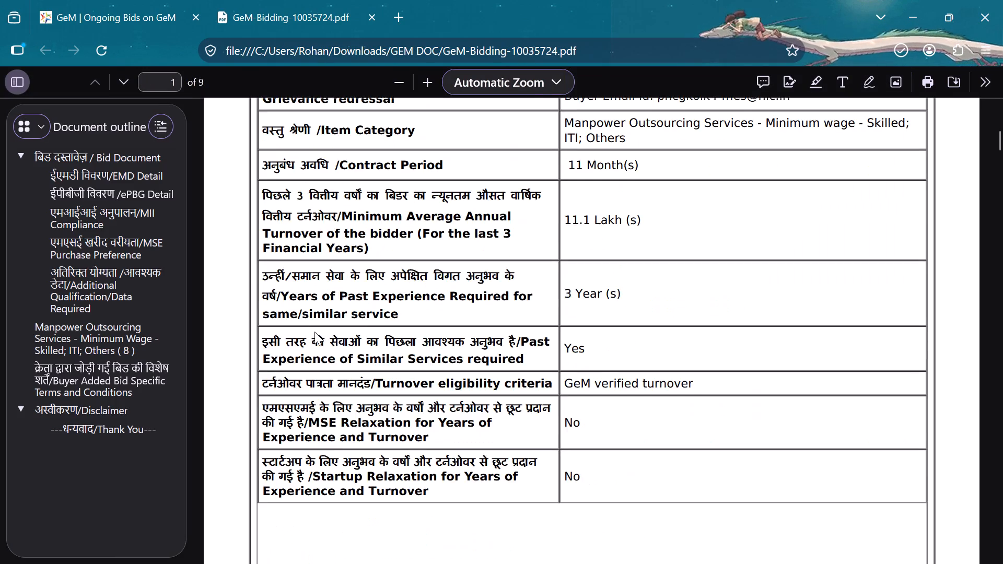
scroll(314, 332, "down", 19, "ctrl")
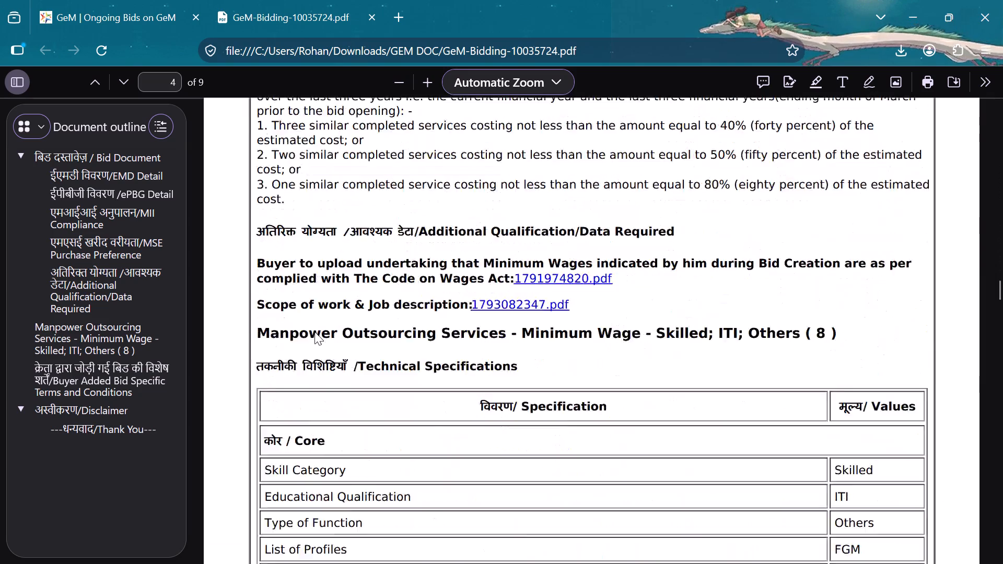
scroll(314, 332, "down", 14, "ctrl")
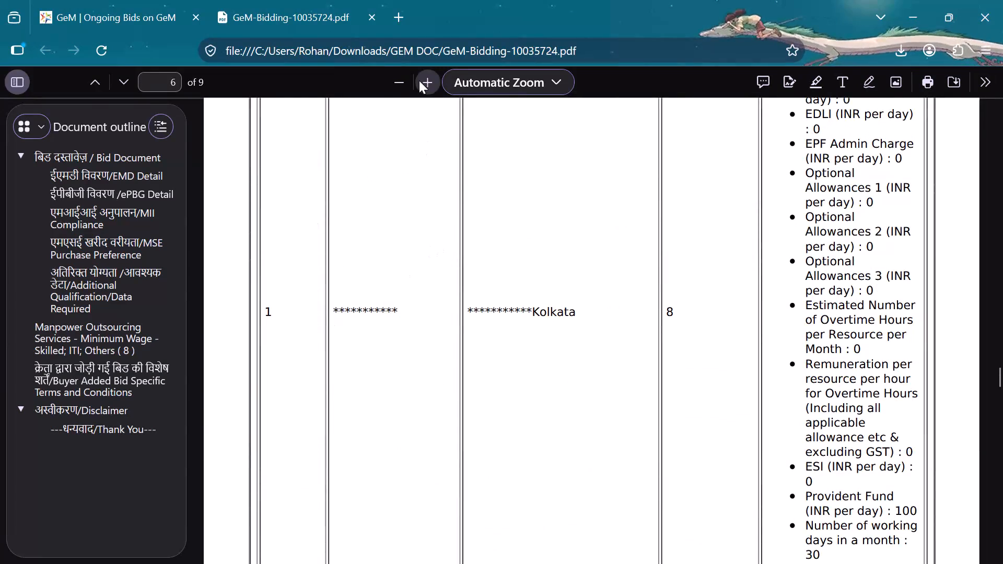
left_click(373, 17, "ctrl")
Open the document of bid GEM/2026/B/8204268 and review its bid details.
scroll(305, 192, "up", 1, "ctrl")
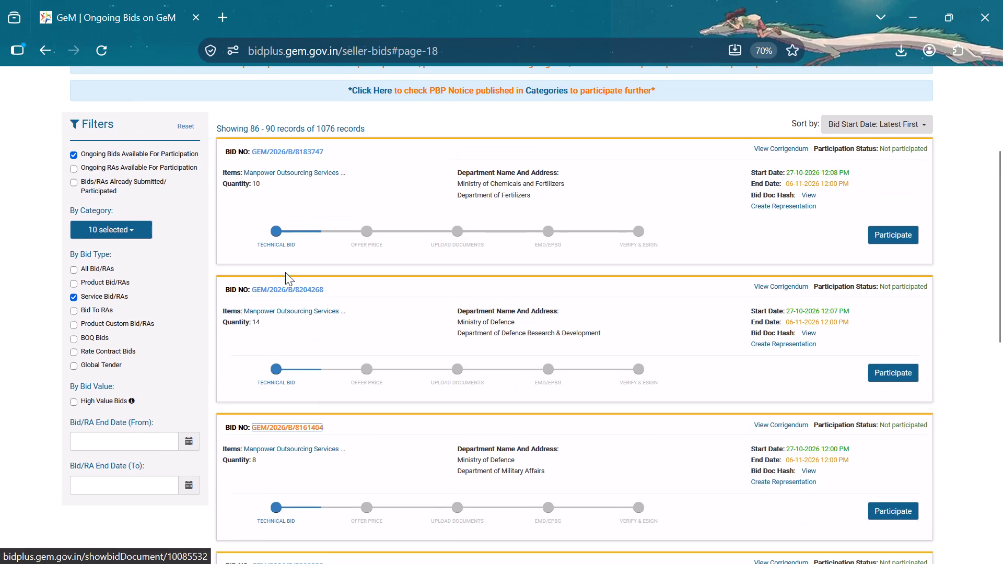
left_click(284, 284, "ctrl")
left_click(281, 290, "ctrl")
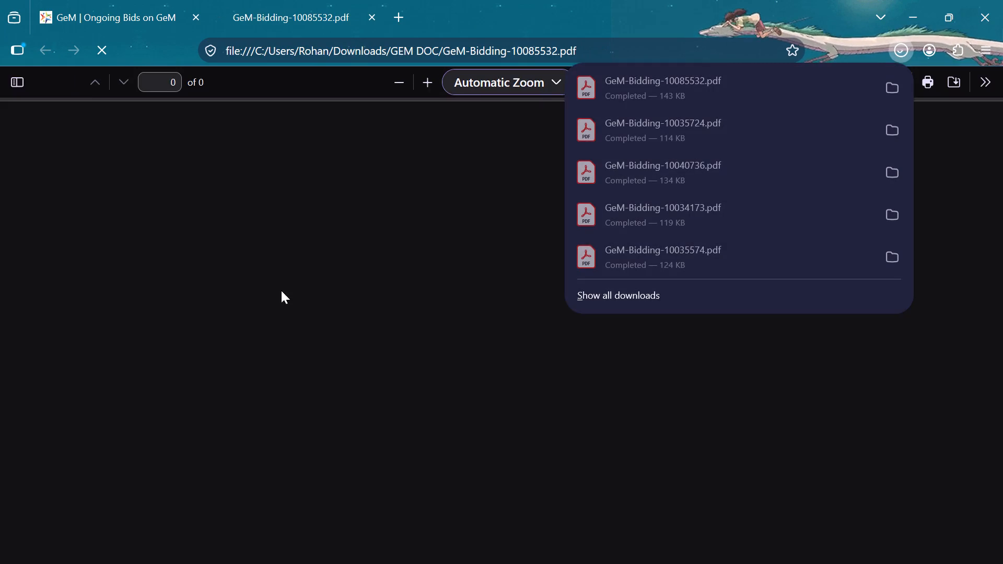
left_click(459, 345, "ctrl")
scroll(459, 345, "down", 4, "ctrl")
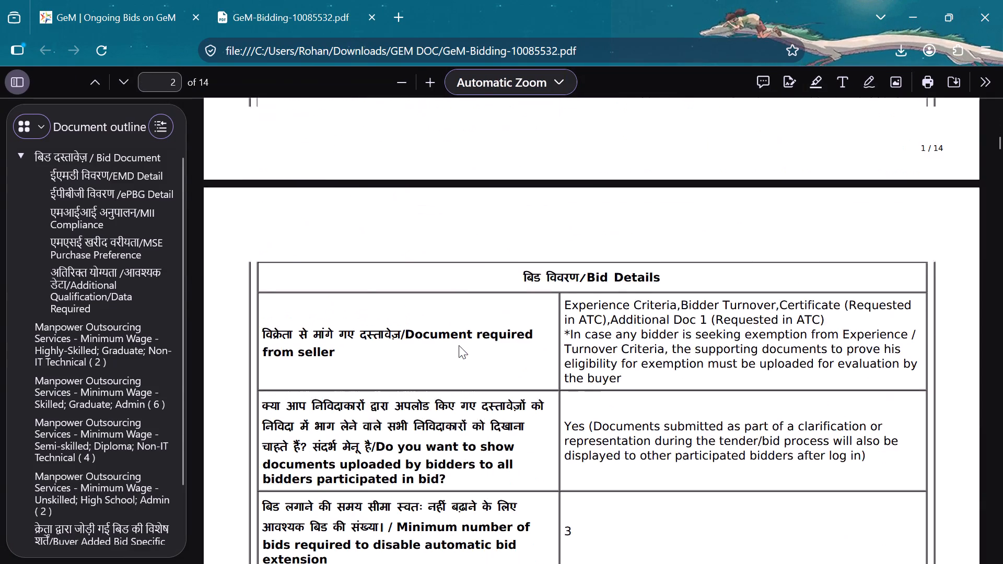
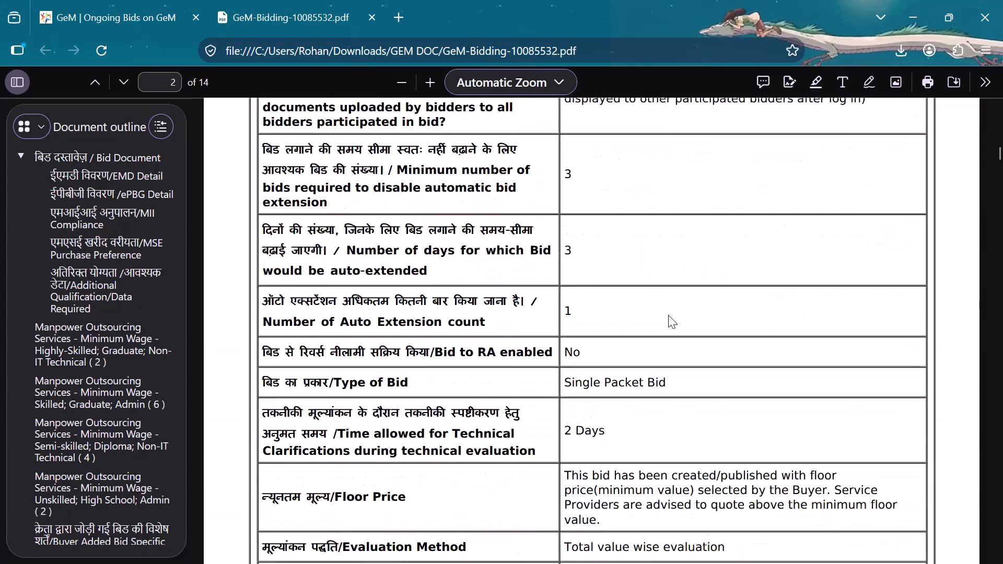
Switch to the HHSPL GEM Tender form and try to select the existing GEM Id entry for replacement.
key("alt+Tab")
left_click(459, 312)
key("ctrl+a")
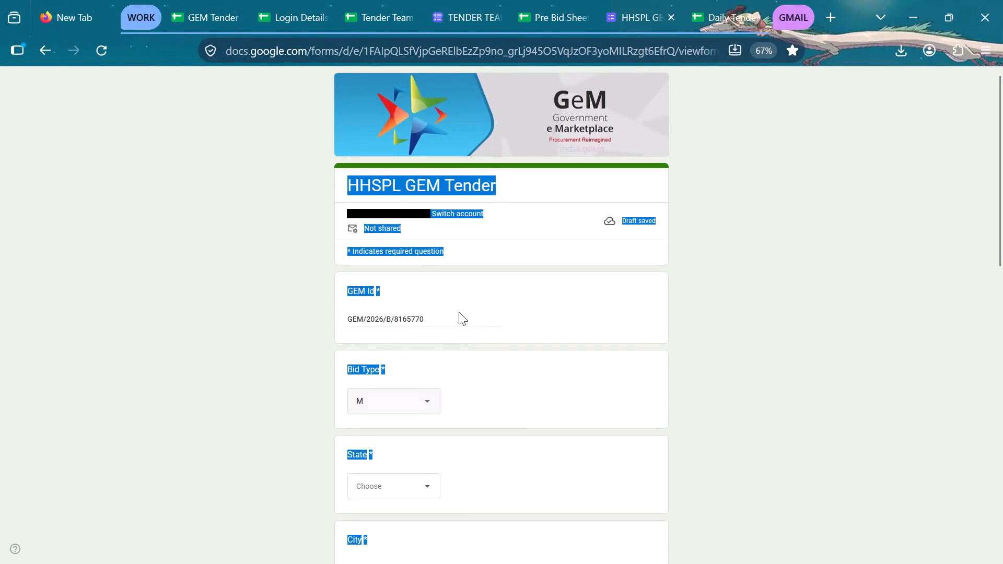
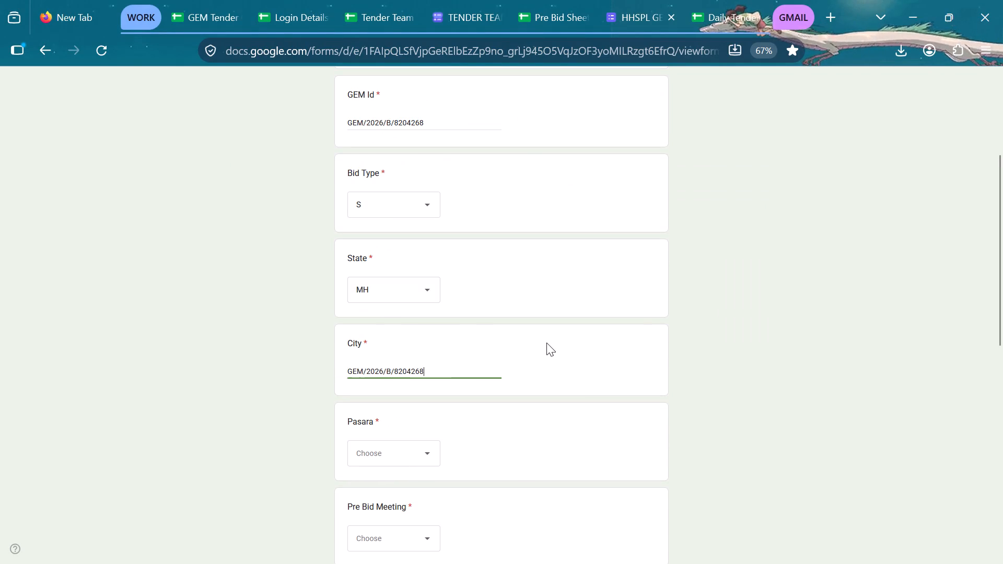
Undo the bid number pasted into the City answer and enter the city name, beginning with "Pun".
key("ctrl+z")
key("alt+Tab")
key("alt+Tab")
type("Pun")
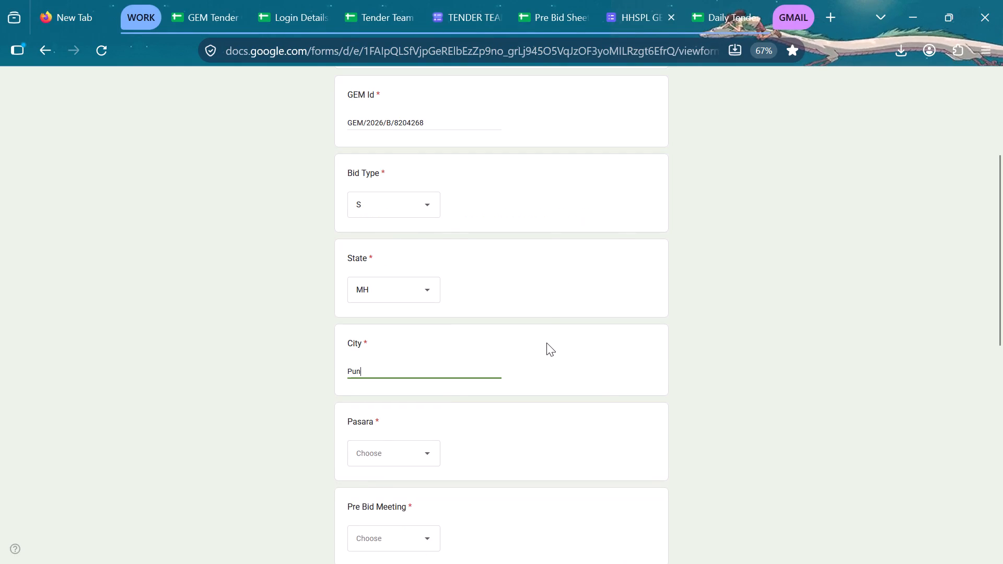
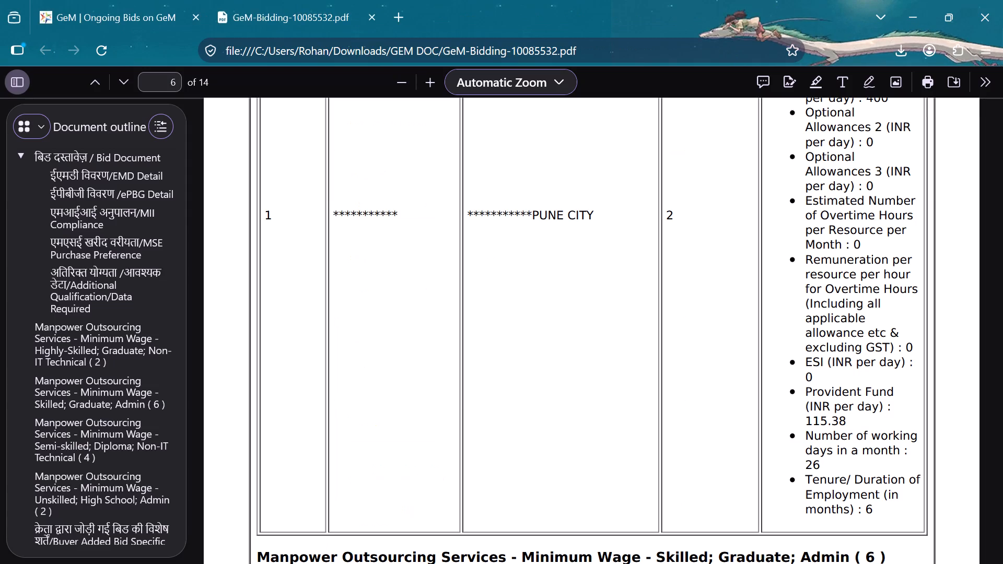
Answer N for both Pasara and Pre Bid Meeting in the tender form for the Pune bid.
key("alt+Tab")
key("n")
key("Tab")
key("n")
Check bid GEM/2026/B/8204268 in the bid list and enter Closing Date 06/11/2026 and Quantity 14 in the form.
key("alt+Tab")
left_click(64, 0)
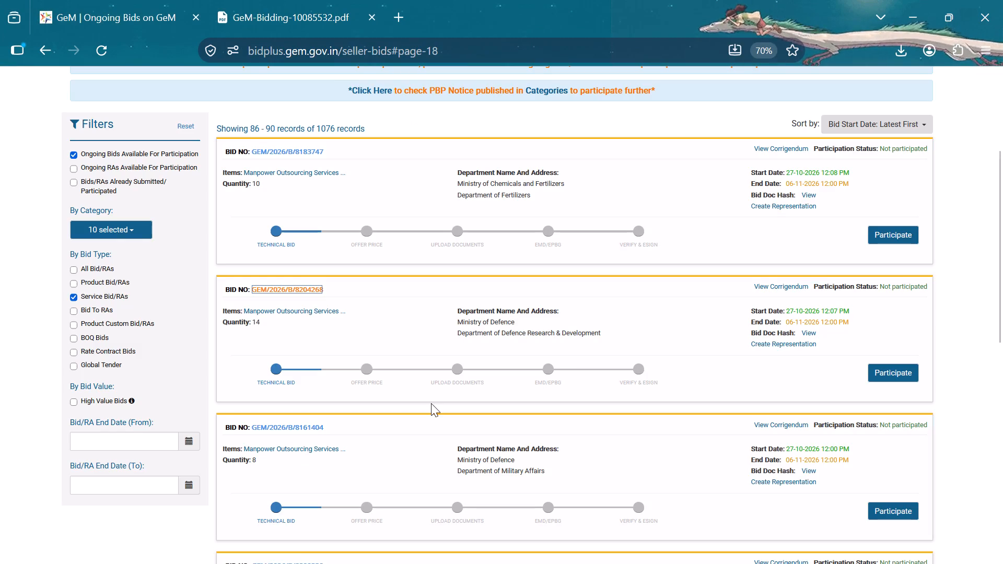
key("alt+Tab")
key("Tab")
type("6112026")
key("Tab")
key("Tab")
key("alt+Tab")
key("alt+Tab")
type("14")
Submit the completed HHSPL GEM Tender response and open a blank form for another response.
scroll(431, 403, "down", 6)
scroll(368, 464, "right", 1)
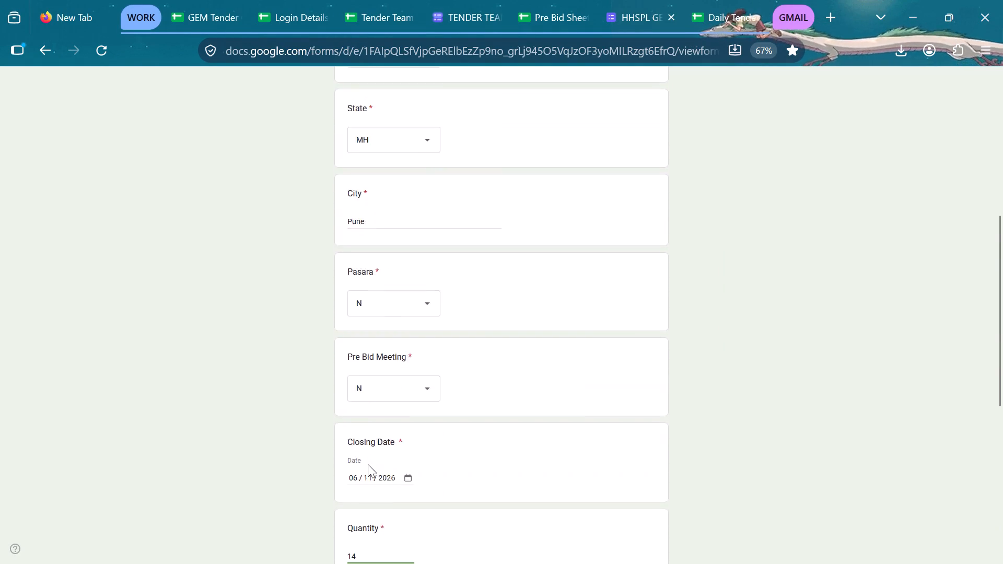
scroll(368, 464, "right", 1)
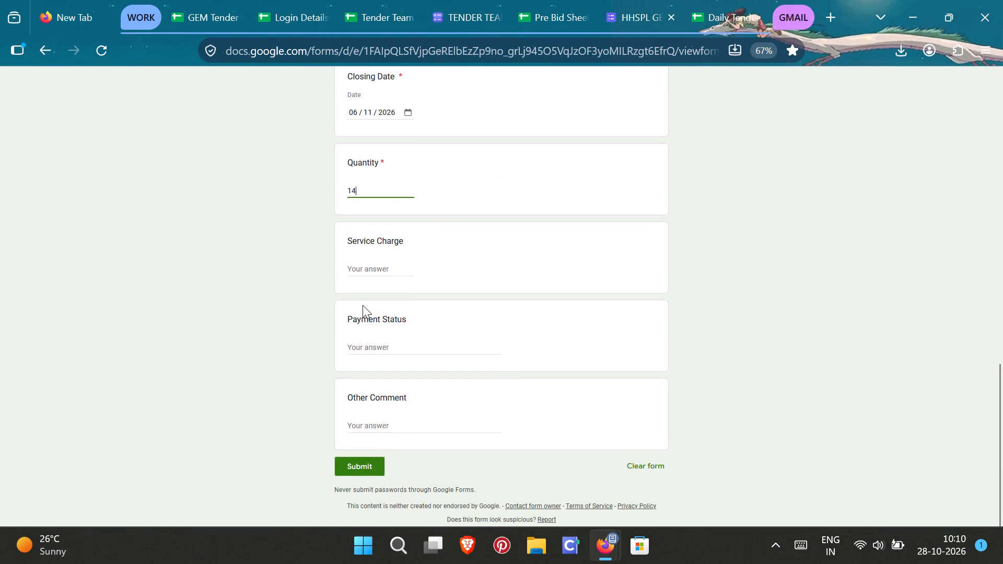
scroll(362, 304, "down", 1)
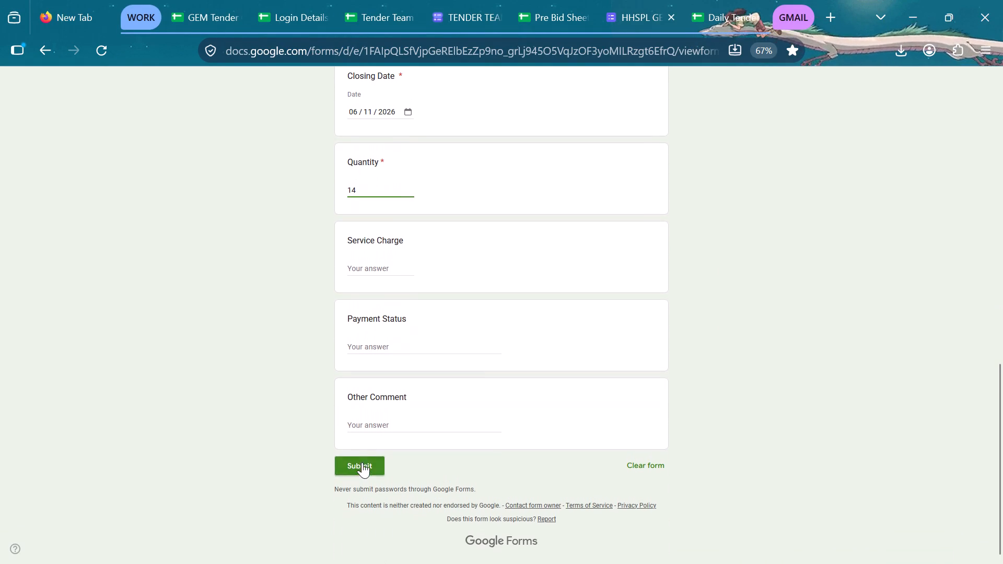
left_click(362, 465)
key("alt+Tab")
key("alt+Tab")
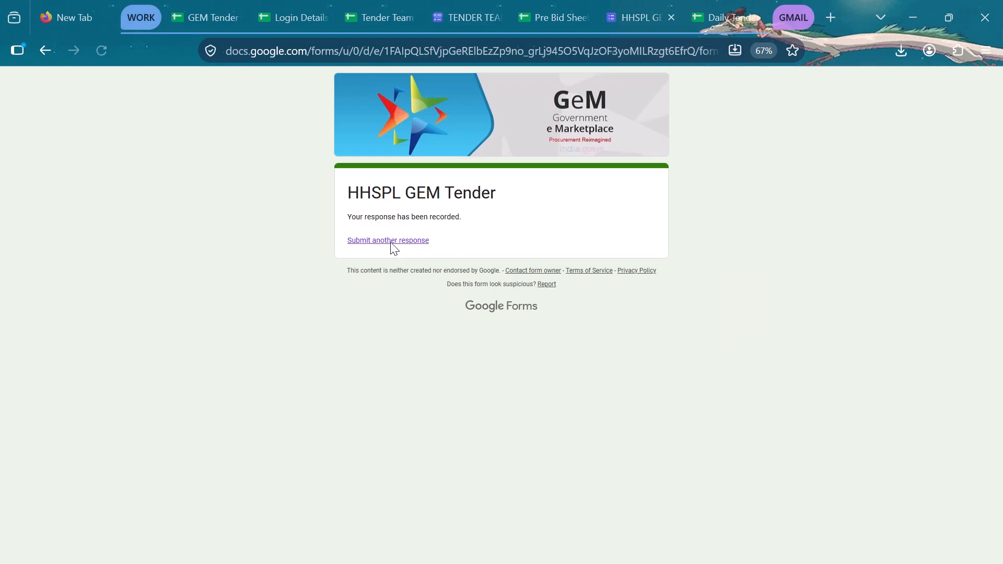
left_click(390, 242)
Open the bid document of GEM/2026/B/8183747 from the ongoing bids list and close the previous bid's PDF.
key("alt+Tab")
left_click(285, 152)
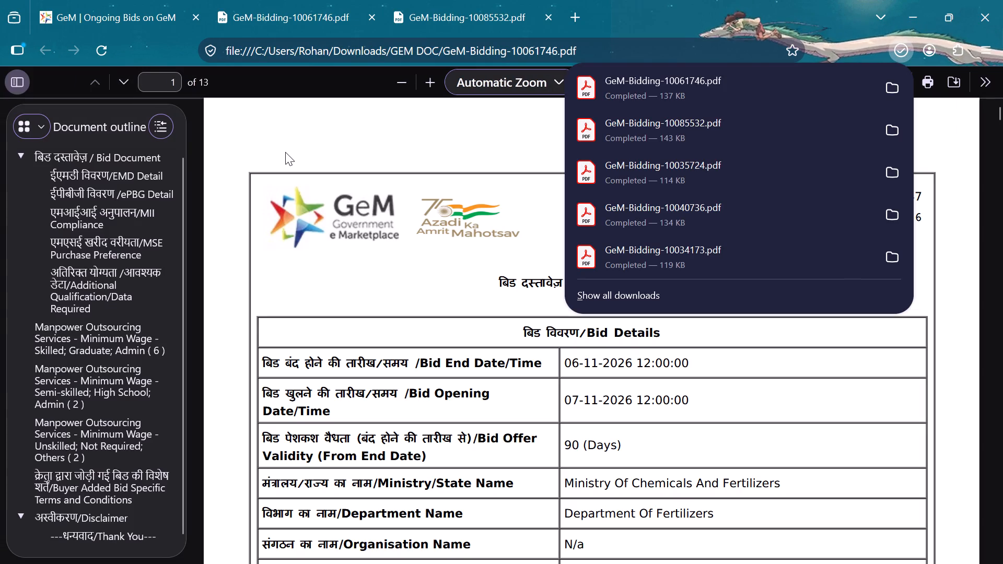
left_click(545, 23)
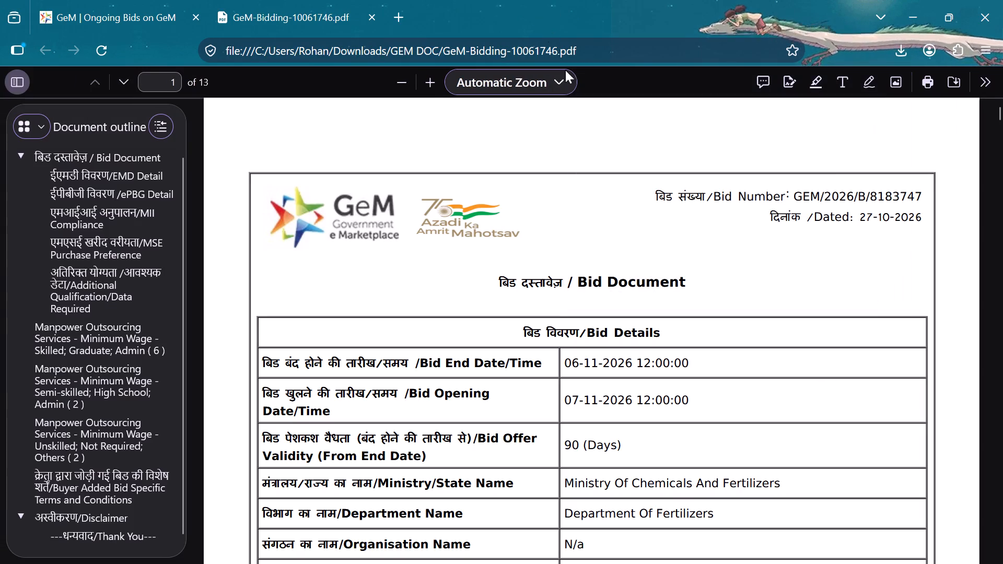
Copy bid number GEM/2026/B/8183747 from its document into the GEM Id answer and choose the Bid Type starting with M.
scroll(635, 268, "down", 2)
scroll(635, 268, "up", 3)
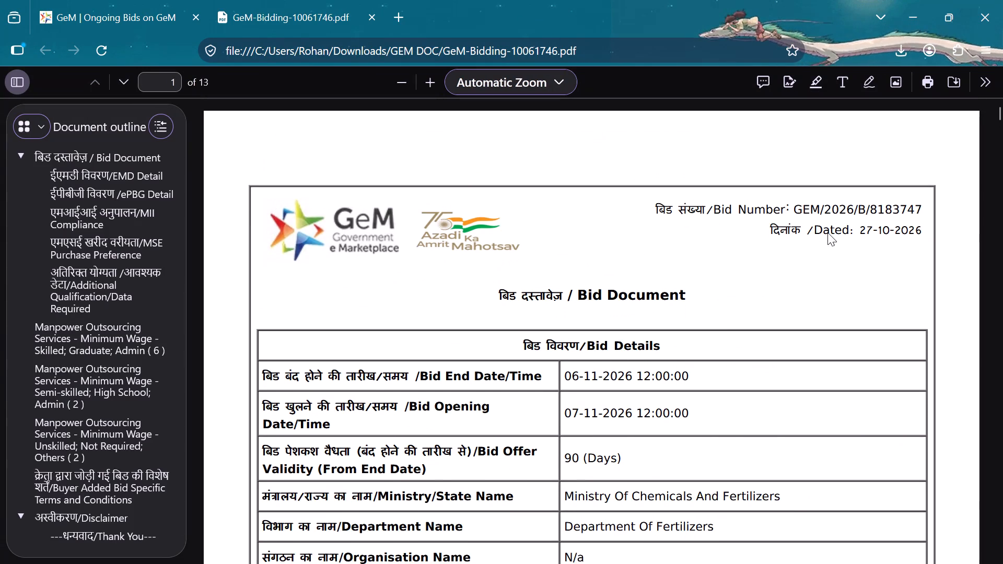
double_click(810, 198)
key("ctrl+shift+Right")
key("ctrl+shift+Right")
key("ctrl+shift+Right")
key("ctrl+c")
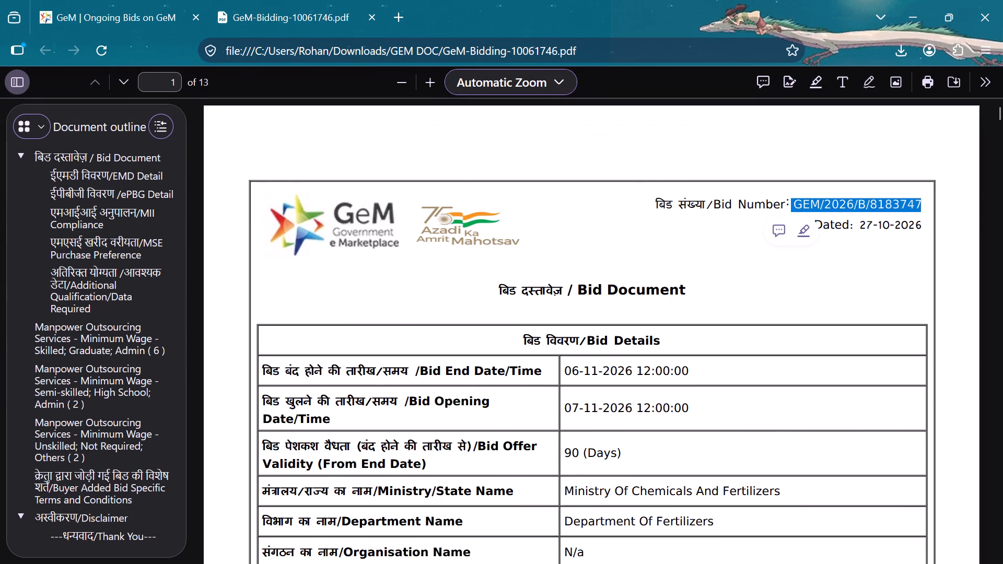
scroll(657, 308, "down", 7)
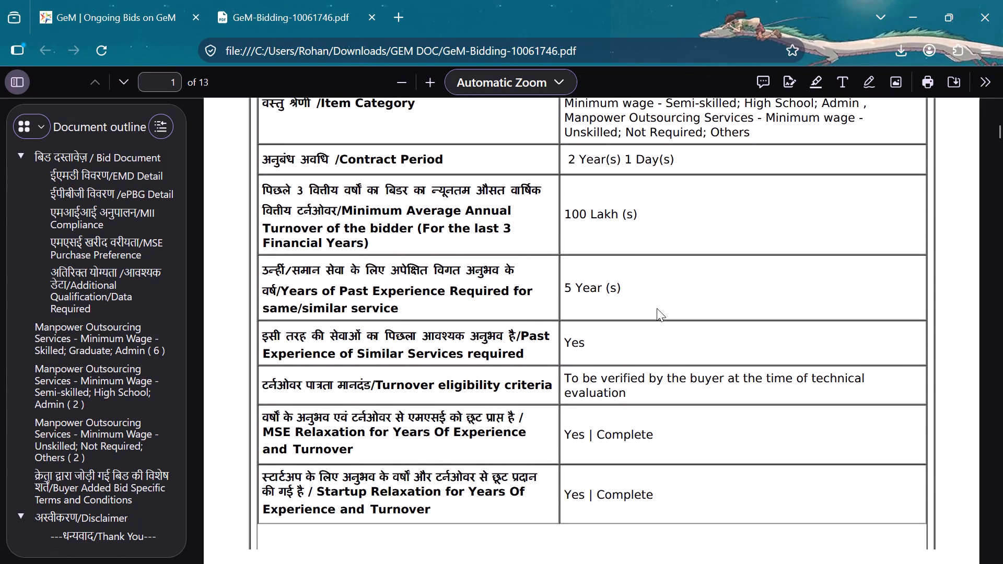
scroll(657, 308, "down", 5)
key("alt+Tab")
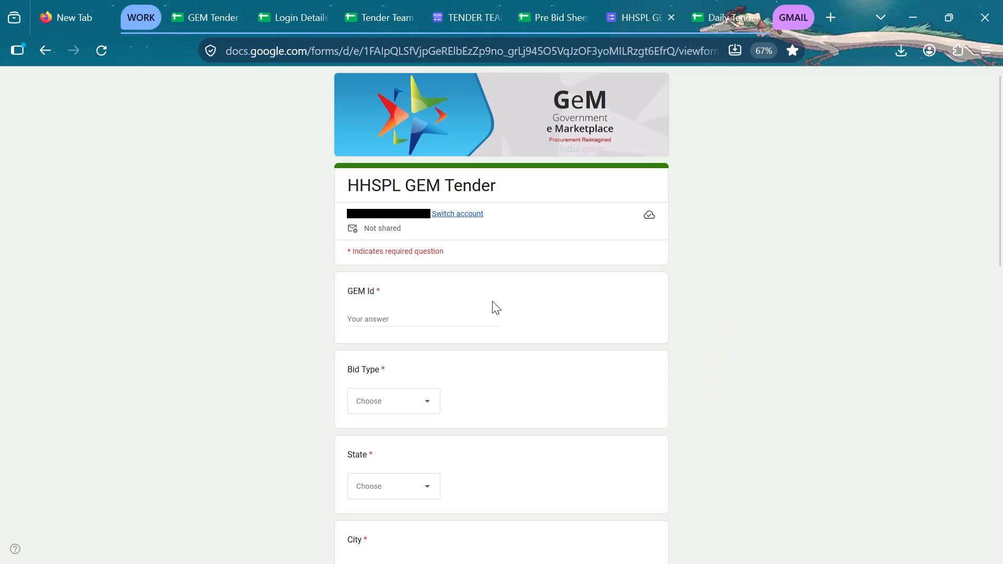
left_click(426, 319)
key("ctrl+v")
key("Tab")
key("m")
Check the bid document for the work location and enter State DL and City delhi in the form.
key("alt+Tab")
scroll(426, 319, "down", 20)
scroll(426, 319, "down", 6)
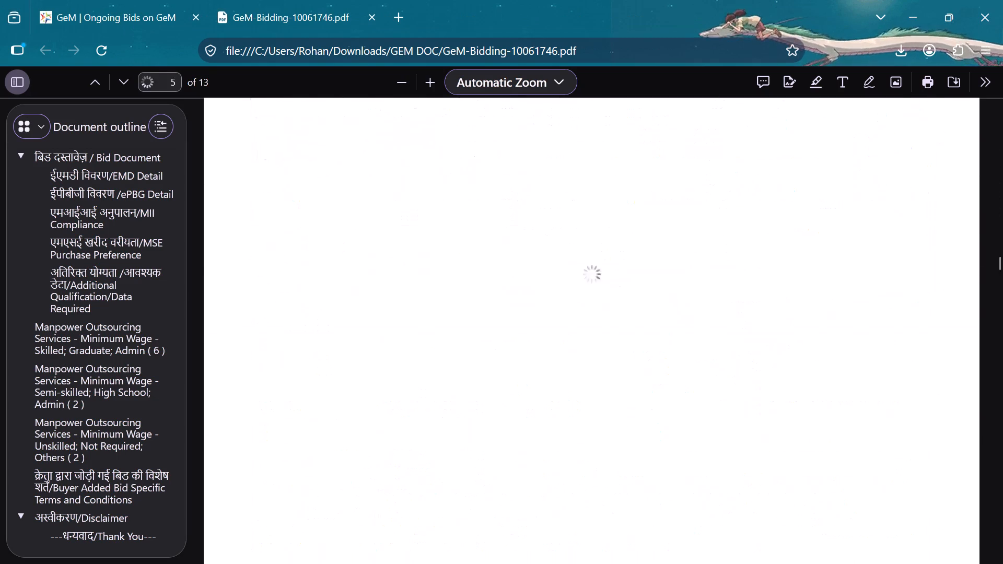
scroll(426, 319, "down", 11)
key("alt+Tab")
key("Tab")
type("dl")
key("Tab")
type("delhi")
Answer N for both Pasara and Pre Bid Meeting in the form for the Delhi bid.
key("Tab")
key("n")
key("Tab")
key("n")
Check bid GEM/2026/B/8183747 in the bid list and enter Closing Date 06/11/2026 and Quantity 10 in the form.
key("alt+Tab")
scroll(446, 332, "down", 5)
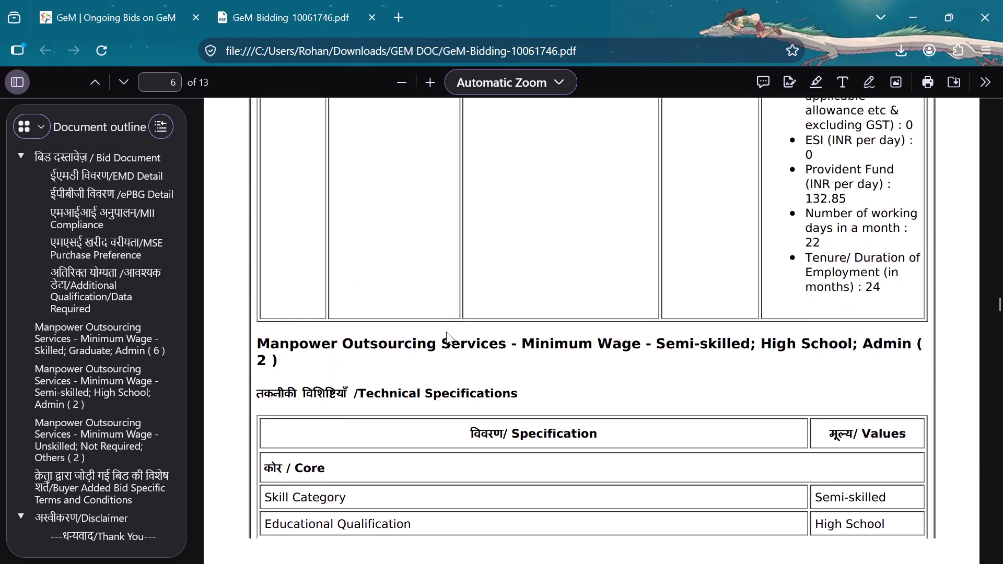
scroll(446, 332, "down", 15)
left_click(122, 0)
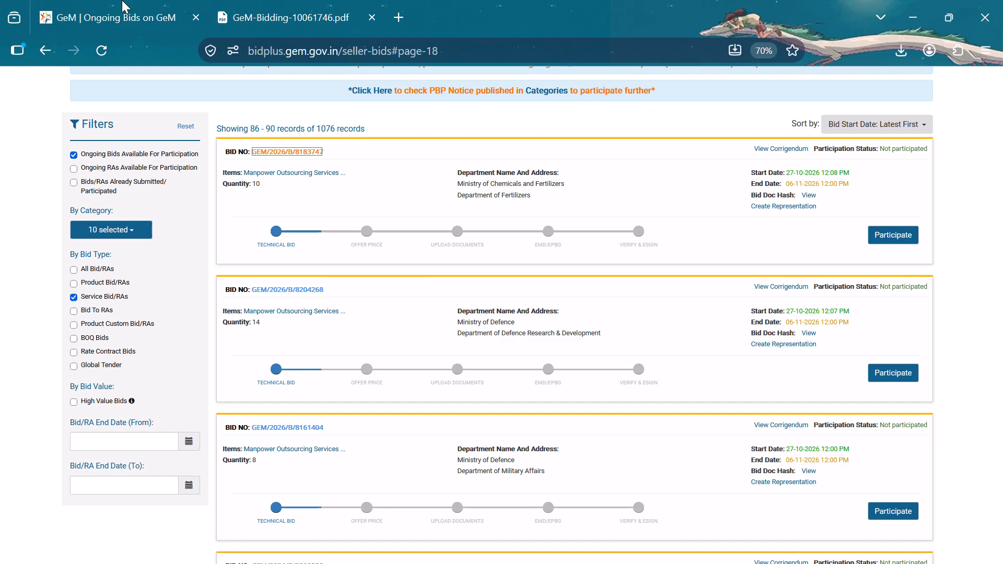
key("alt+Tab")
key("Tab")
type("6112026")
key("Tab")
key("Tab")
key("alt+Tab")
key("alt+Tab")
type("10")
Submit the Delhi bid's response, open a blank form for another response, and return to the ongoing bids list.
scroll(423, 266, "down", 8)
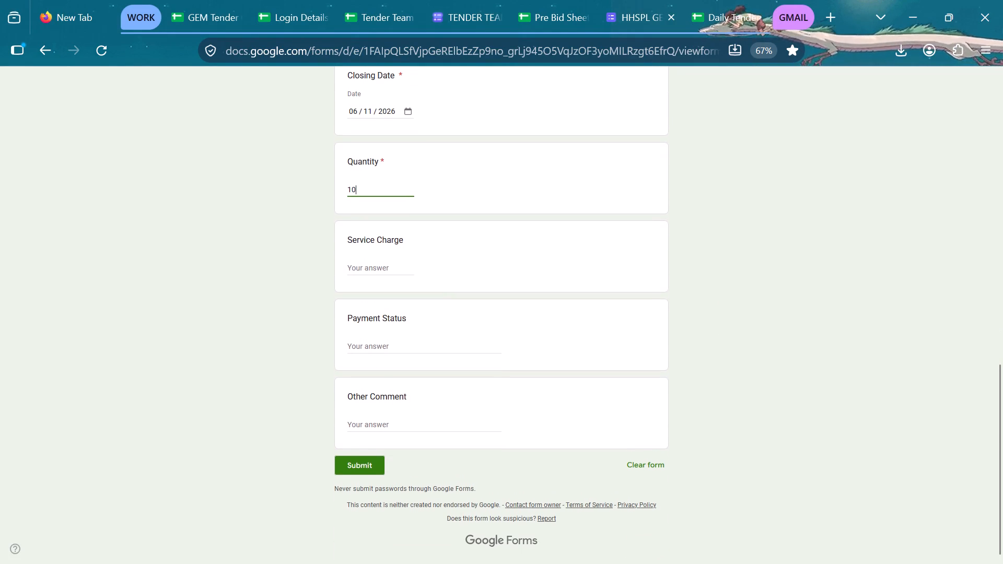
left_click(357, 462)
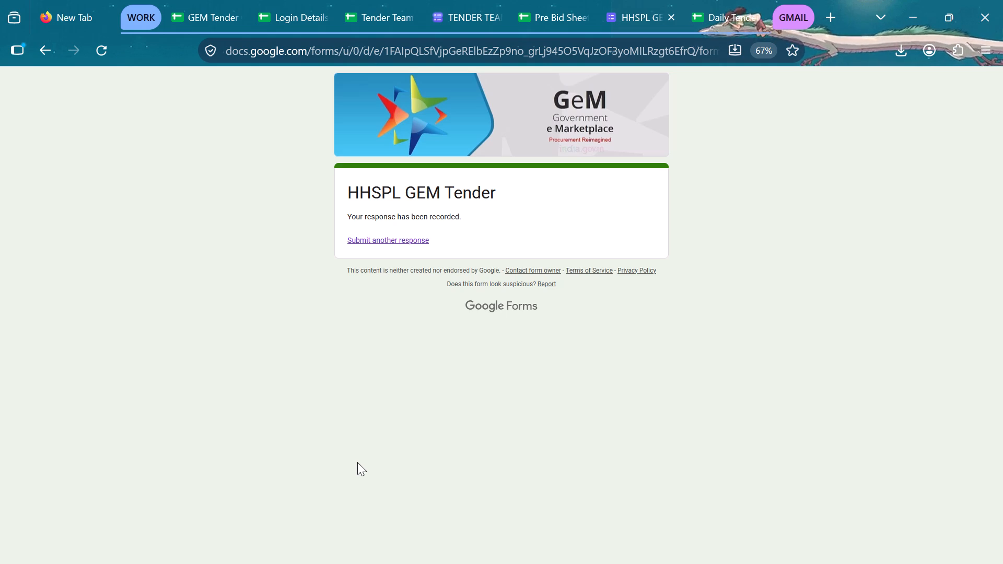
left_click(356, 238)
key("alt+Tab")
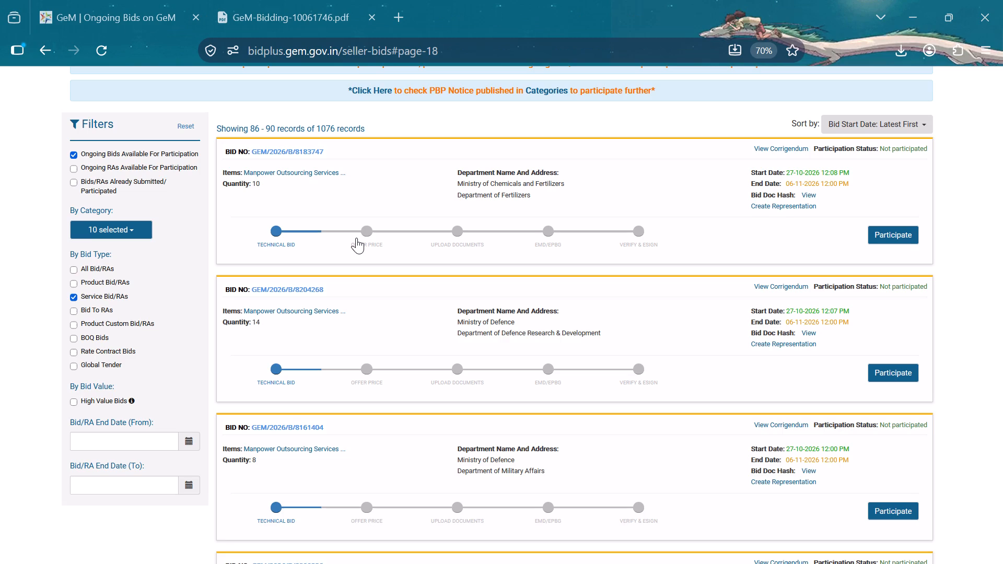
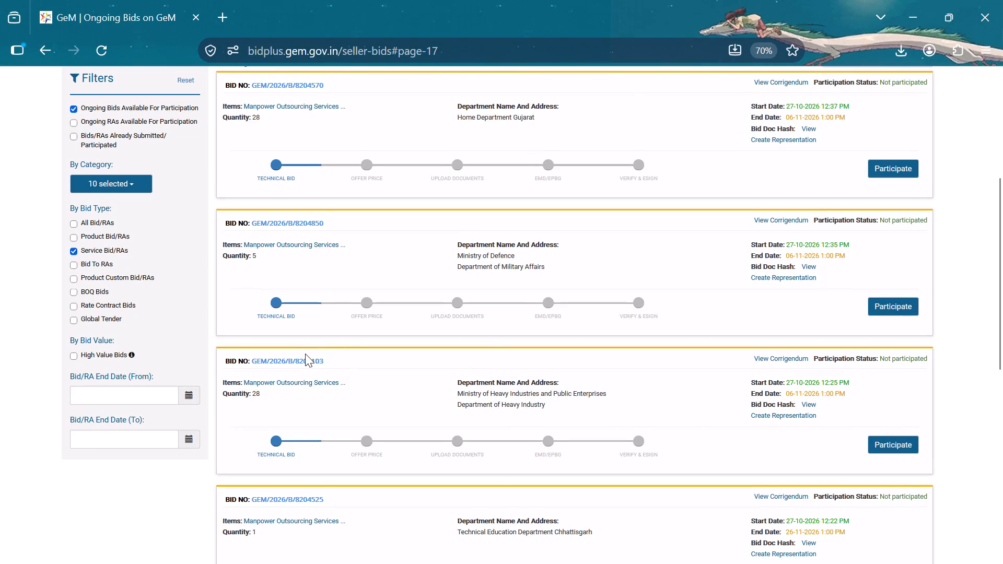
Open the bid document for the Department of Heavy Industry bid GEM/2026/B/8204103 and start selecting its bid number.
left_click(305, 359)
left_click(306, 354)
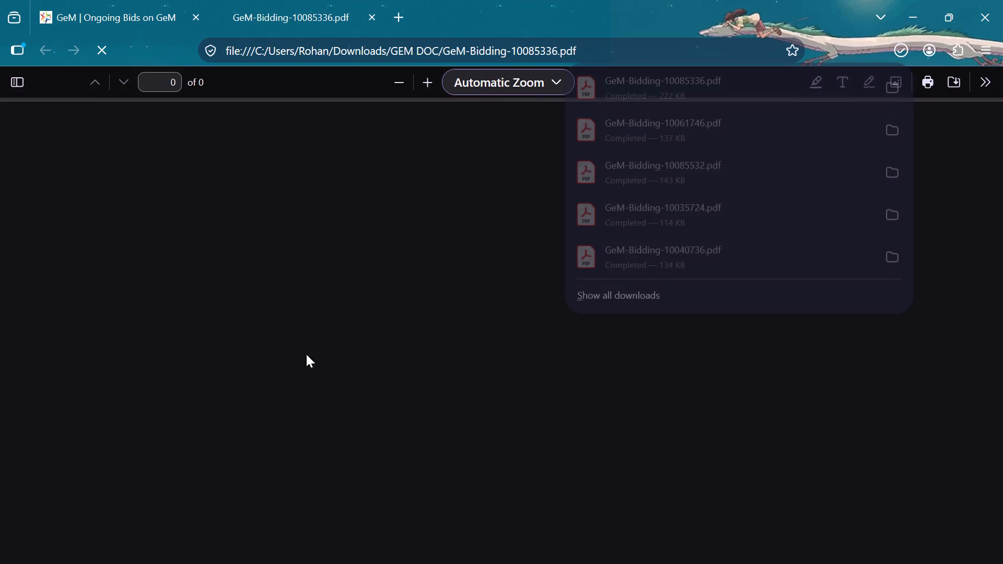
double_click(801, 190)
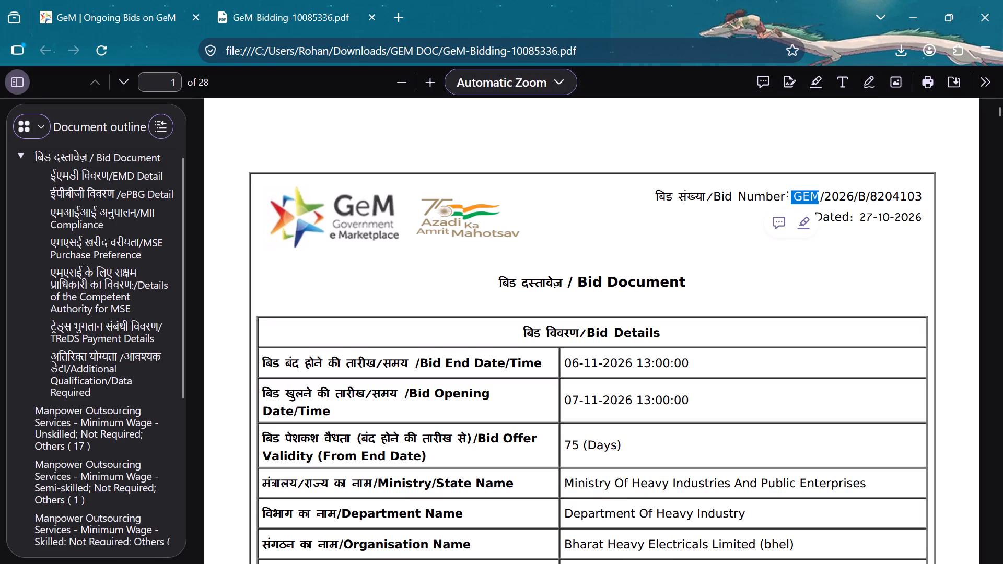
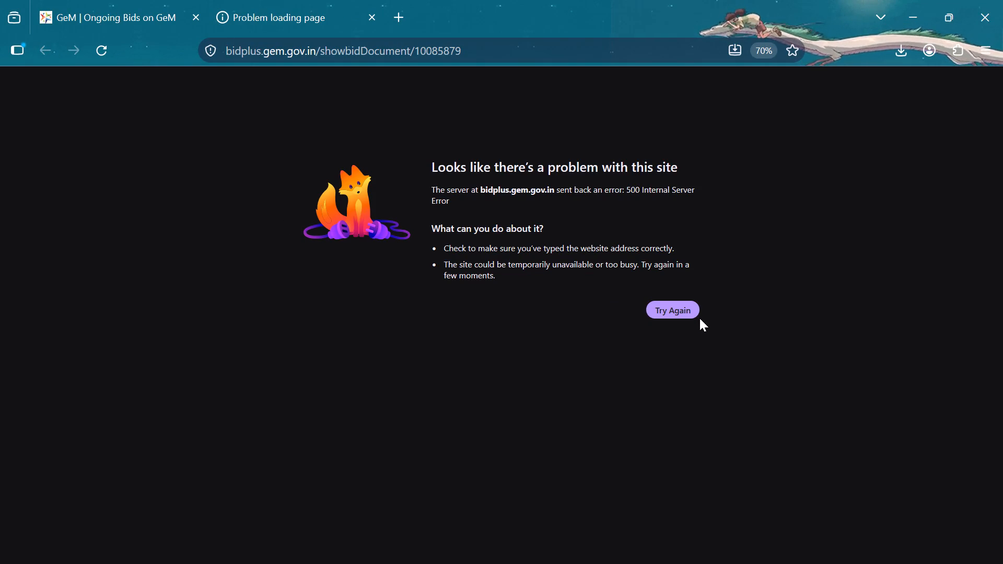
Retry loading bid document 10085879 after the server error.
left_click(690, 310)
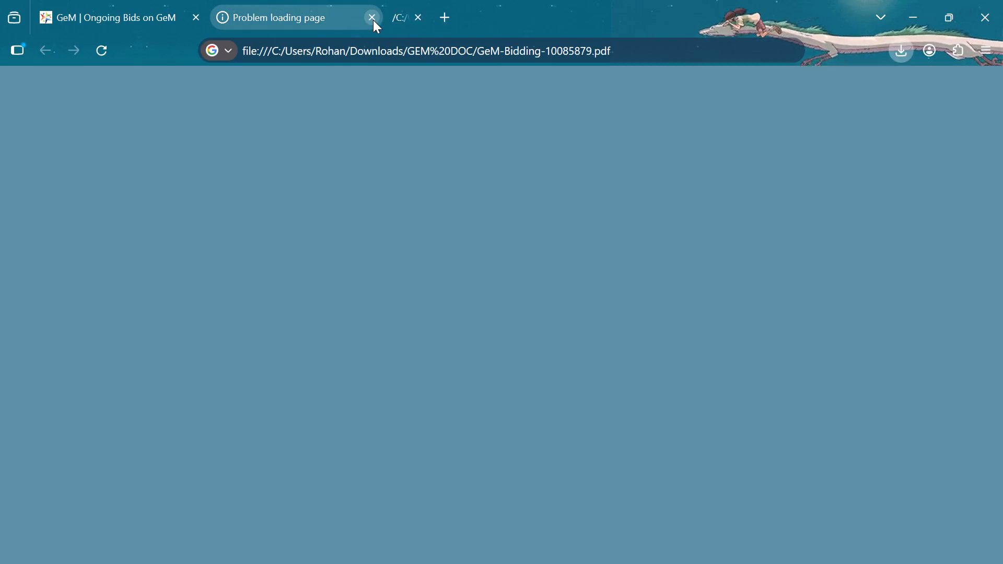
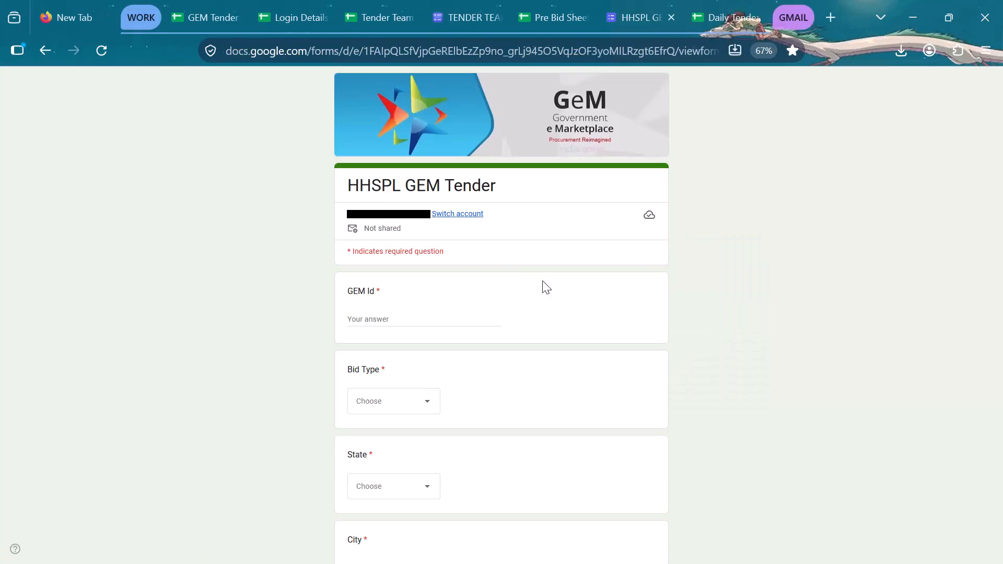
Enter GEM Id GEM/2026/B/8204570 in the tender form and set the bid type to M.
left_click(395, 312, "ctrl")
key("ctrl+v")
left_click(393, 315, "ctrl")
key("ctrl+v")
key("Tab")
key("m")
Find the consignee's postal code 387120 in bid document 10085879 and search the web for it.
key("alt+Tab")
scroll(393, 315, "down", 2)
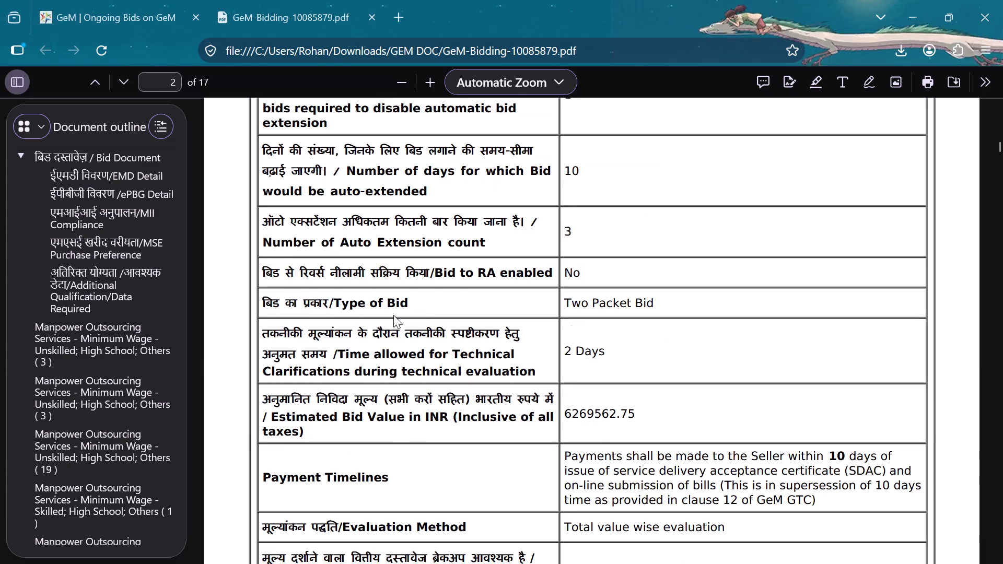
scroll(393, 315, "down", 20)
scroll(393, 315, "down", 13)
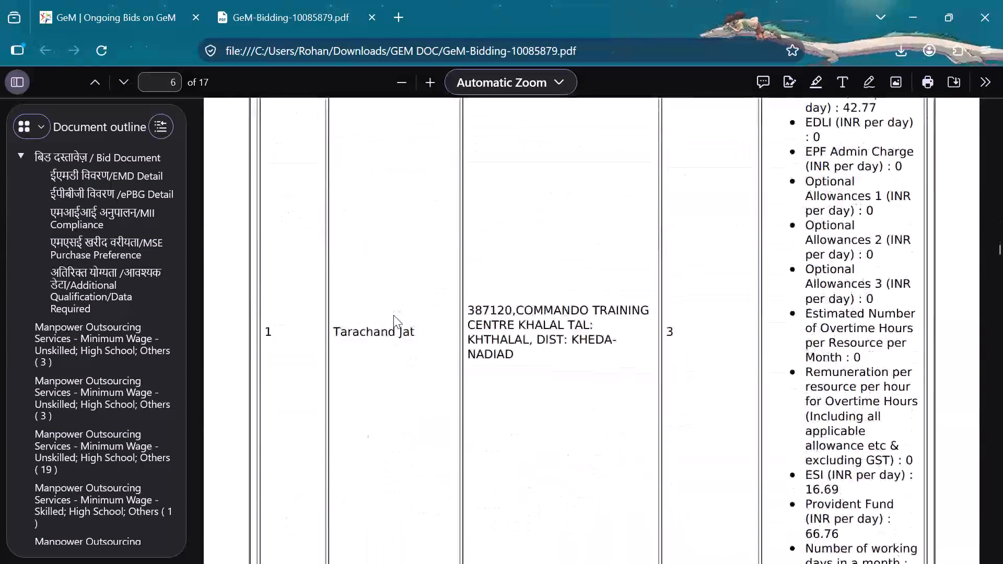
scroll(393, 315, "down", 2)
double_click(481, 265)
double_click(479, 231)
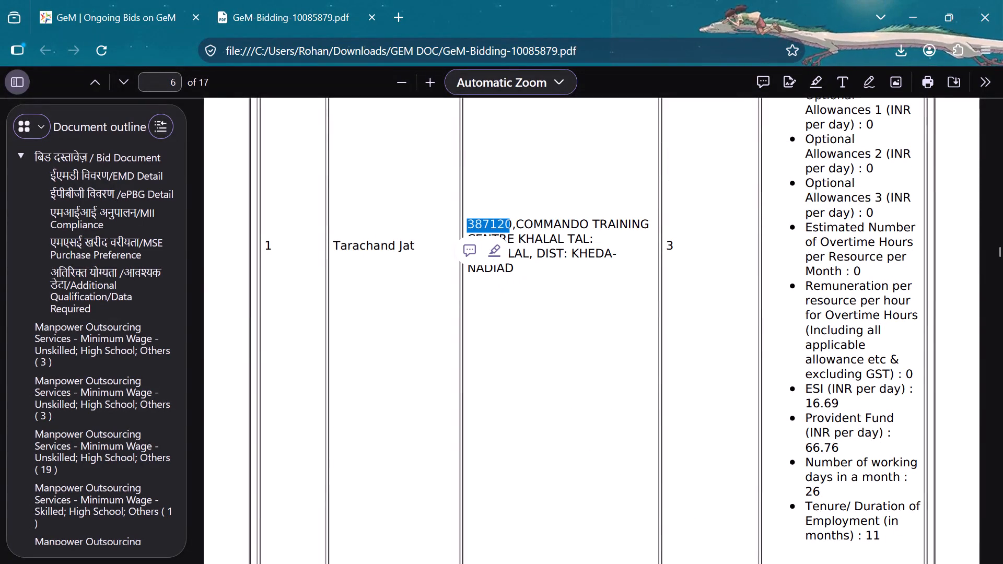
left_click(479, 231)
triple_click(479, 231)
right_click(479, 231)
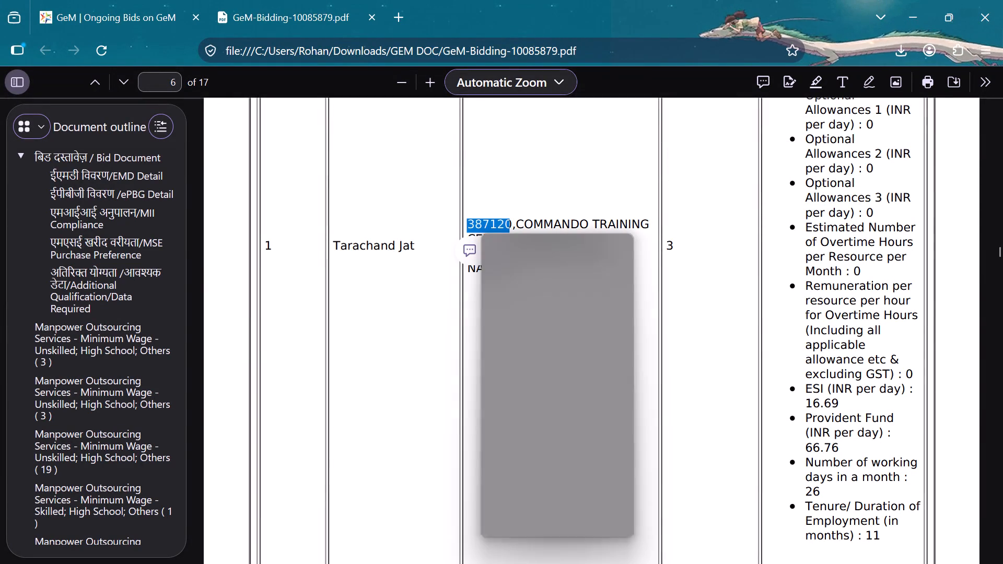
left_click(536, 393)
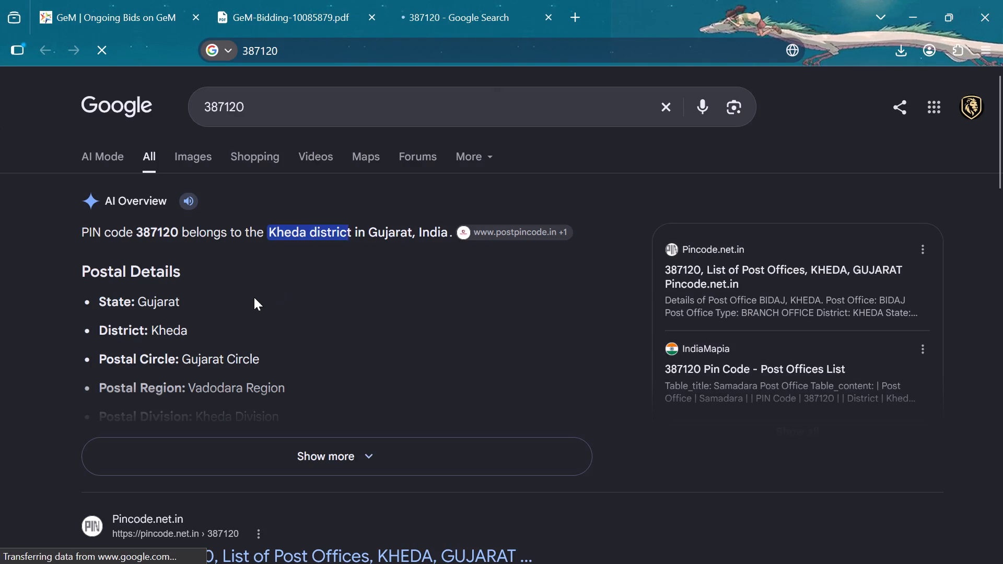
Fill in the tender form with state GJ and the copied district Kheda as city, choosing N for the two following questions.
double_click(173, 334)
key("ctrl+c")
key("alt+Tab")
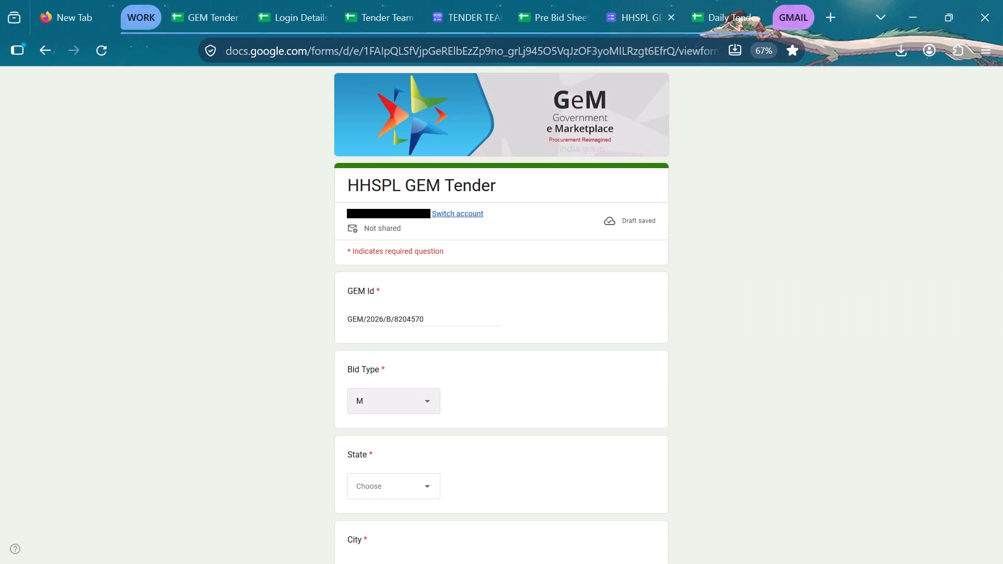
key("Tab")
type("gj")
key("Tab")
key("ctrl+v")
key("Tab")
key("n")
key("Tab")
key("n")
Enter closing date 06/11/2026 and quantity 28 in the form, taken from the bid's entry in the GeM listing.
key("alt+Tab")
left_click(134, 0)
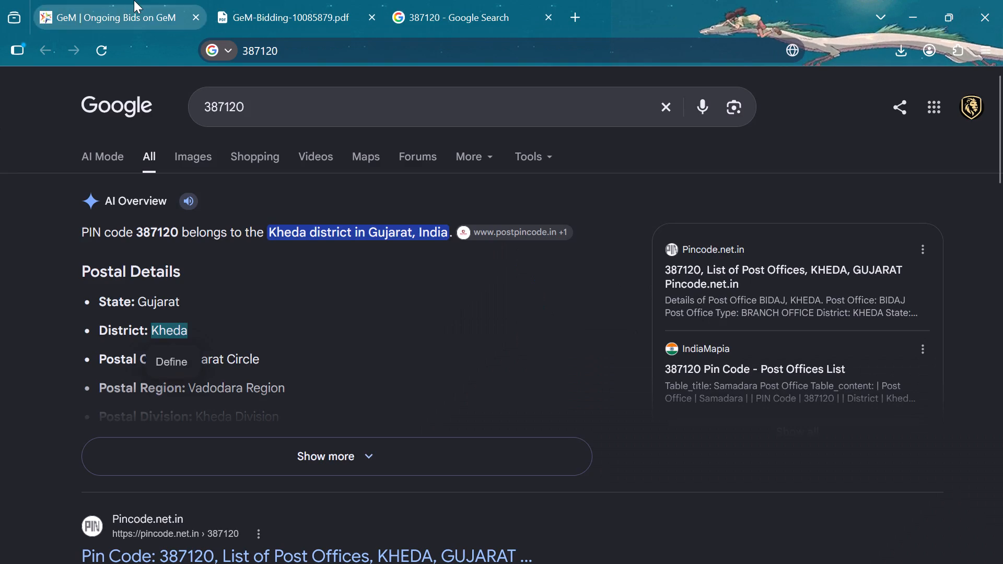
key("alt+Tab")
key("Tab")
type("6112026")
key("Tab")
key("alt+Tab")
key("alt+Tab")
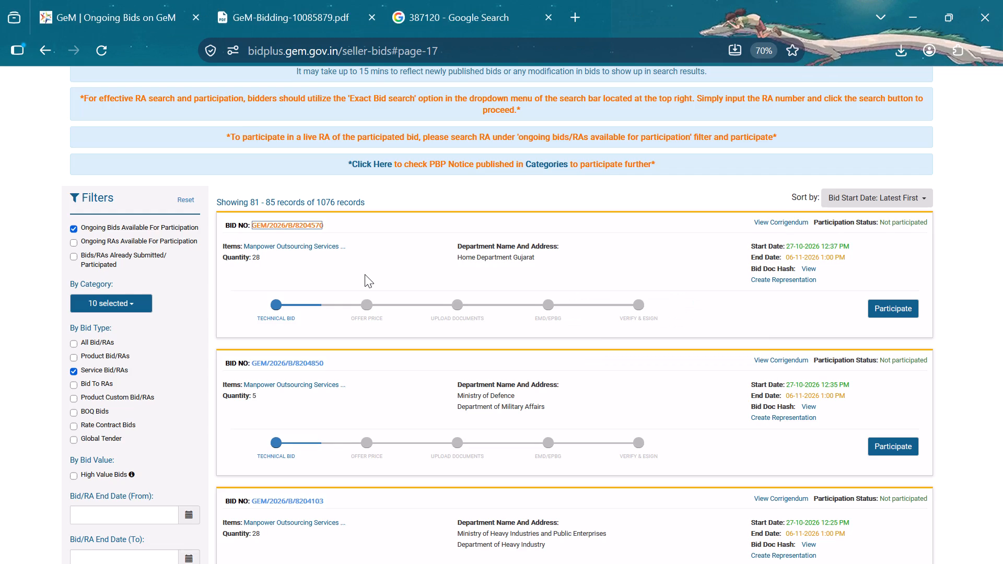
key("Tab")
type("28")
Submit the completed tender form and return to the GeM bids window.
scroll(365, 274, "down", 5)
left_click(351, 471)
key("alt+Tab")
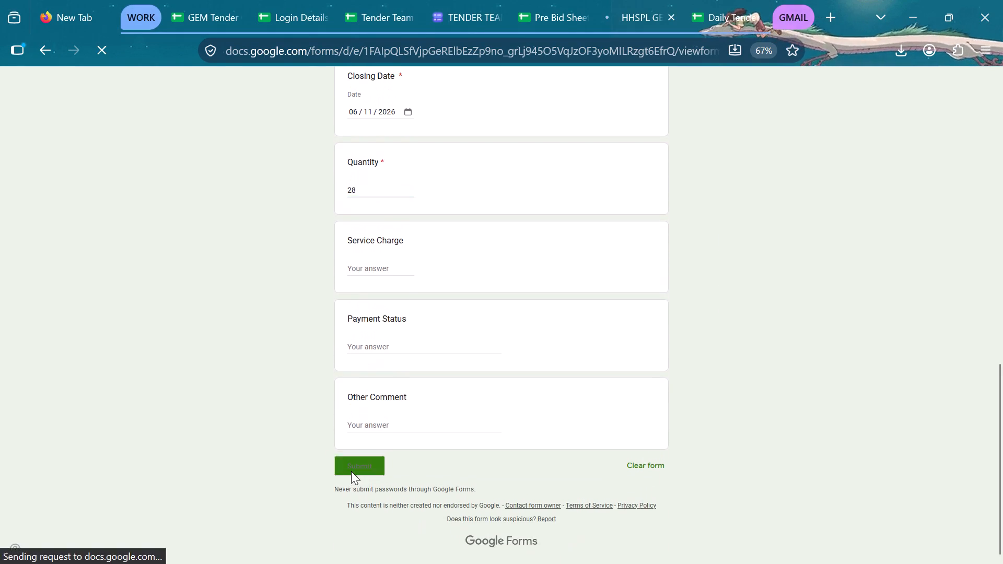
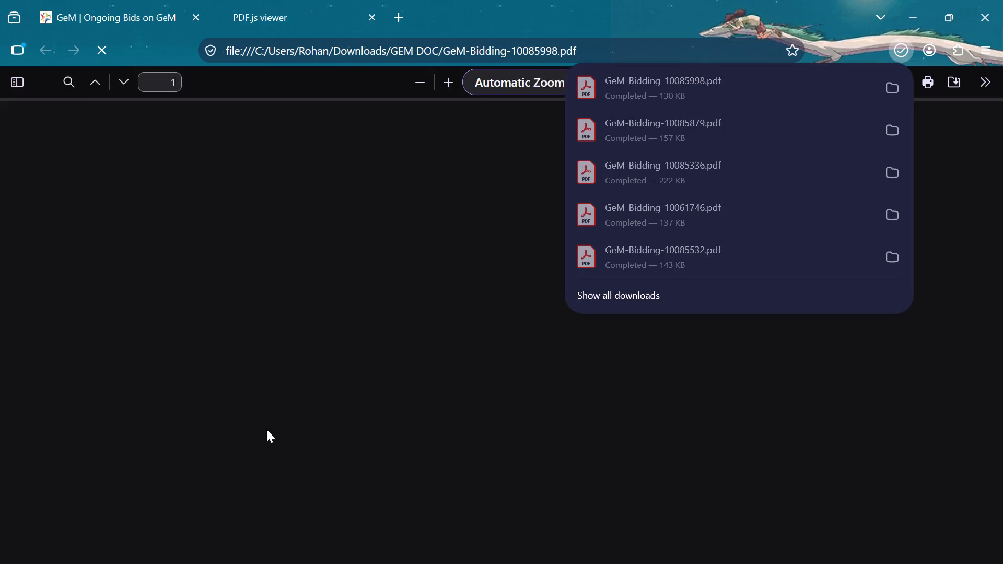
Examine bid document 10085998 for its requirements and consignee address, and close the document.
left_click(357, 338, "ctrl")
scroll(449, 389, "down", 11, "ctrl")
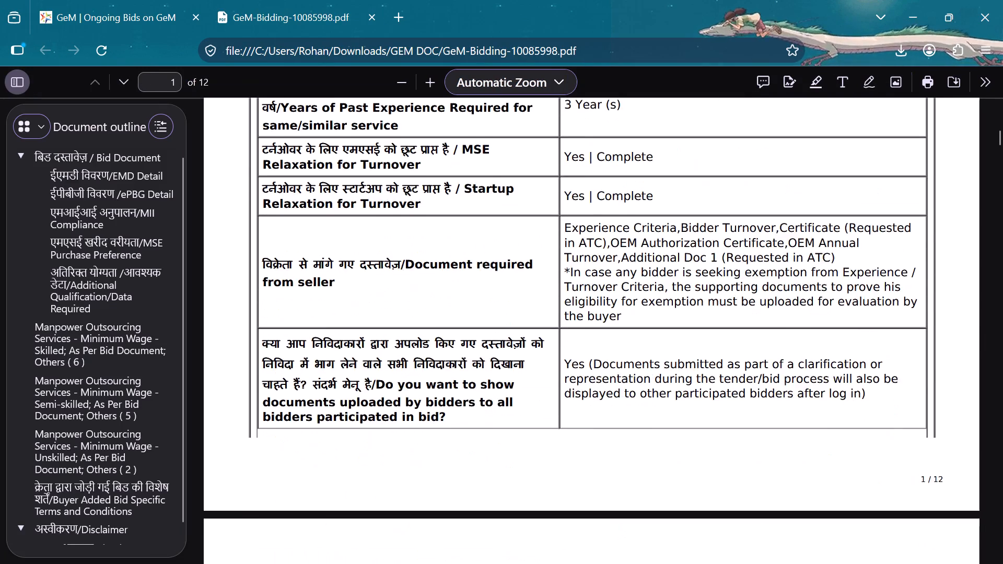
scroll(449, 389, "down", 20, "ctrl")
scroll(449, 389, "down", 8, "ctrl")
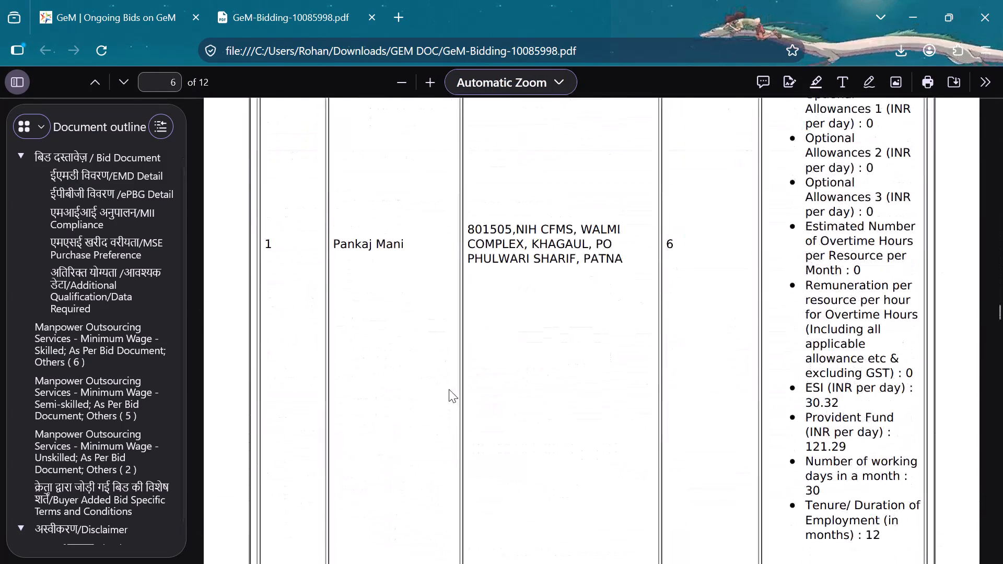
left_click(449, 389, "ctrl")
left_click(367, 24, "ctrl")
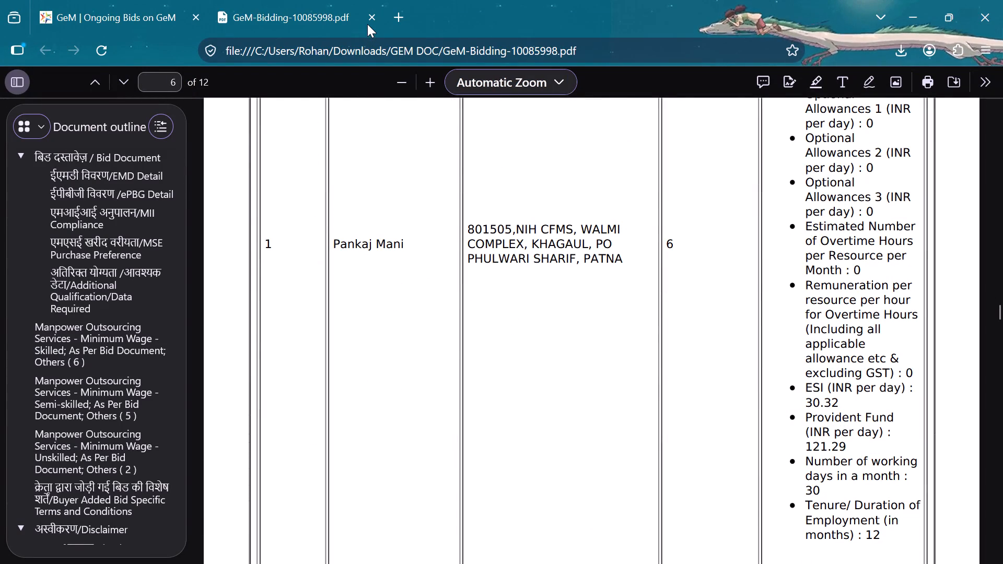
left_click(368, 22, "ctrl")
Go to page 15 of the ongoing service bids listing.
scroll(374, 211, "down", 7, "ctrl")
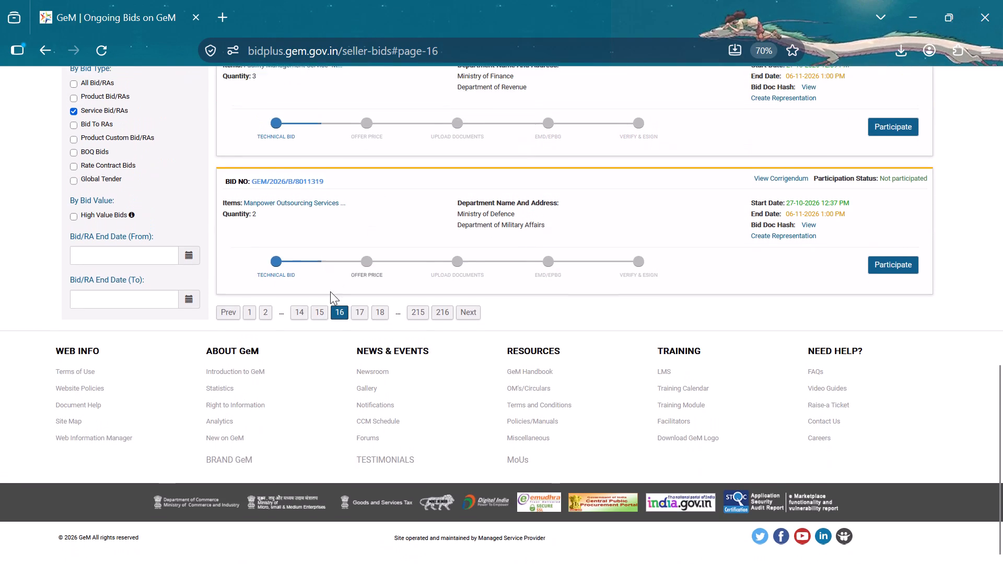
left_click(321, 314, "ctrl")
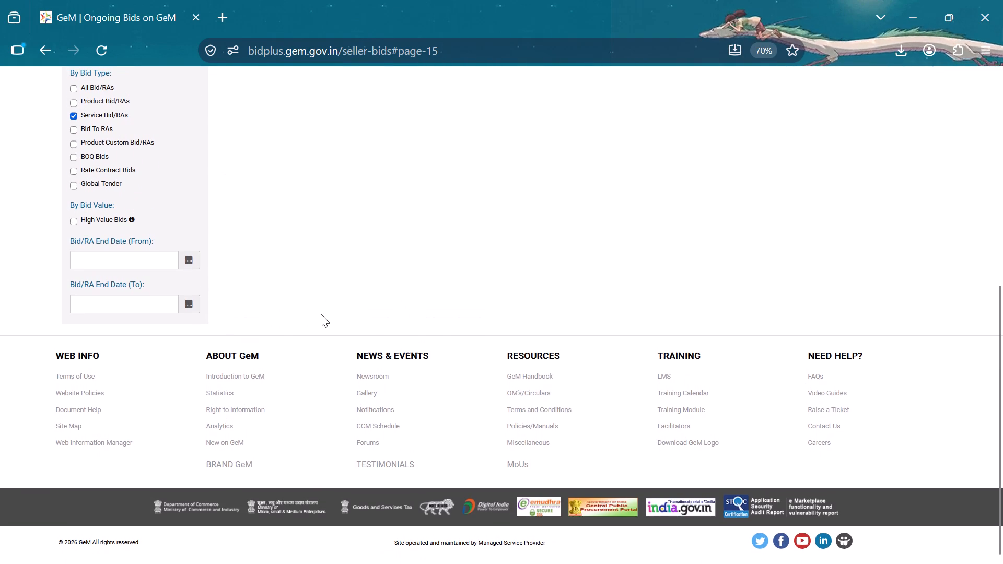
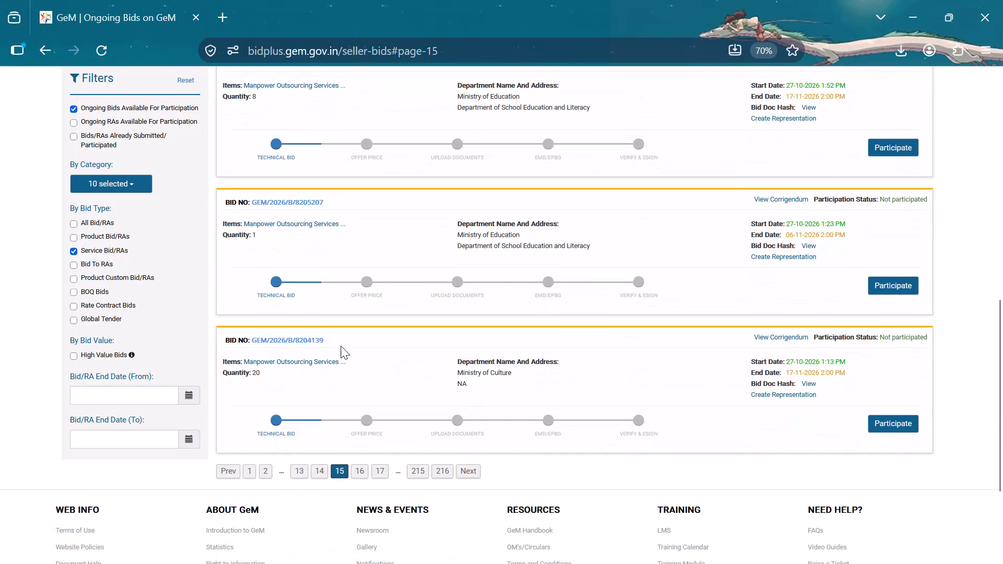
Open the bid document for GEM/2026/B/8204139 and examine its eligibility requirements, job specifications and consignee address.
left_click(304, 334, "ctrl")
left_click(306, 338, "ctrl")
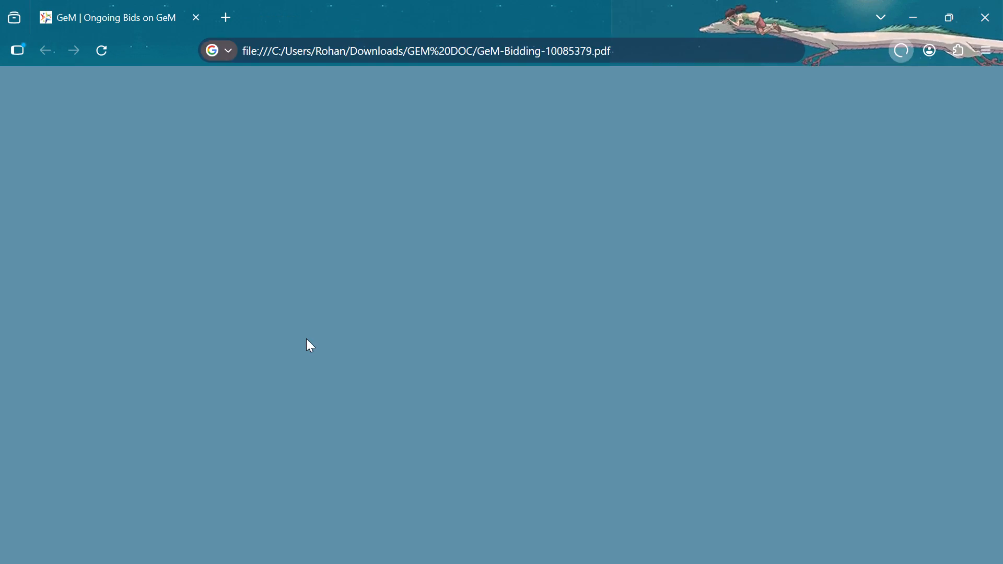
left_click(334, 335, "ctrl")
scroll(452, 358, "down", 6, "ctrl")
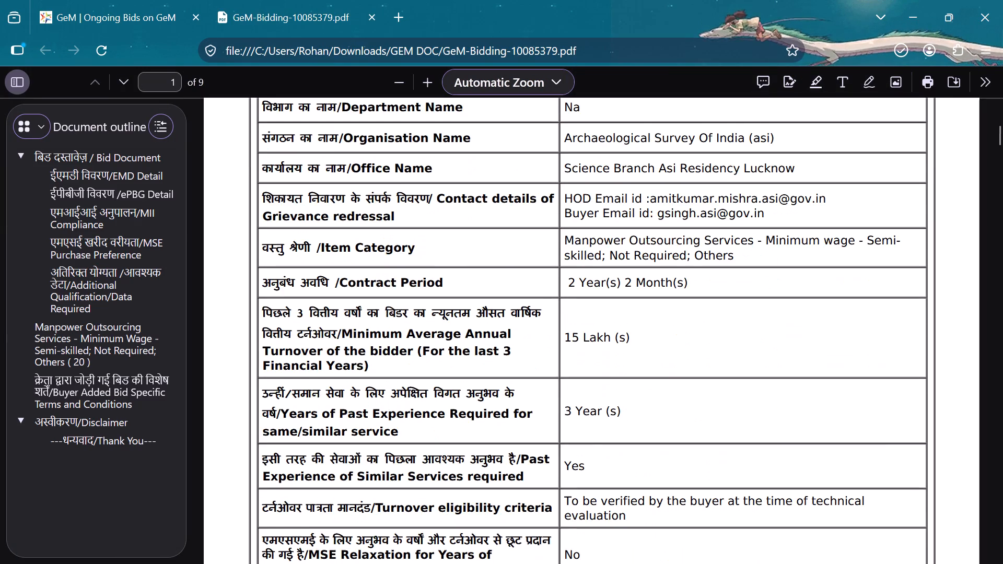
scroll(452, 358, "down", 7, "ctrl")
scroll(452, 358, "down", 14, "ctrl")
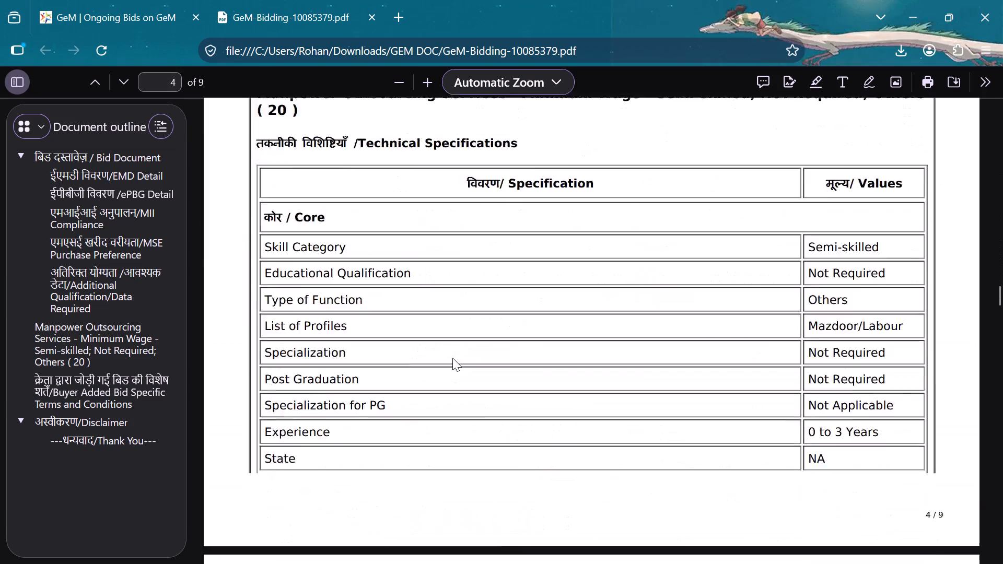
scroll(452, 358, "down", 17, "ctrl")
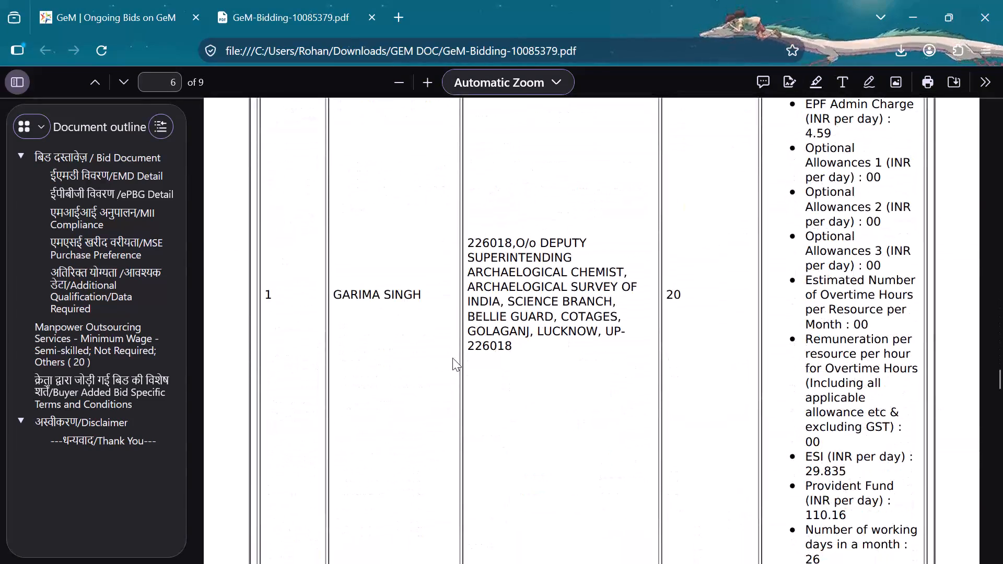
Copy bid number GEM/2026/B/8204139 into the HHSPL GEM Tender form's GEM Id and choose the Bid Type starting with M.
key("ctrl+Up")
double_click(810, 201)
key("ctrl+shift+Right")
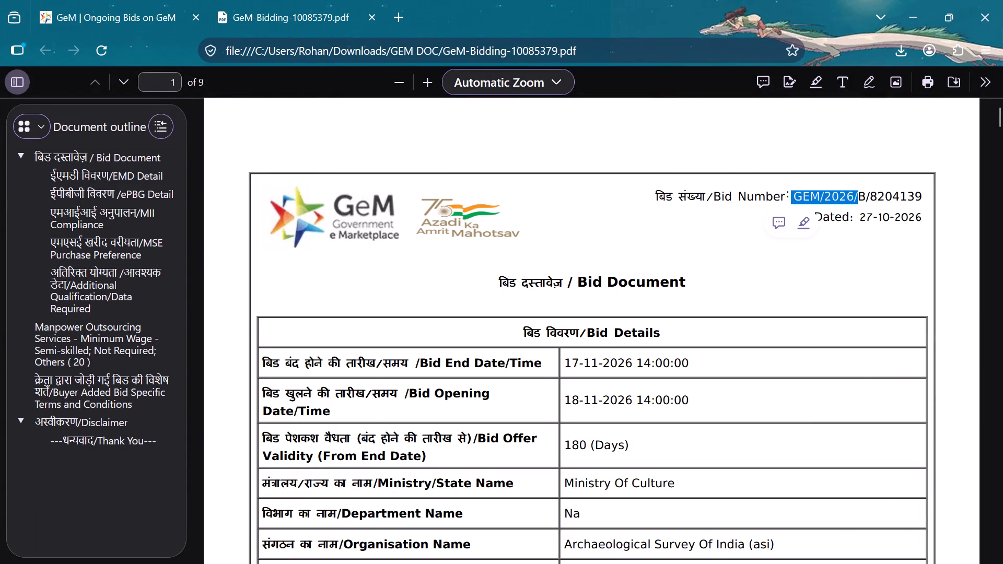
key("ctrl+shift+Right")
key("ctrl+shift+Right")
key("ctrl+c")
scroll(630, 291, "down", 11)
key("alt+Tab")
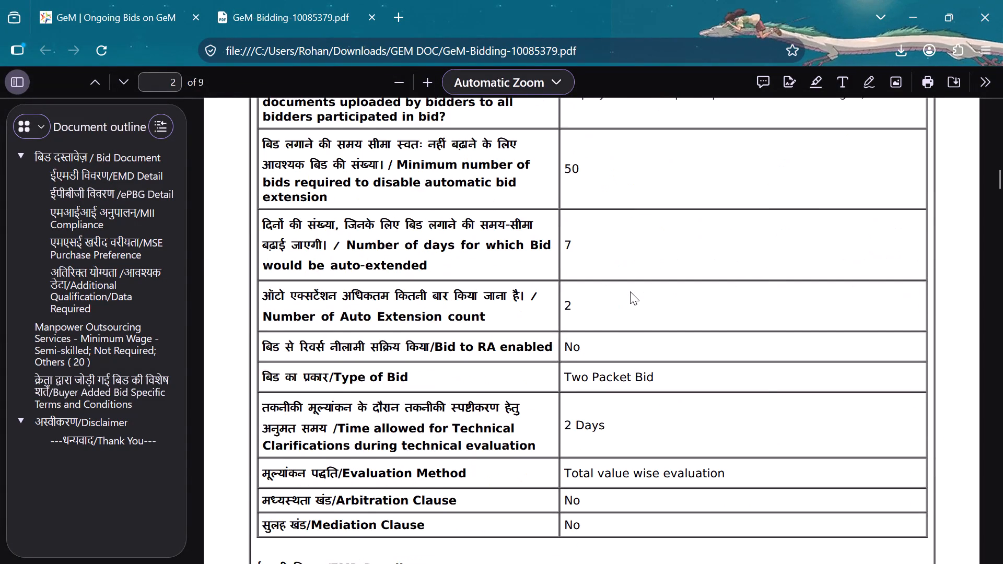
left_click(420, 242)
key("alt+Tab")
key("alt+Tab")
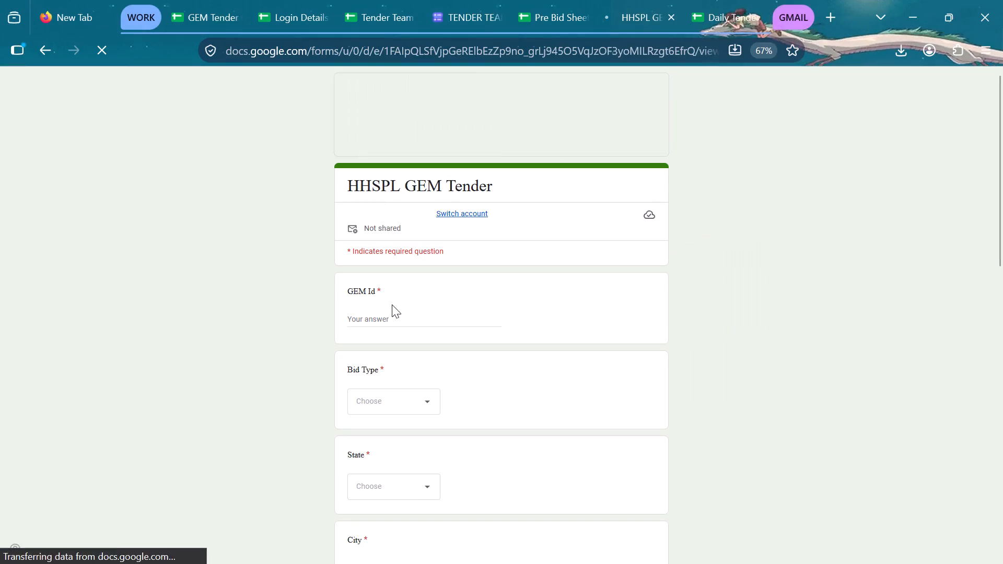
left_click(382, 318)
key("ctrl+v")
key("Tab")
key("m")
Set the form's State to UP and its City to LUCKNOW, copied from the consignee address in the bid document.
key("alt+Tab")
scroll(382, 318, "down", 20)
scroll(382, 318, "down", 4)
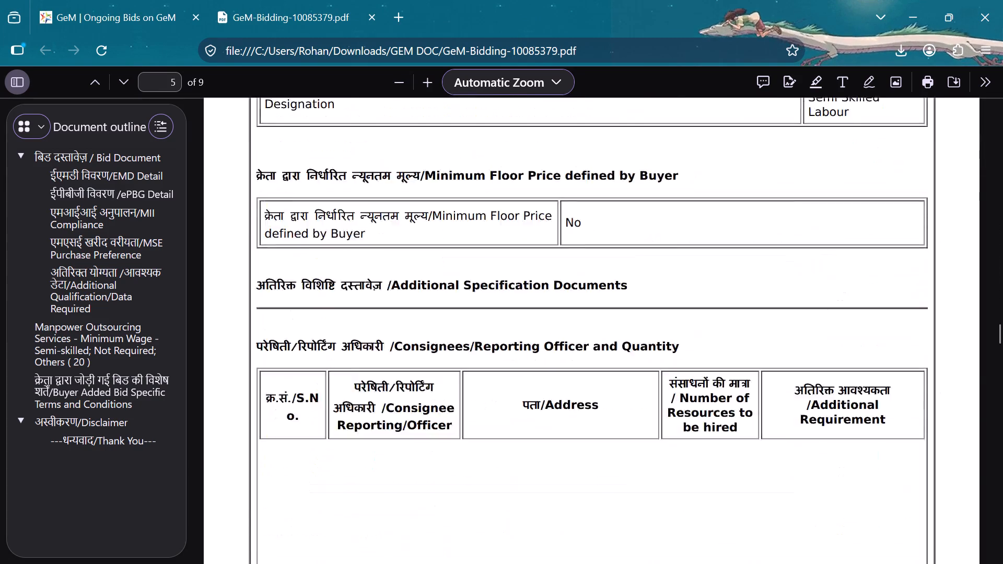
scroll(382, 318, "down", 15)
double_click(549, 337)
key("ctrl+c")
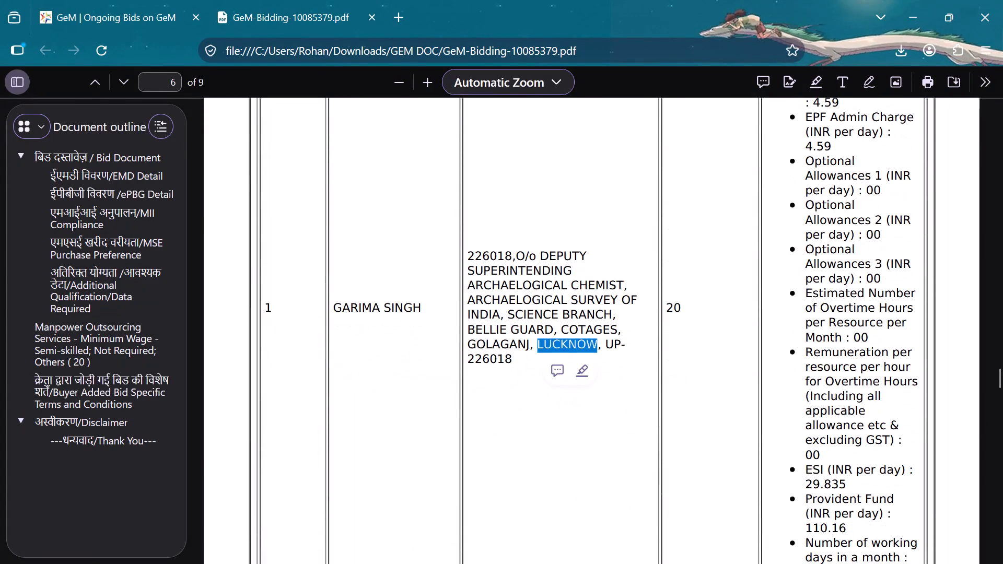
key("Tab")
key("alt+Tab")
key("Tab")
type("up")
key("Tab")
key("ctrl+v")
Set both Pasara and Pre Bid Meeting to N in the tender form.
key("Tab")
key("n")
key("Tab")
key("n")
Using the bid's listing entry, enter the Closing Date 17/11/2026 and Quantity 20 in the tender form.
key("alt+Tab")
left_click(74, 0)
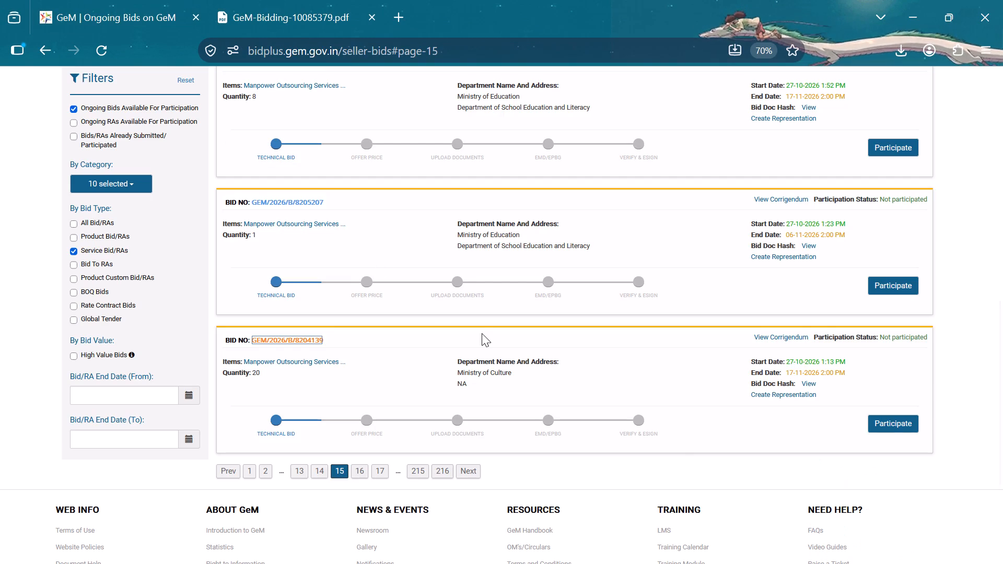
key("alt+Tab")
key("Tab")
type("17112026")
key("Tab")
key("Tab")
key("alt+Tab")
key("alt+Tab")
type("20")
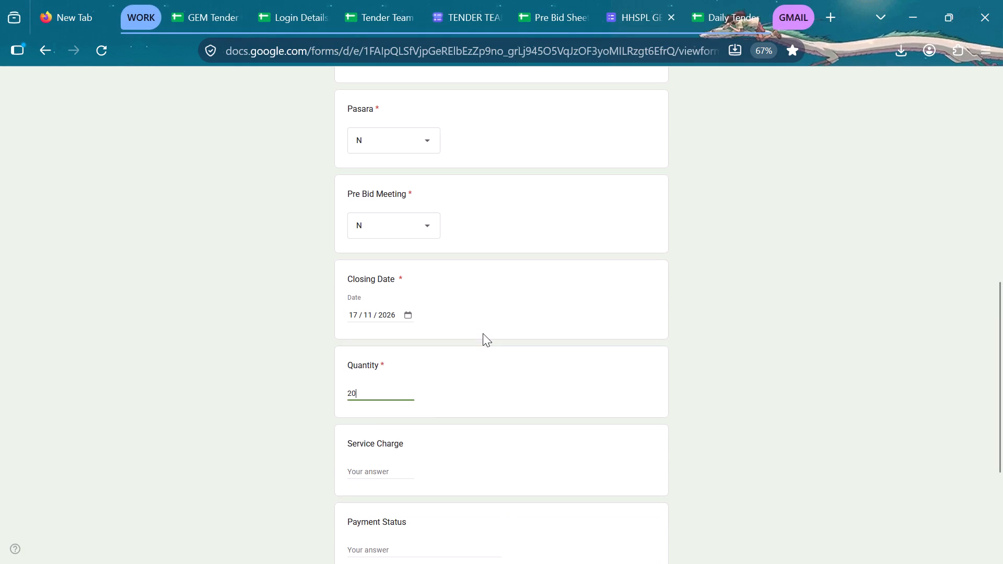
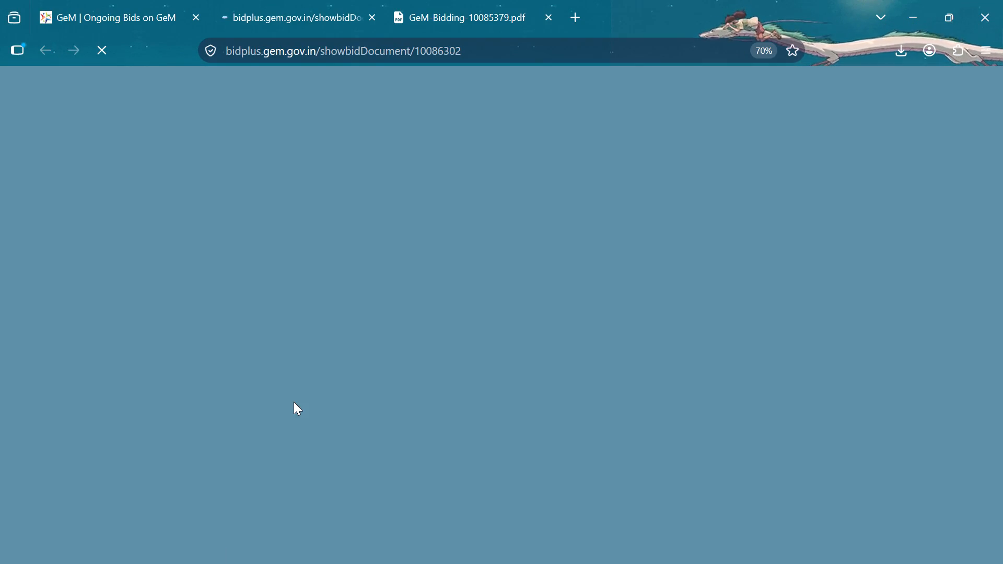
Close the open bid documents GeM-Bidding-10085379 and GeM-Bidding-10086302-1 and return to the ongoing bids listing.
left_click(434, 10, "ctrl")
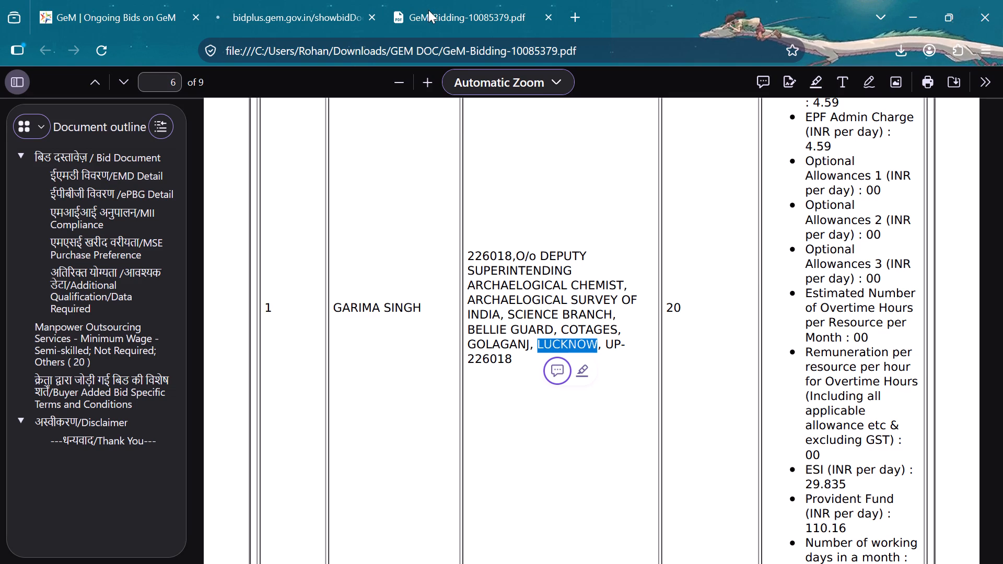
left_click(548, 19, "ctrl")
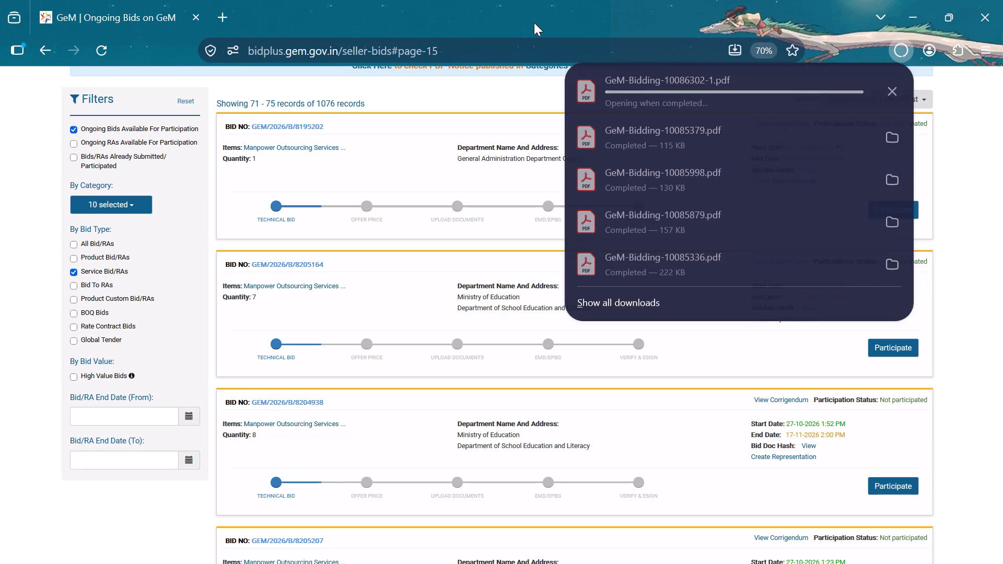
left_click(358, 18, "ctrl")
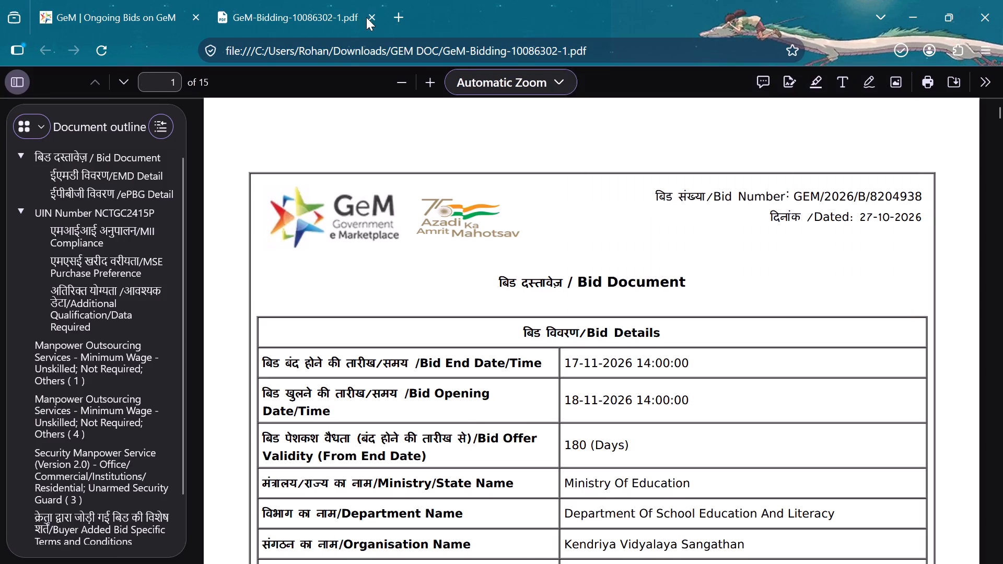
left_click(366, 17, "ctrl")
Move back through the ongoing service bids listing to page 14 and on to page 13.
scroll(406, 252, "down", 6, "ctrl")
left_click(320, 311, "ctrl")
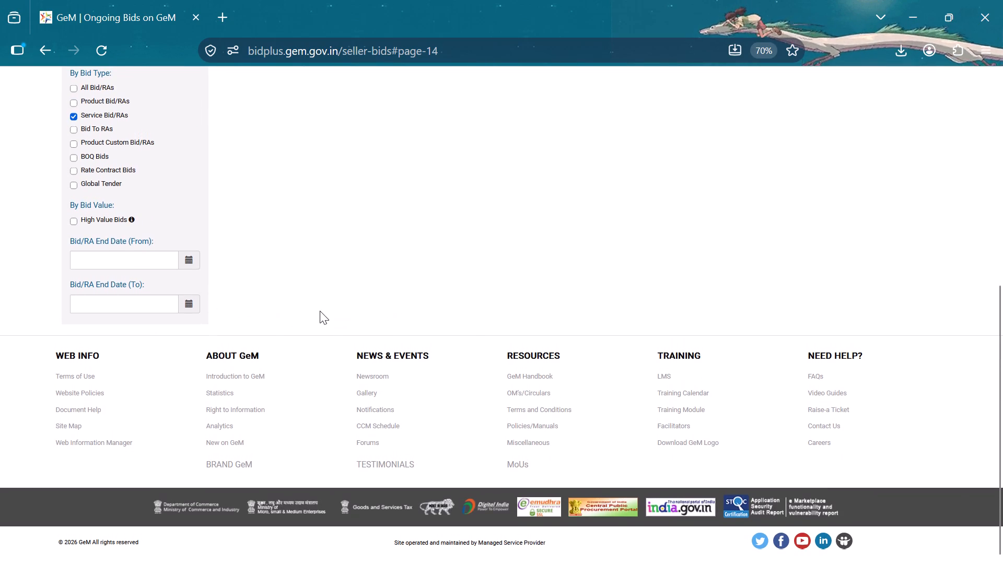
scroll(320, 311, "down", 1, "ctrl")
scroll(320, 311, "up", 3, "ctrl")
scroll(320, 311, "down", 10, "ctrl")
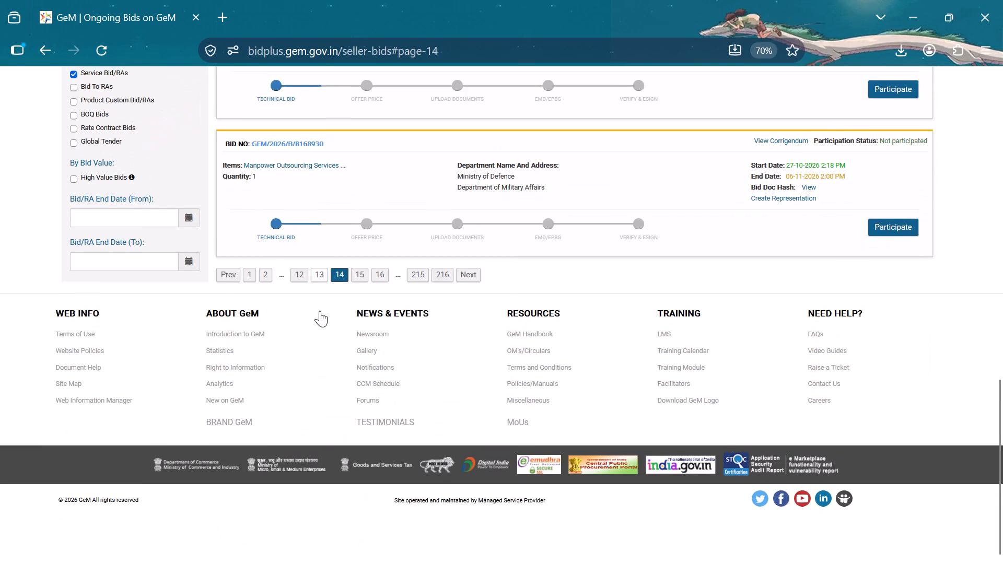
left_click(319, 315, "ctrl")
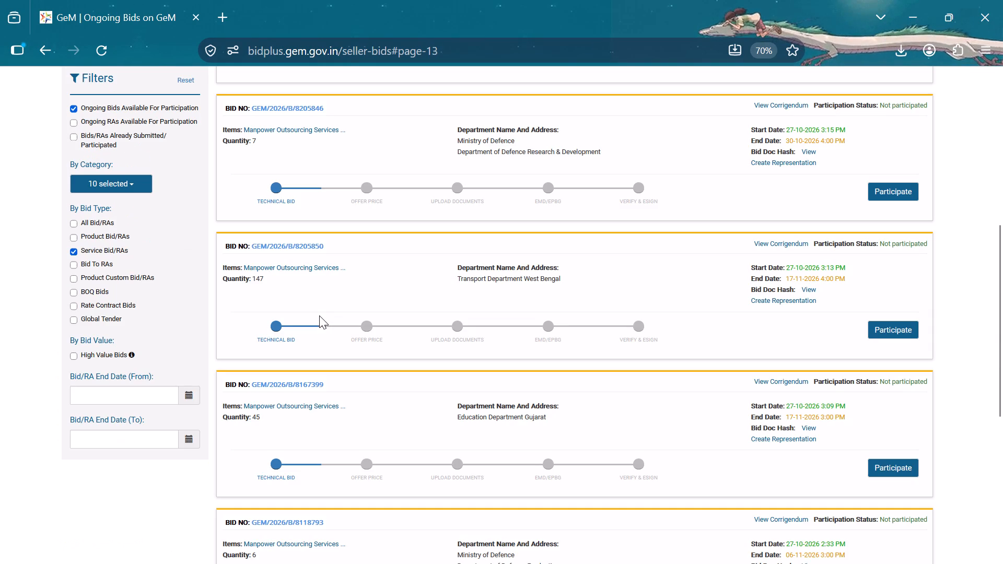
Open the bid document for GEM/2026/B/8167399 of Education Department Gujarat from the listing.
scroll(319, 315, "down", 1, "ctrl")
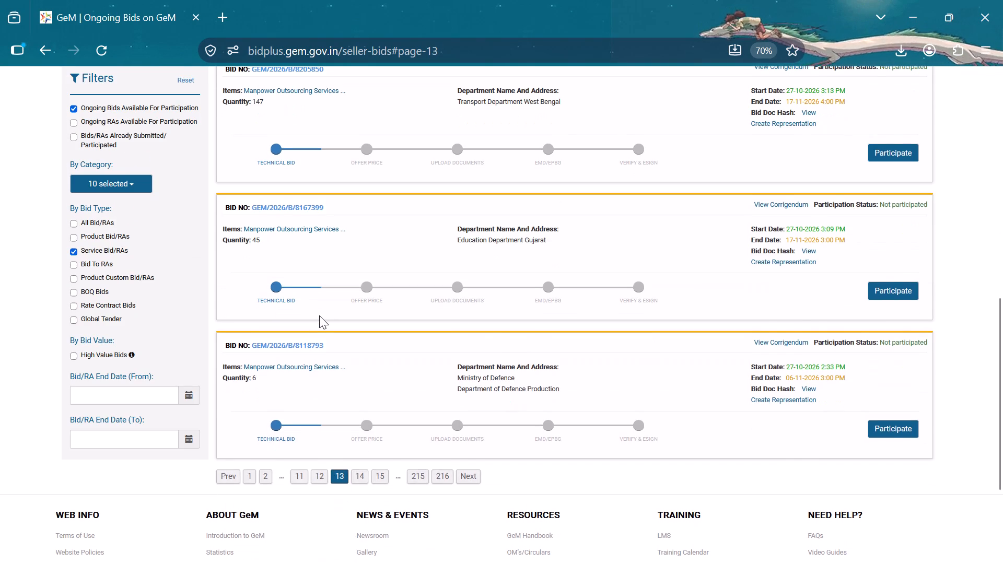
scroll(319, 315, "up", 1, "ctrl")
left_click(319, 316, "ctrl")
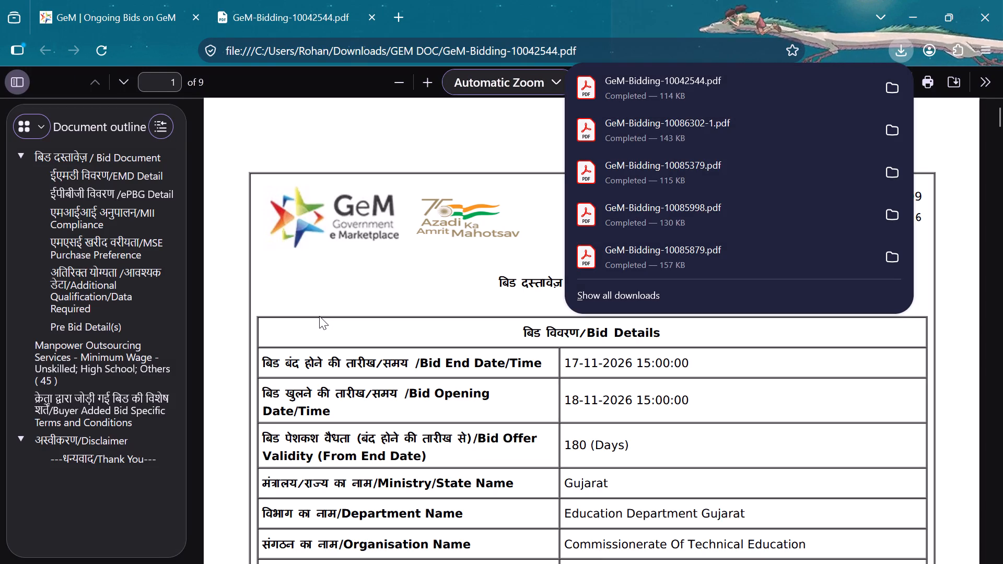
left_click(329, 313, "ctrl")
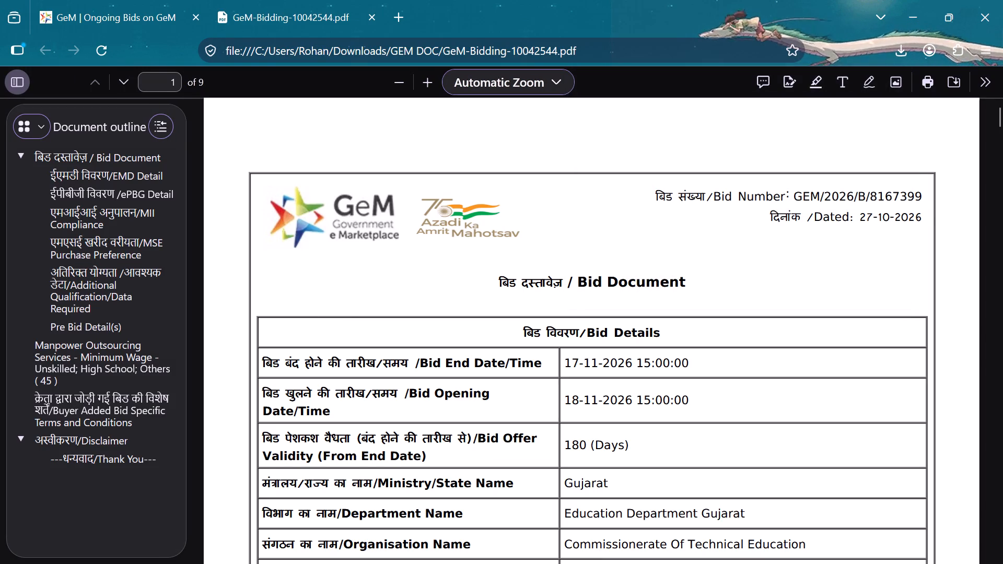
Copy bid number GEM/2026/B/8167399 into the HHSPL GEM Tender form's GEM Id and choose Bid Type M.
double_click(809, 198, "ctrl")
key("ctrl+shift+Right")
key("ctrl+shift+Right")
key("ctrl+shift+Right")
key("ctrl+c")
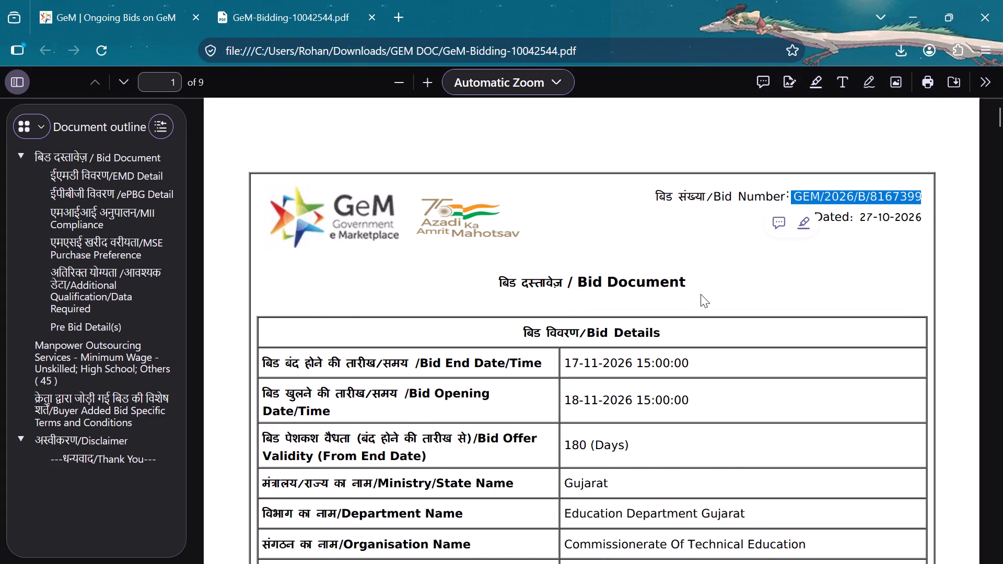
scroll(701, 294, "down", 10)
key("alt+Tab")
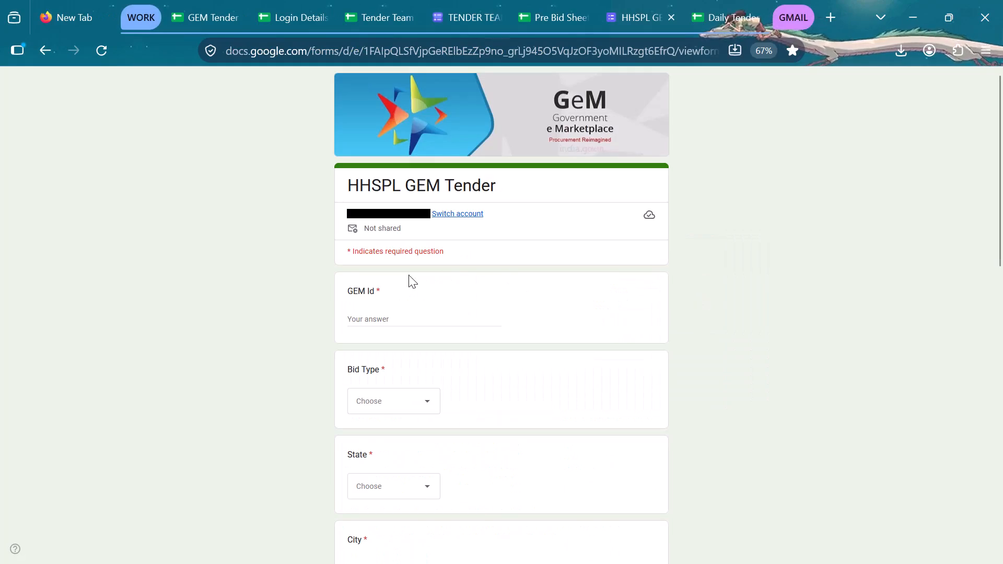
left_click(380, 316)
key("ctrl+v")
key("Tab")
key("m")
Search Google for the consignee's PIN code from the bid document, and set the form's State to GJ and City to Ahmedabad.
key("alt+Tab")
scroll(380, 316, "down", 20)
scroll(380, 316, "down", 4)
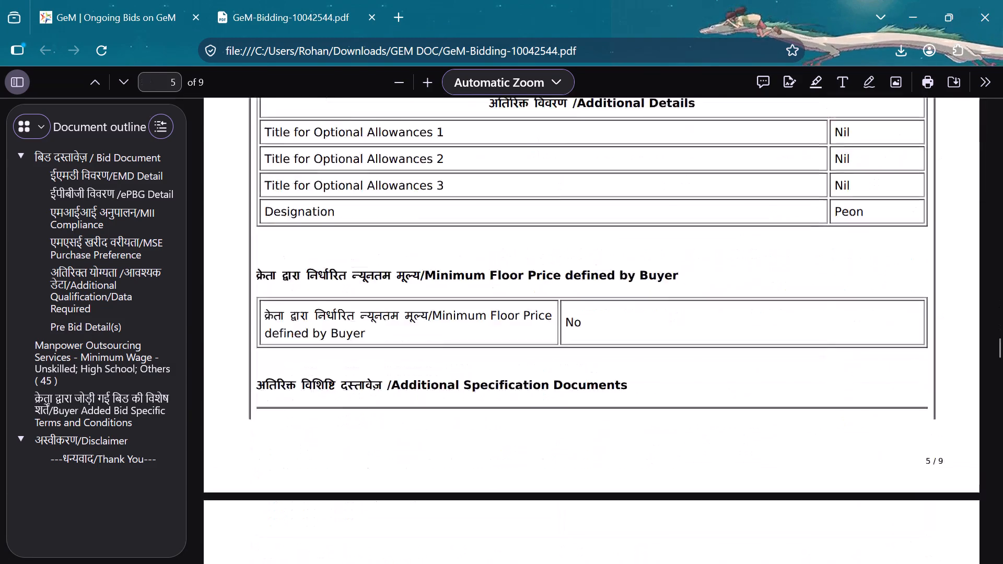
scroll(380, 316, "down", 16)
scroll(426, 328, "up", 1)
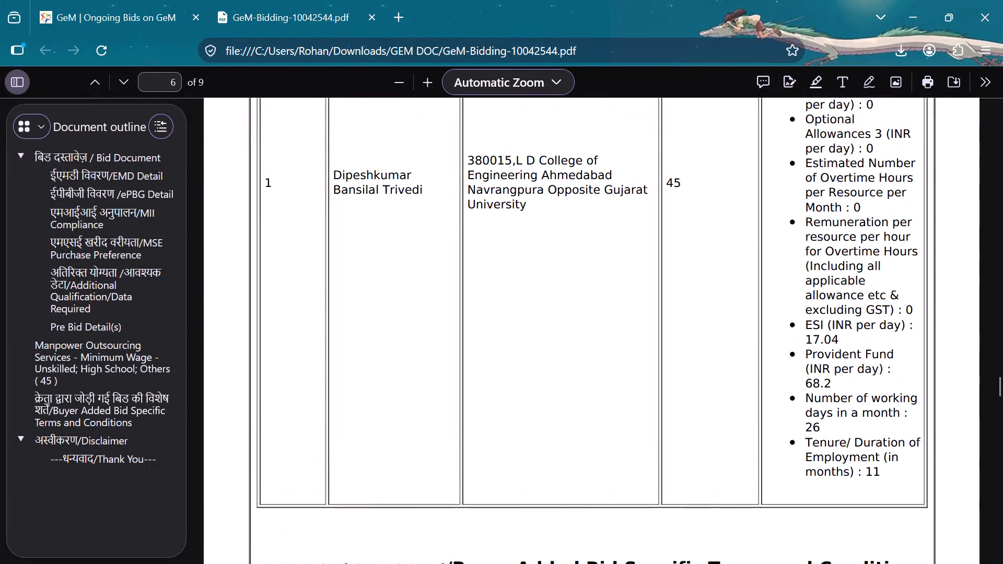
double_click(491, 160)
right_click(491, 160)
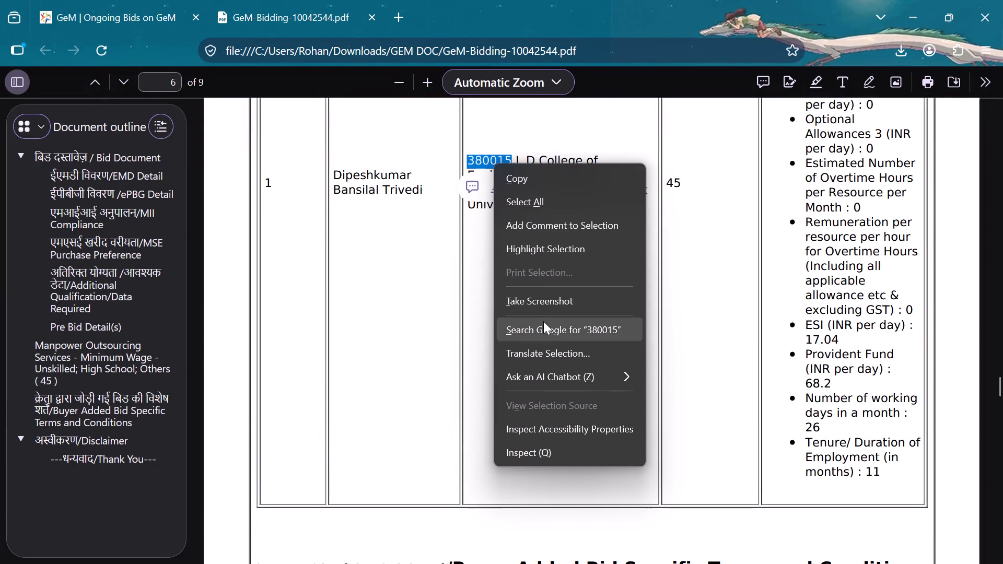
left_click(543, 321)
double_click(188, 333)
key("ctrl+c")
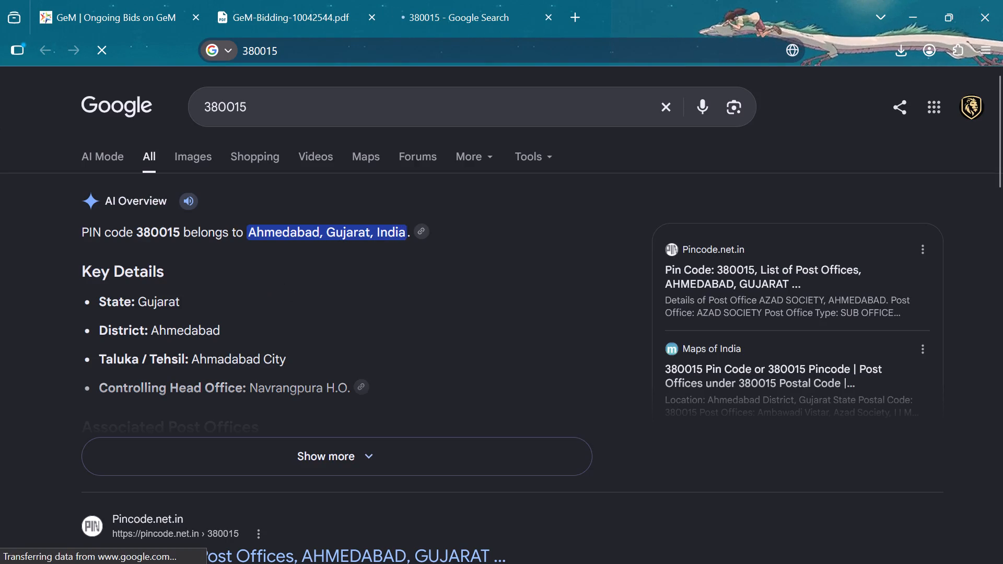
key("alt+Tab")
key("Tab")
type("gj")
key("Tab")
key("ctrl+v")
Set both Pasara and Pre Bid Meeting to N in the tender form.
key("Tab")
key("n")
key("Tab")
key("n")
Using the bid's listing entry, enter the Closing Date 17/11/2026 and Quantity 45 in the tender form.
key("alt+Tab")
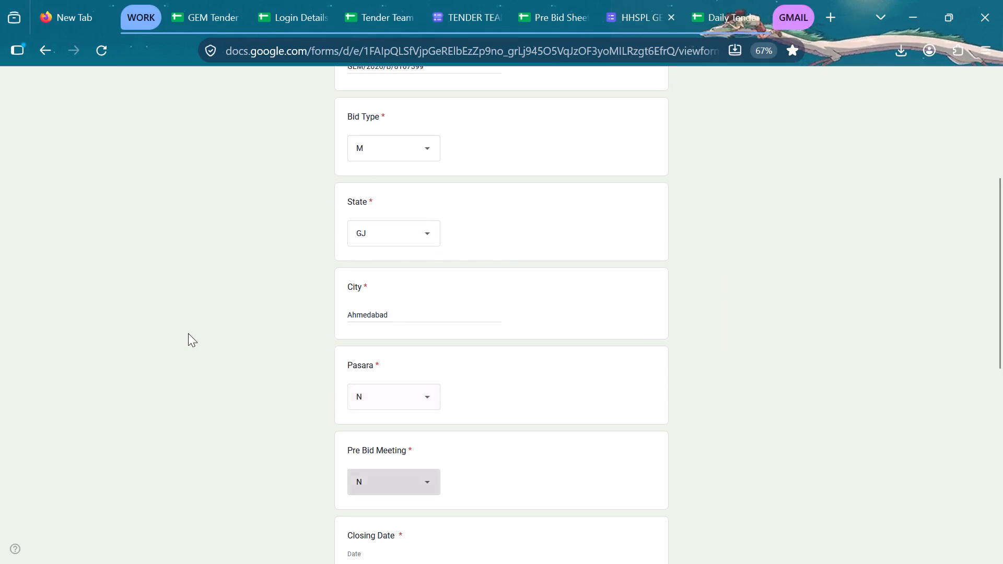
left_click(63, 0)
key("alt+Tab")
key("Tab")
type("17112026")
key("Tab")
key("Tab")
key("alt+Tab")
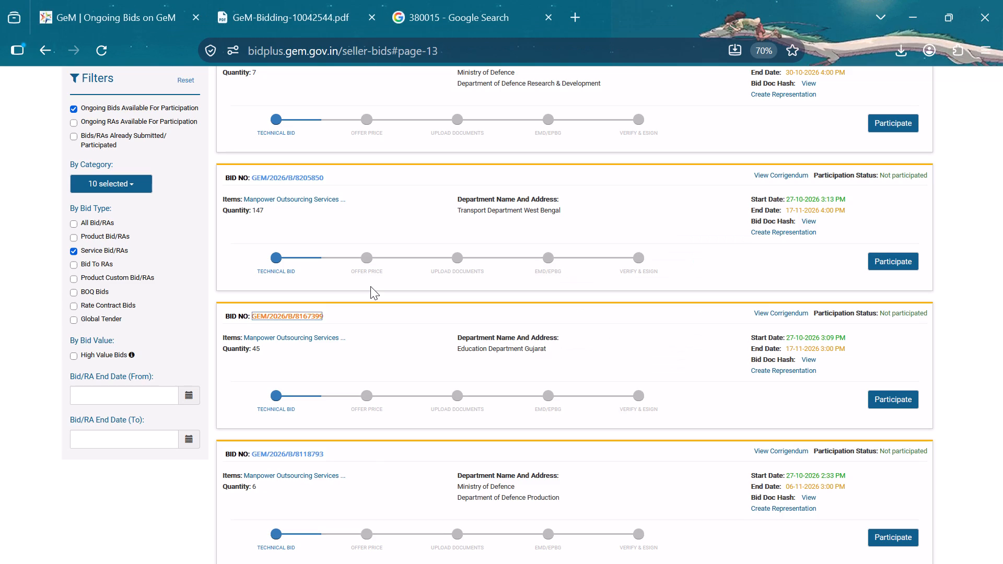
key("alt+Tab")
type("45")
Submit the tender form for bid GEM/2026/B/8167399.
scroll(370, 286, "down", 3)
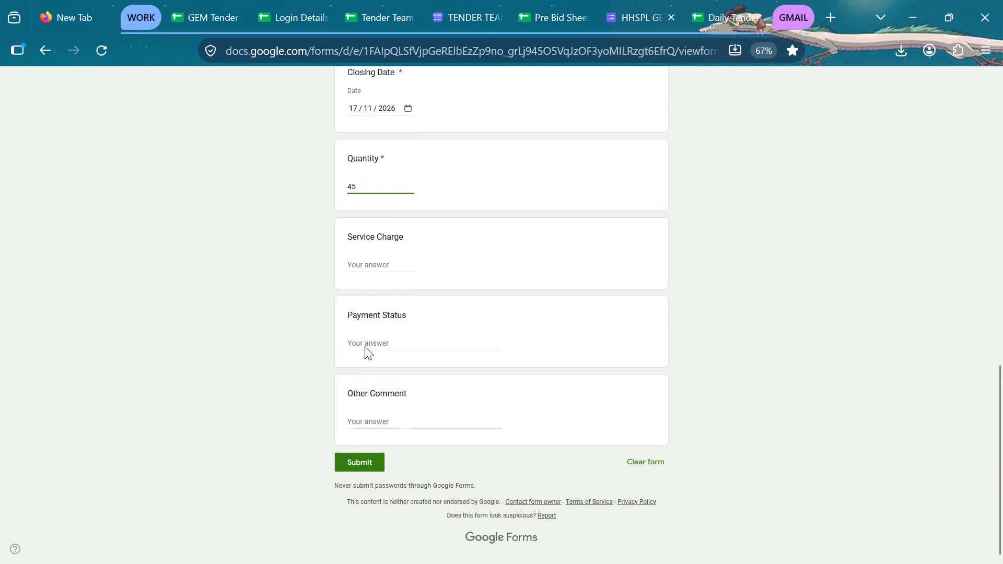
left_click(357, 457)
Open the bid document for GEM/2026/B/8205850 of Transport Department West Bengal, and close the previous bid document and PIN code search.
key("alt+Tab")
scroll(342, 296, "up", 1)
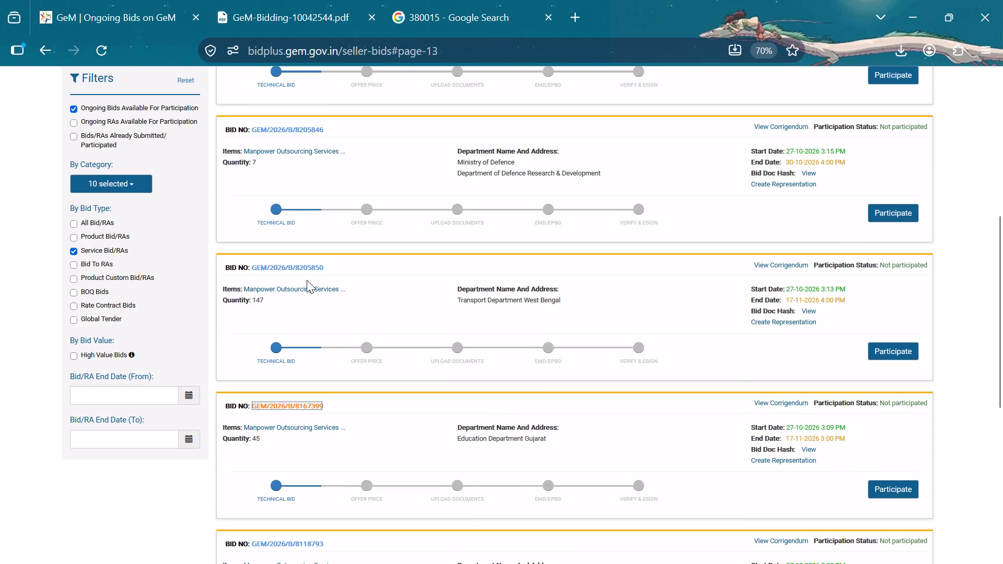
scroll(307, 279, "up", 1)
left_click(286, 338)
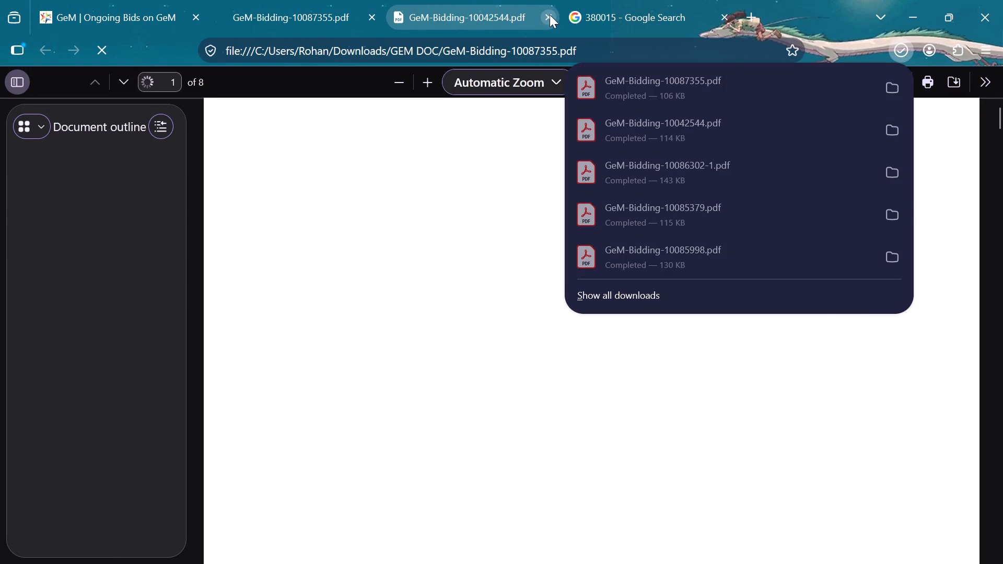
double_click(551, 16)
Start another form response, copy bid number GEM/2026/B/8205850 into its GEM Id and choose Bid Type M.
double_click(801, 195)
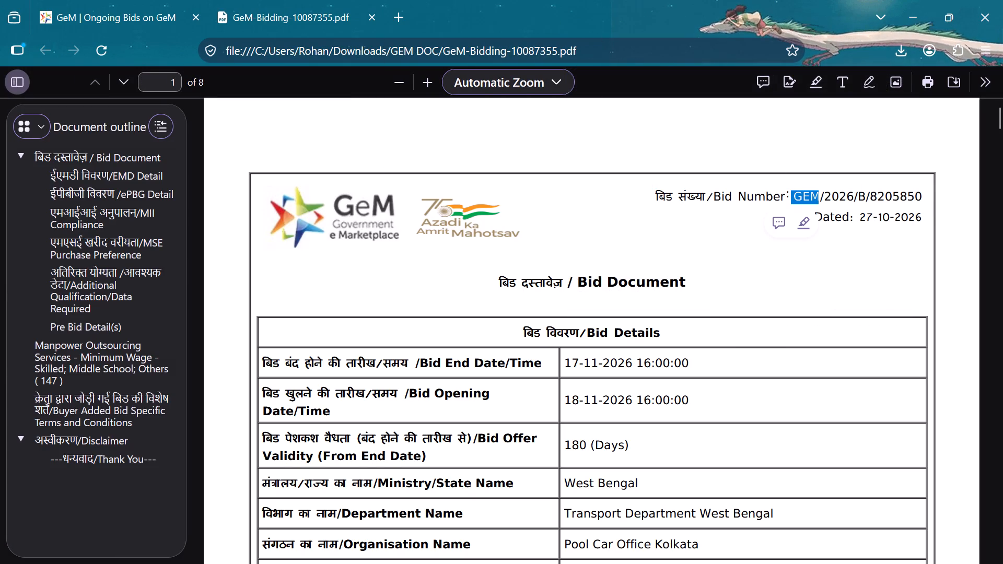
key("ctrl+shift+Right")
key("ctrl+shift+Right")
key("ctrl+shift+Right")
key("ctrl+c")
scroll(667, 362, "down", 9)
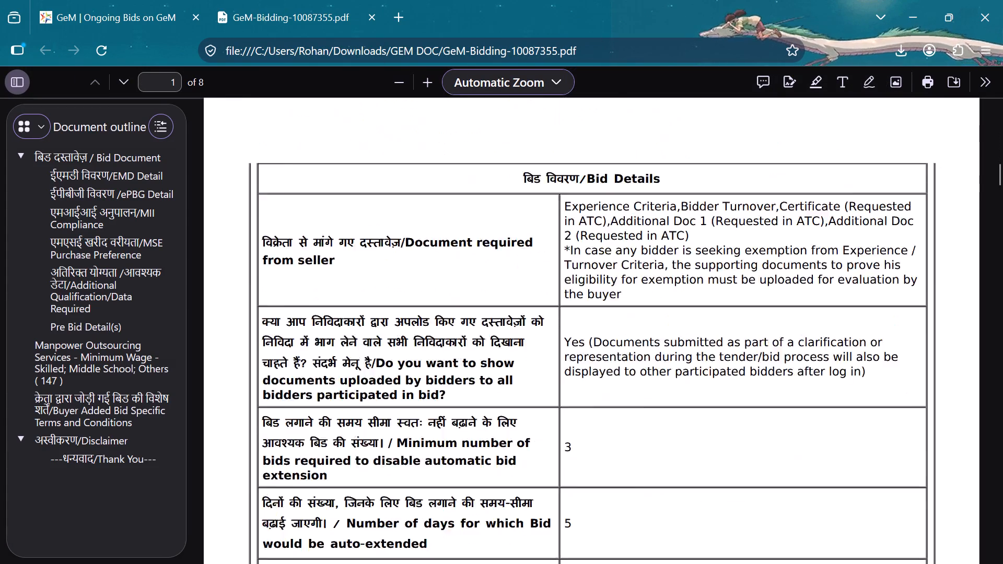
scroll(667, 362, "down", 3)
key("alt+Tab")
left_click(396, 239)
key("alt+Tab")
key("alt+Tab")
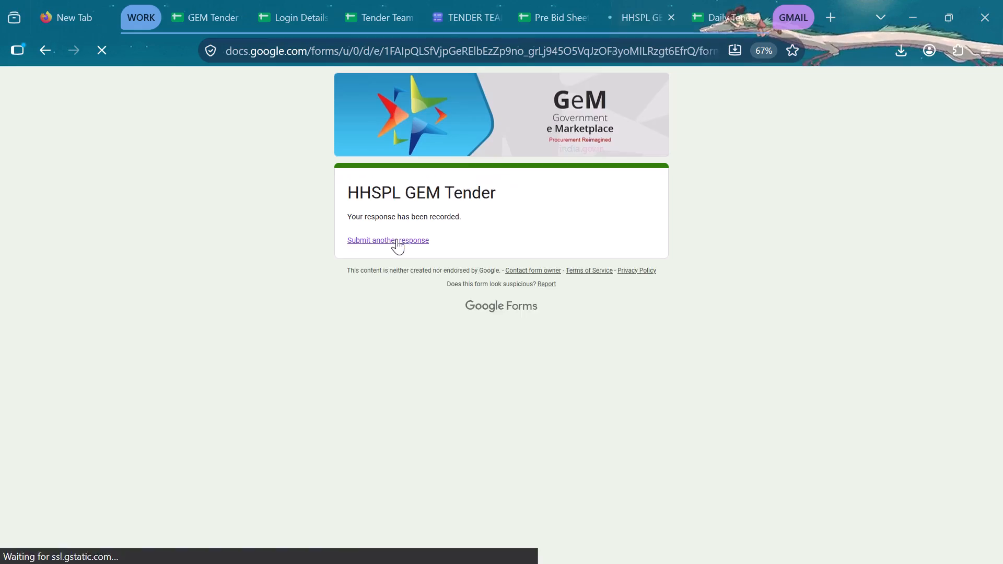
left_click(377, 317, "ctrl")
key("ctrl+v")
key("Tab")
key("m")
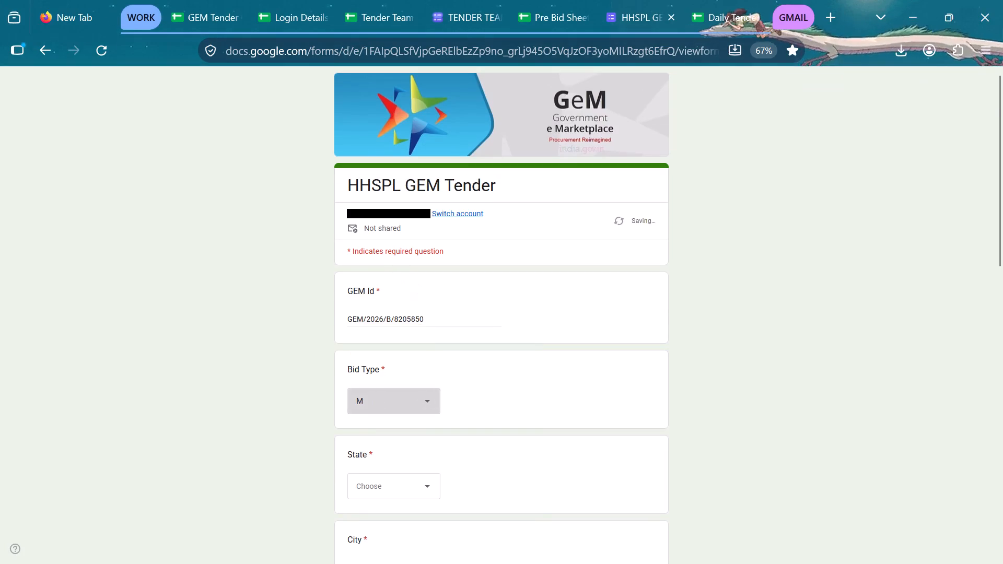
Check the bid document for the location and set the form's State to WB and City to Kolkata.
key("Tab")
key("alt+Tab")
scroll(377, 317, "down", 20)
scroll(377, 317, "down", 10)
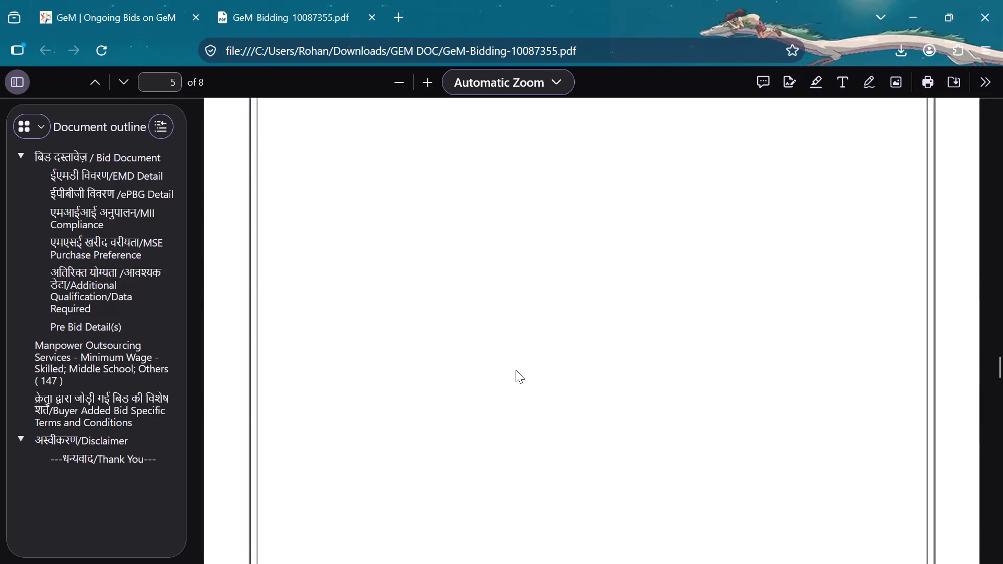
scroll(516, 370, "up", 10)
scroll(516, 370, "down", 10)
key("alt+Tab")
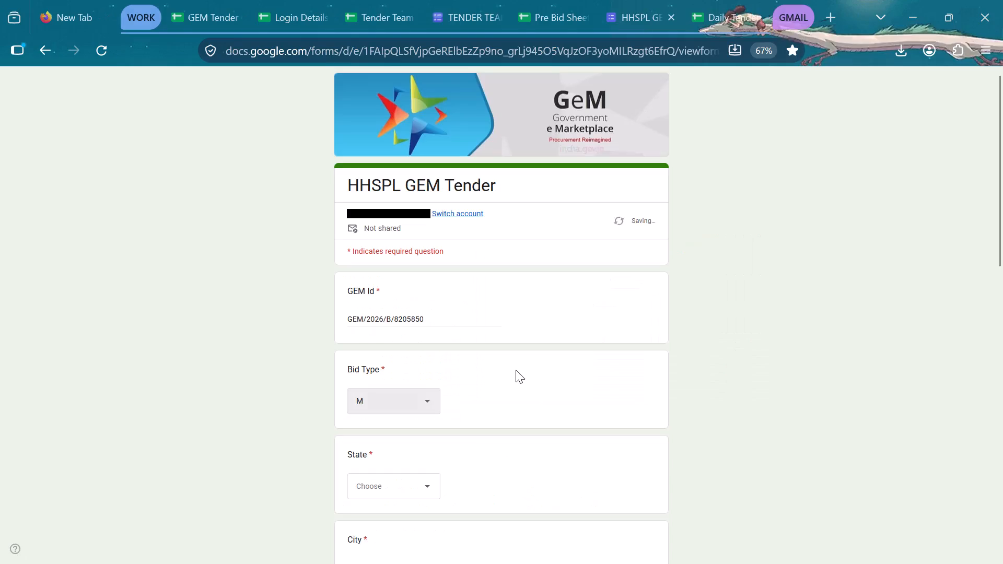
key("Tab")
key("w")
key("Tab")
type("Kolkata")
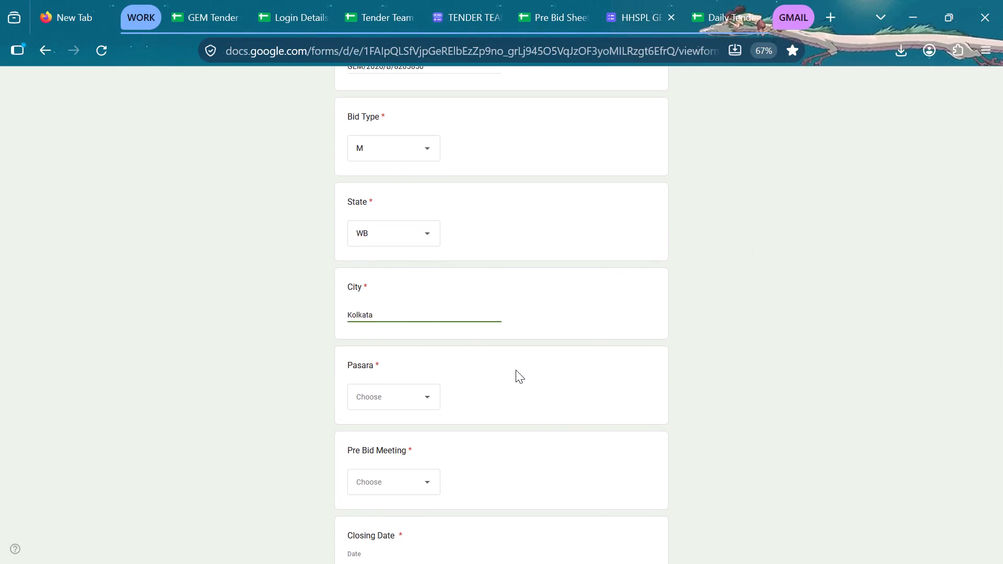
Set Pasara to N and Pre Bid Meeting to Y in the tender form.
key("Tab")
key("n")
key("Tab")
key("Tab")
key("alt+Tab")
key("alt+Tab")
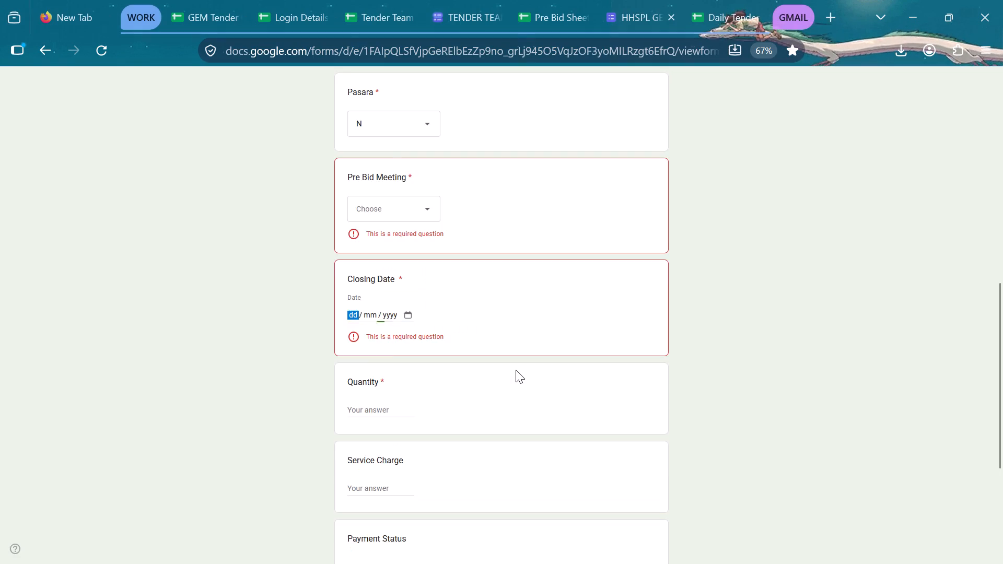
scroll(516, 370, "up", 2)
left_click(450, 287)
key("Tab")
key("Tab")
key("y")
key("Tab")
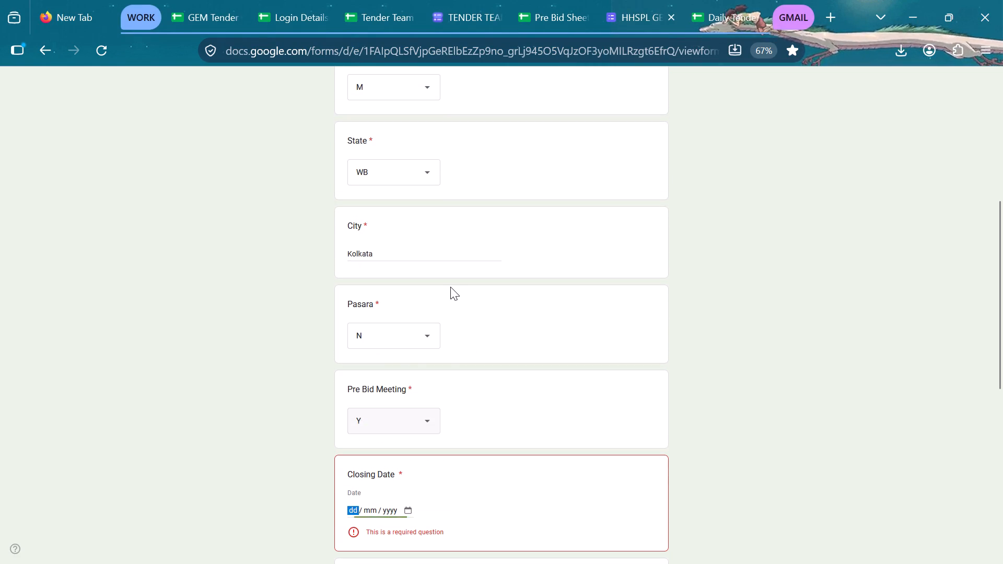
Check the bid's GeM listing and set the form's Closing Date to 17/11/2026 and Quantity to 147.
key("alt+Tab")
left_click(166, 0)
key("alt+Tab")
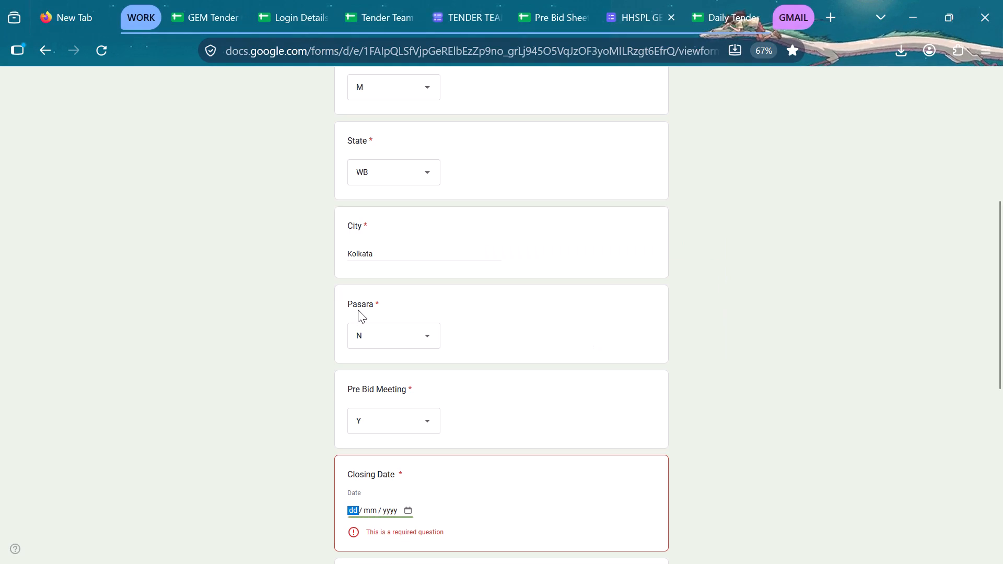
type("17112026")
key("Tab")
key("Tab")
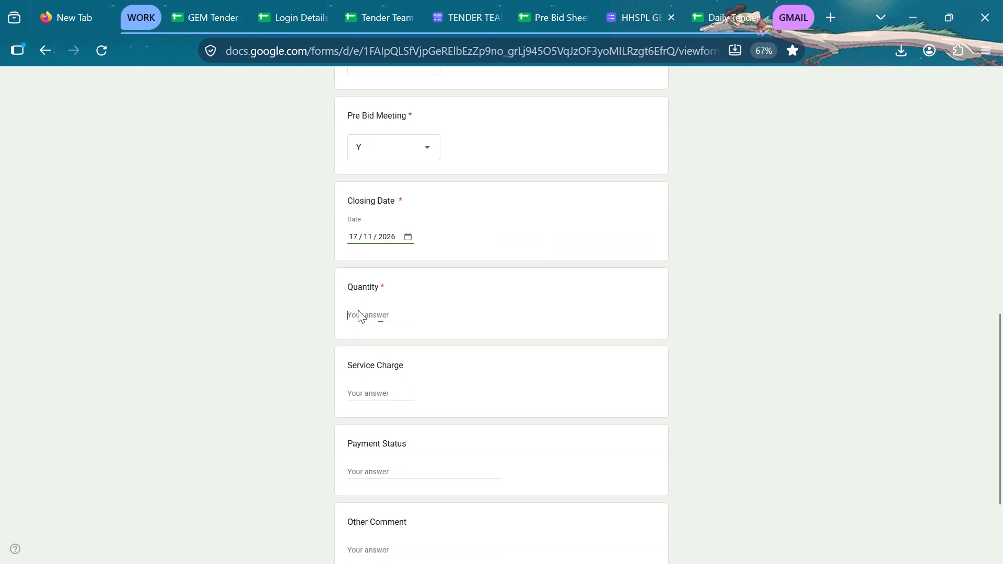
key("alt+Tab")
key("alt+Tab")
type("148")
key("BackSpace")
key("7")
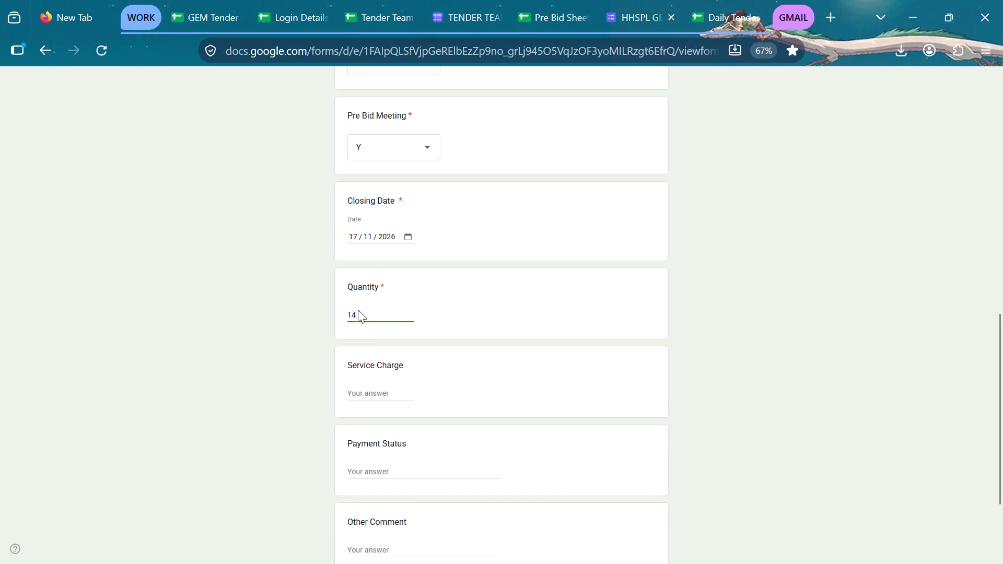
Submit the completed tender form response.
scroll(358, 310, "down", 5)
left_click(353, 470)
Return to the GeM ongoing bids list and go to page 12 of the results.
key("alt+Tab")
scroll(343, 308, "up", 1)
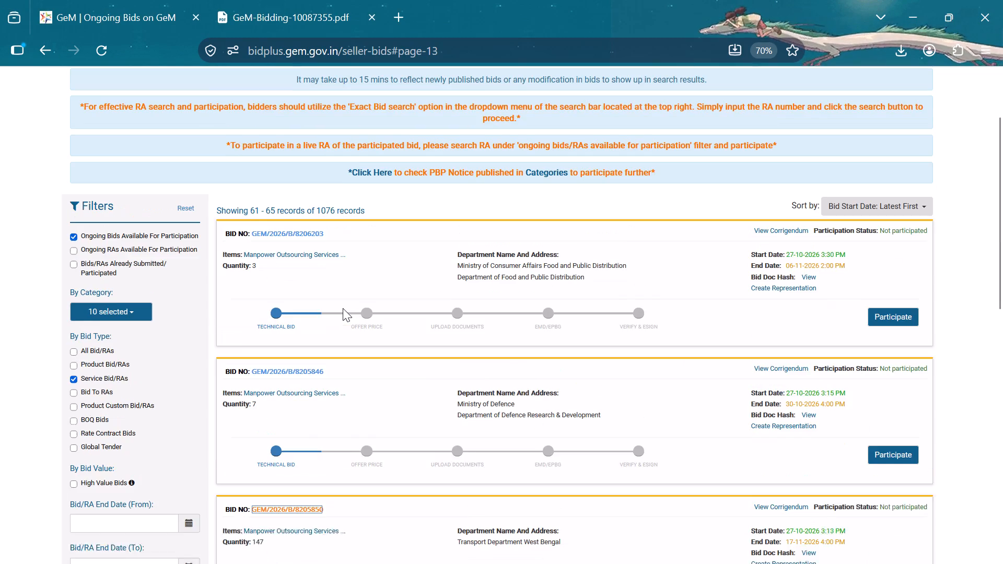
scroll(343, 308, "up", 1)
scroll(343, 308, "down", 6)
left_click(320, 322)
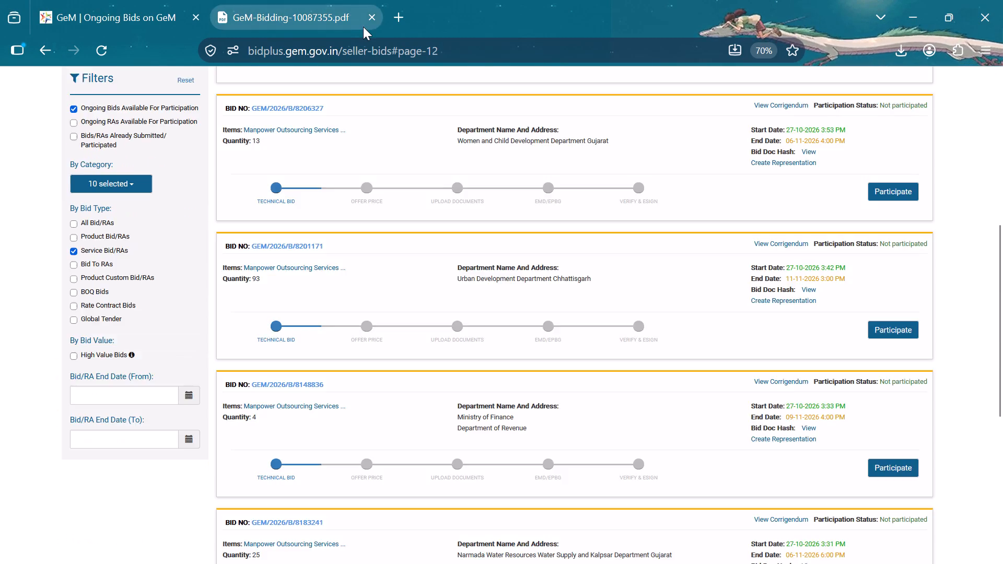